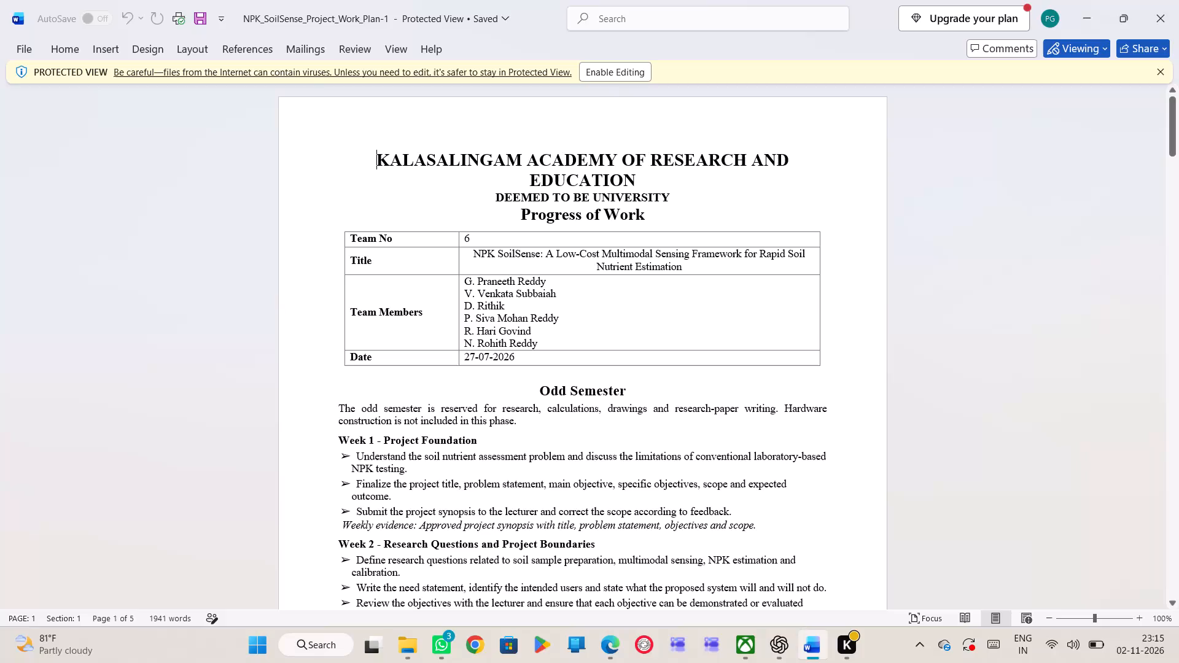
Enable editing for the protected NPK_SoilSense_Project_Work_Plan-1 document.
click(610, 76)
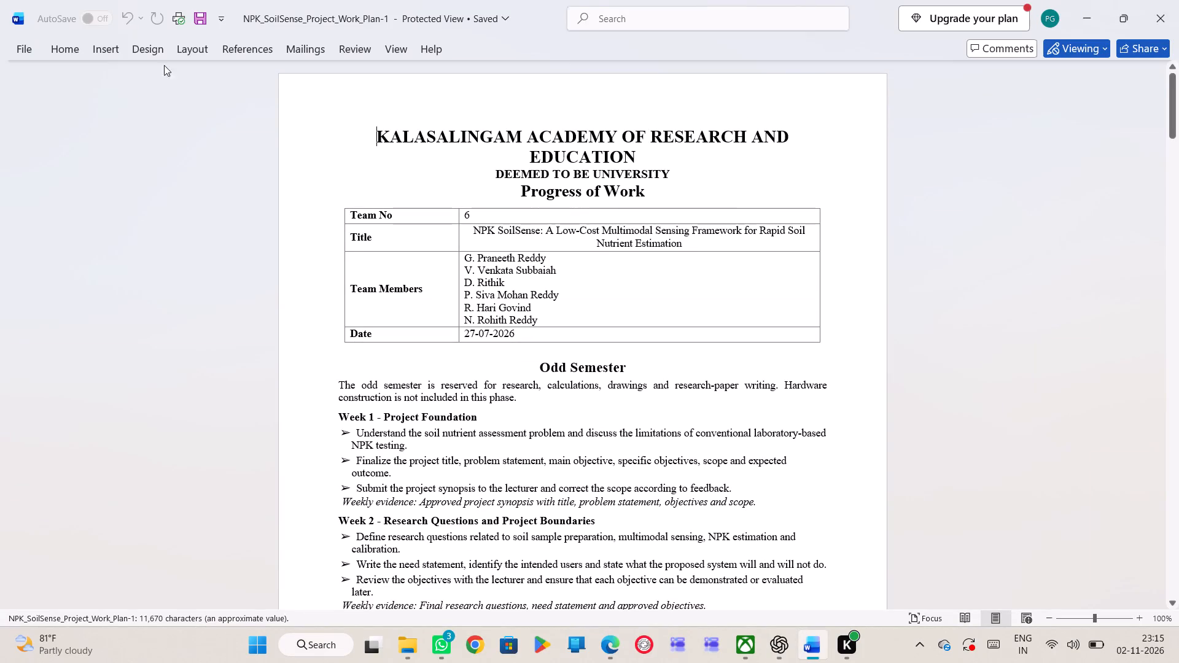
Open the recent document Adaptive_Power_Optimization_Controller_Full_Diagram_One_Column stored in the OneDrive Documents folder.
click(28, 45)
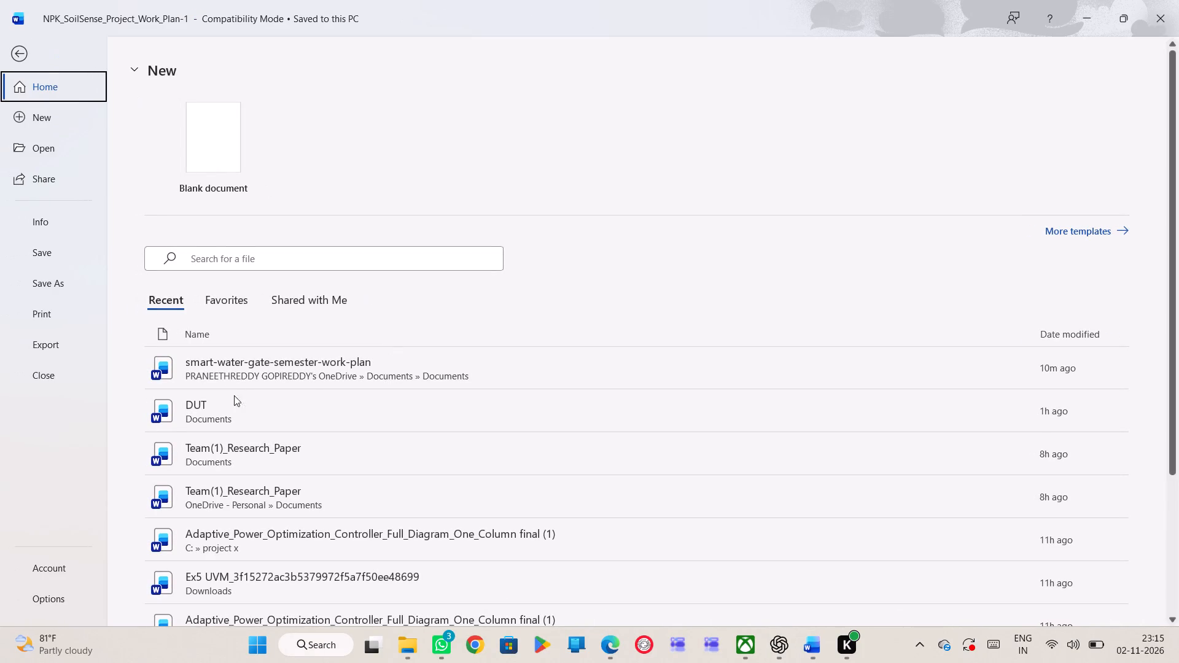
scroll(326, 497, down, 20)
scroll(326, 497, down, 14)
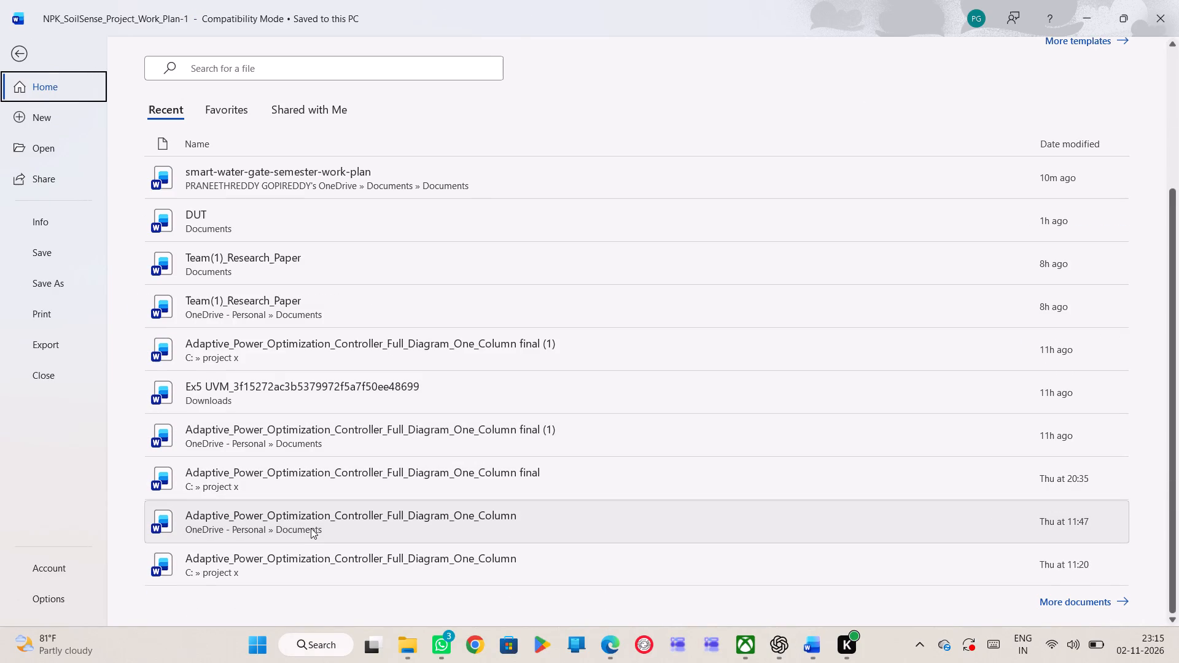
click(311, 528)
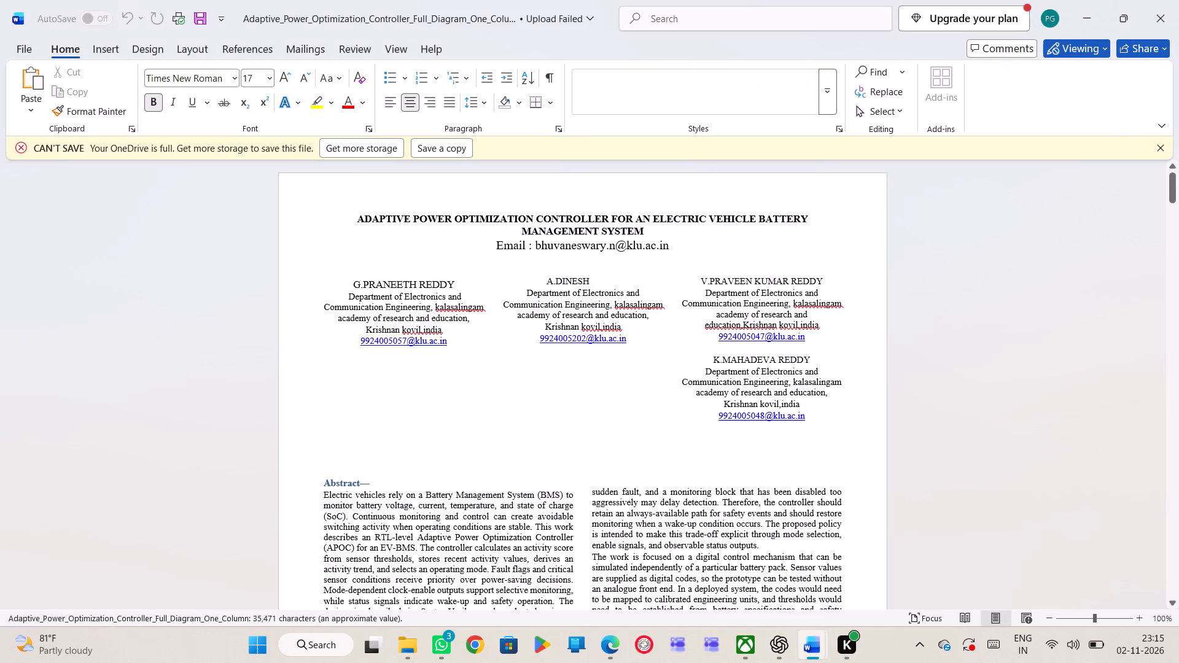
Find the recent document Milestone_Report_P11_P16_DUT11_28July_to_4August from Downloads and open it.
click(29, 54)
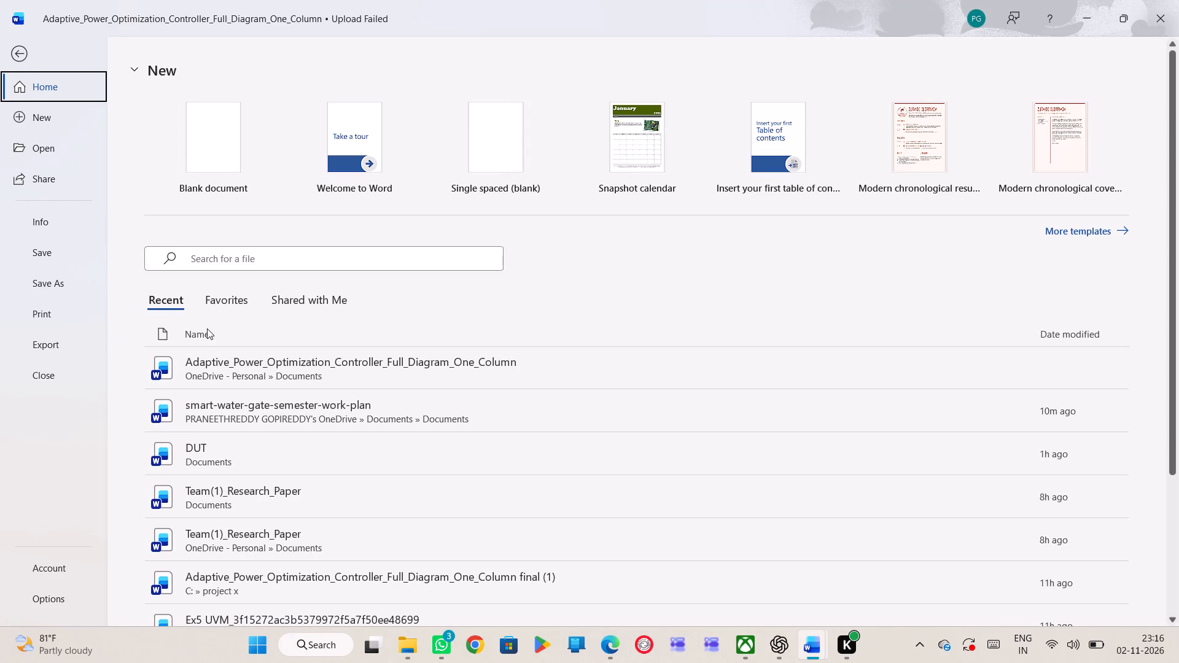
click(235, 303)
click(308, 304)
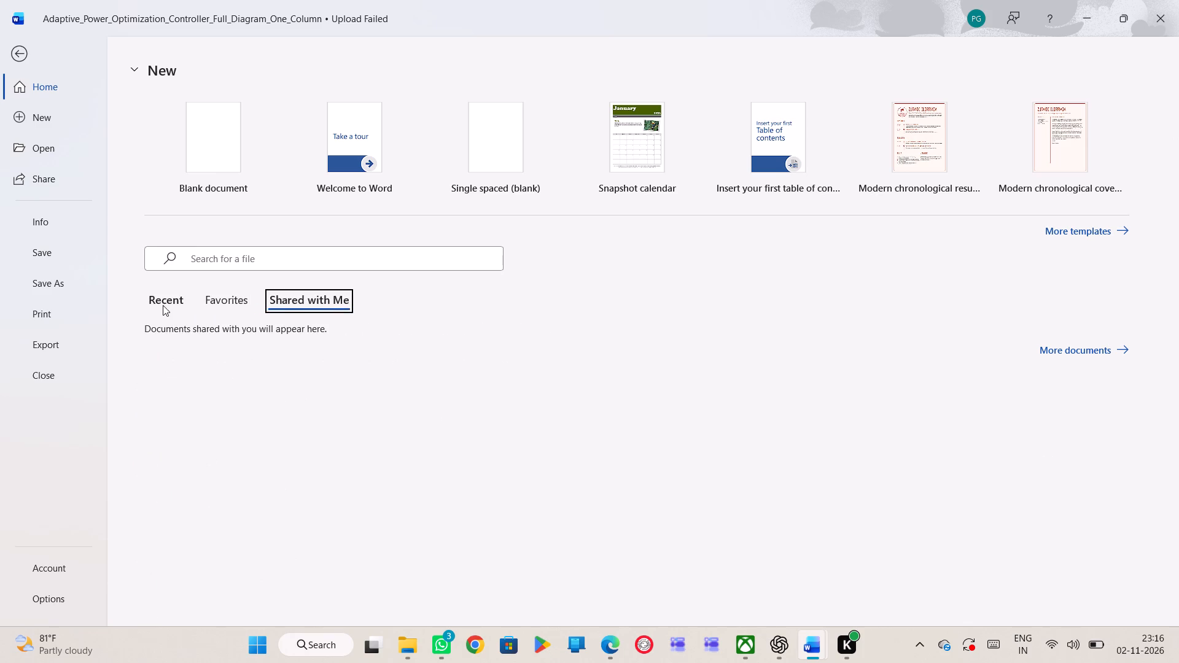
click(162, 304)
click(41, 143)
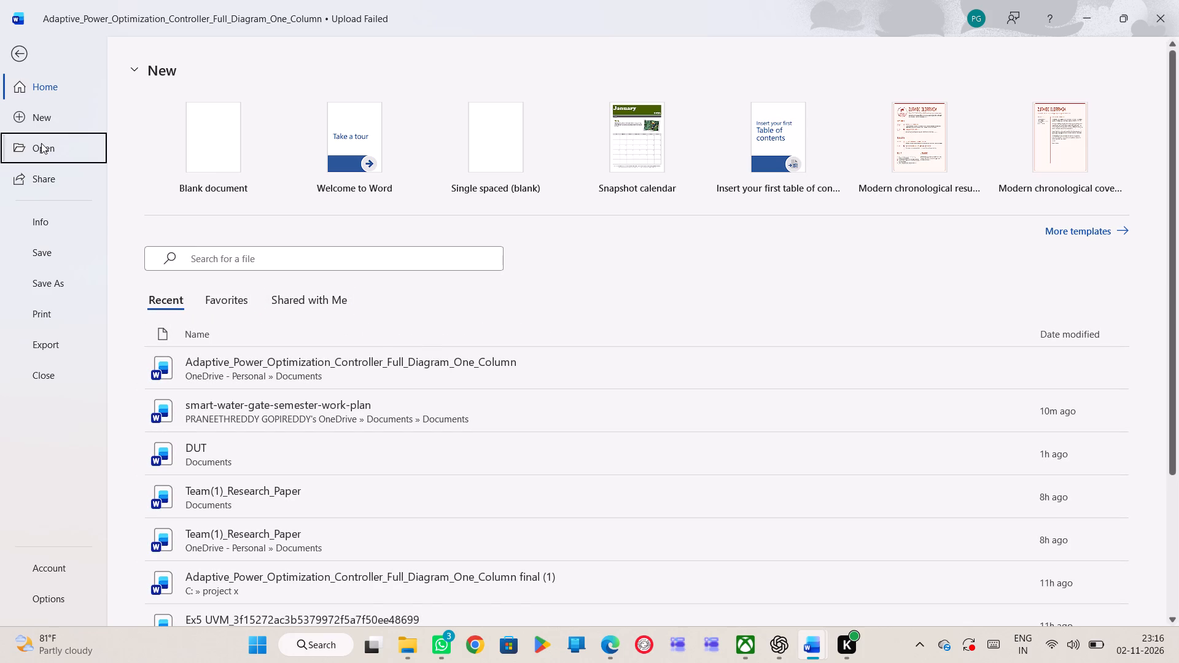
scroll(497, 435, down, 3)
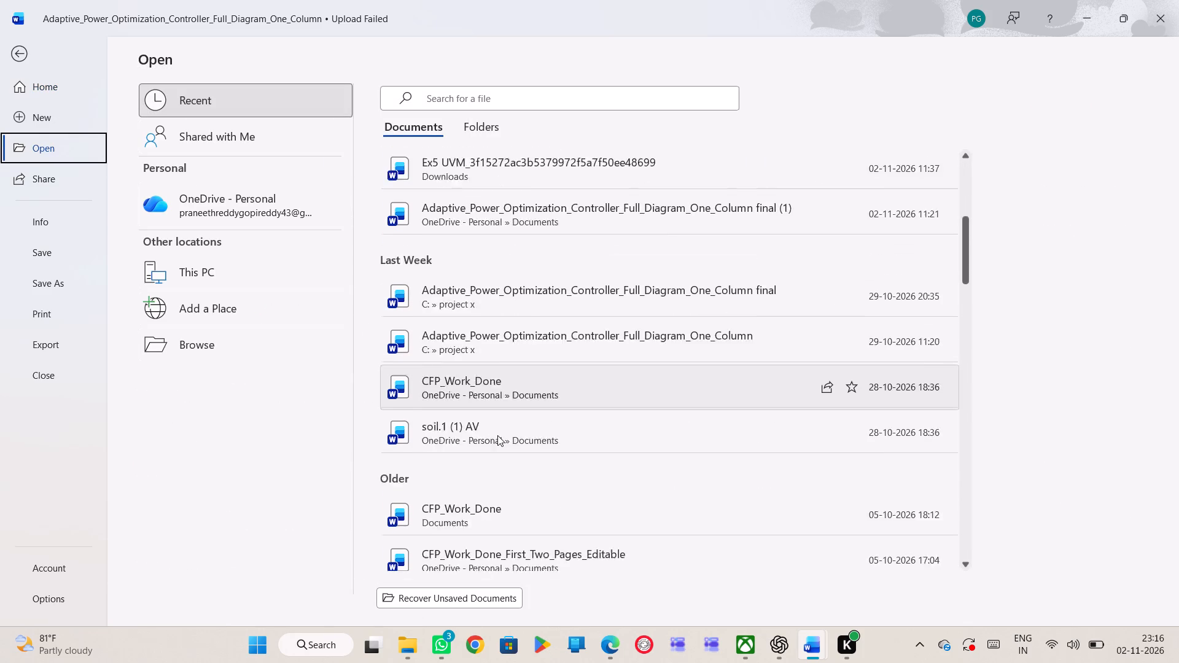
scroll(497, 435, down, 3)
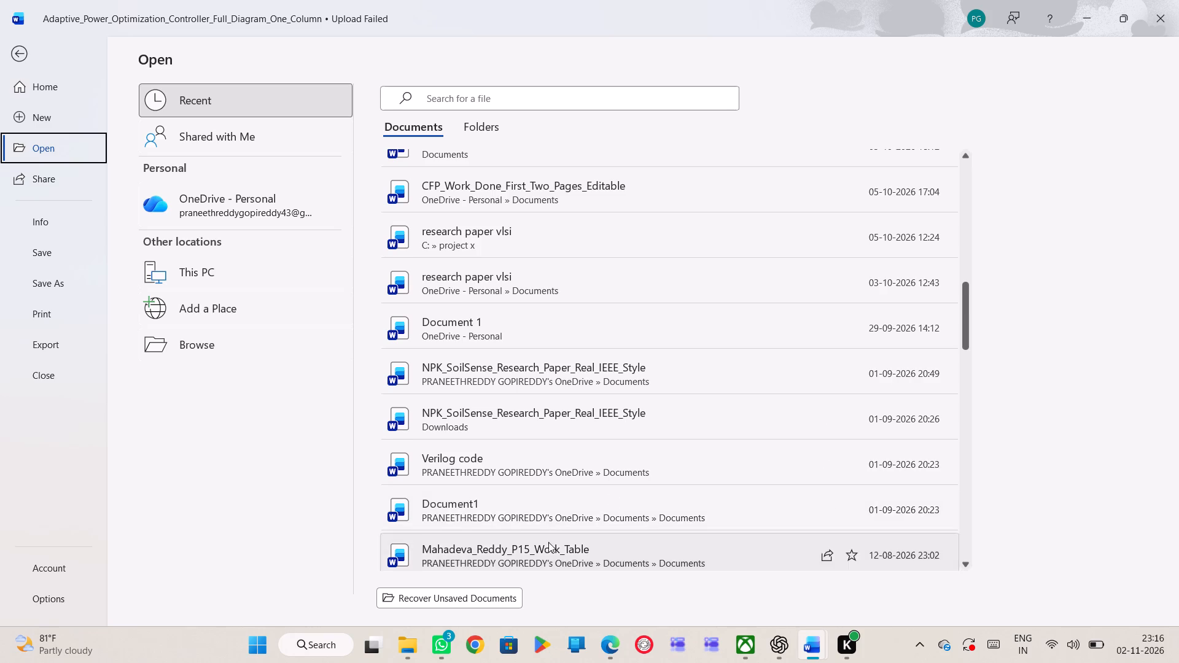
scroll(548, 542, down, 1)
scroll(561, 475, down, 1)
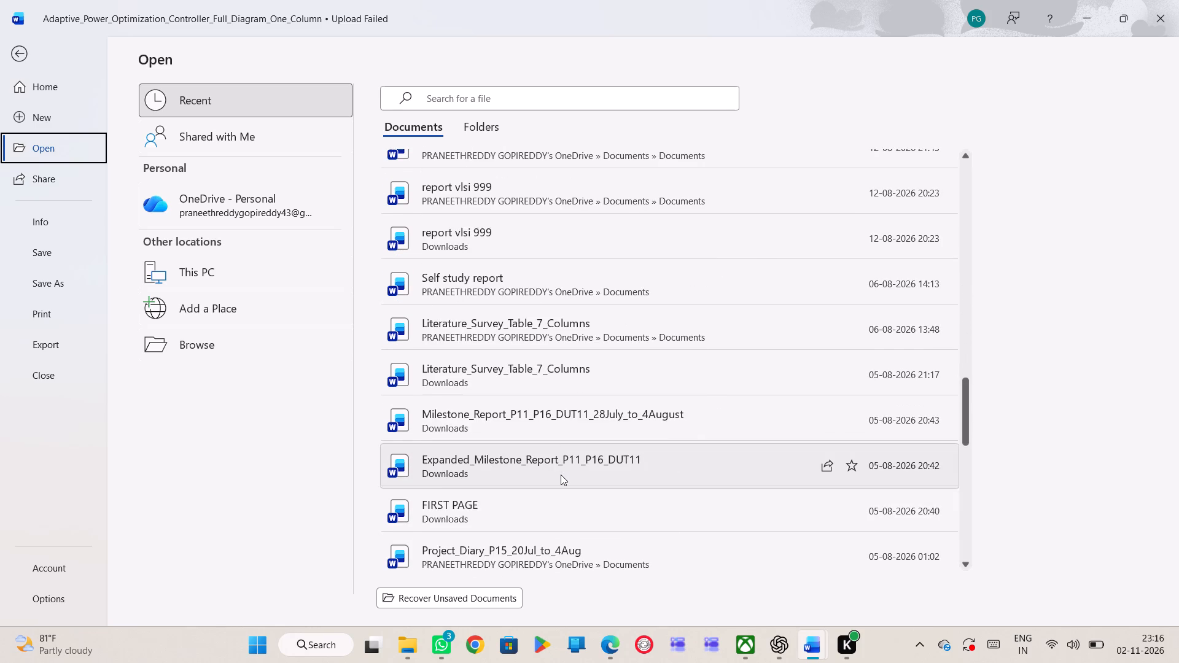
double_click(558, 422)
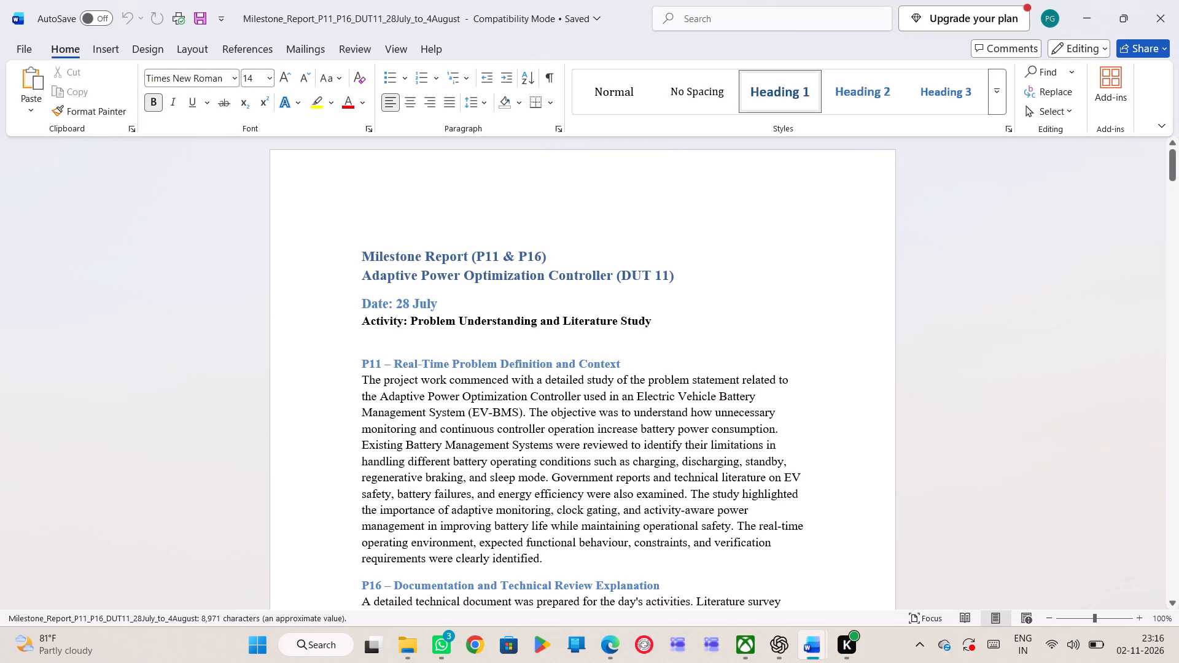
Find and open the recent smart-water-gate-semester-work-plan document stored in the rotating-motor-long-pipe-irrigation outputs folder.
click(23, 52)
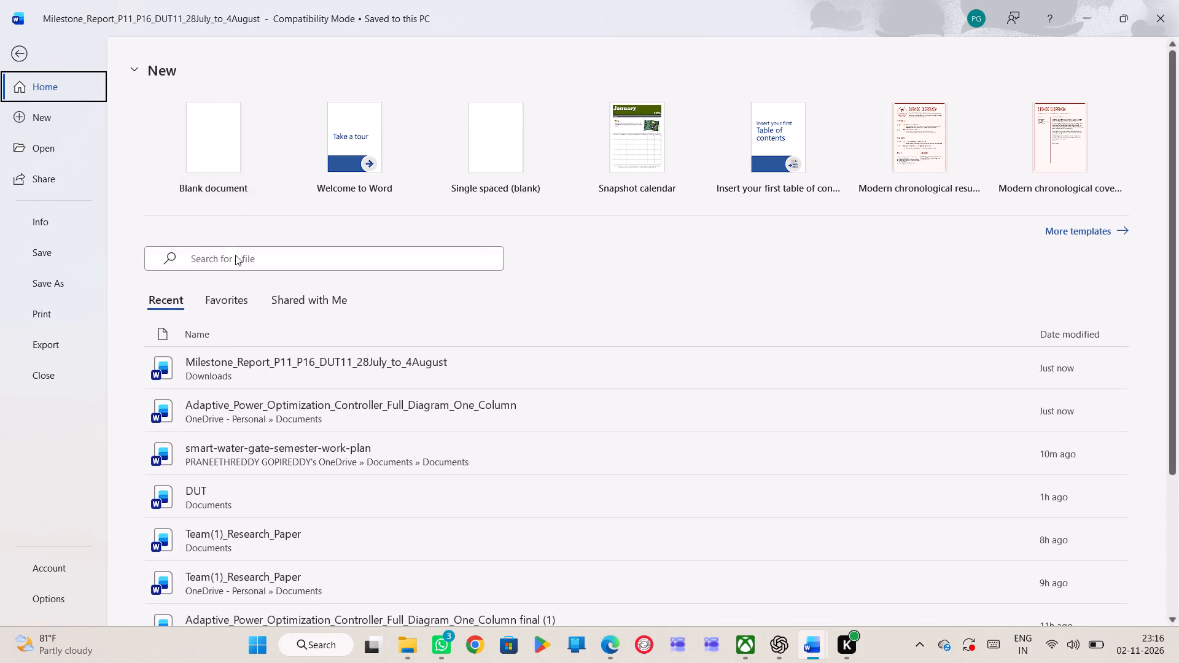
scroll(180, 453, down, 5)
scroll(367, 603, down, 6)
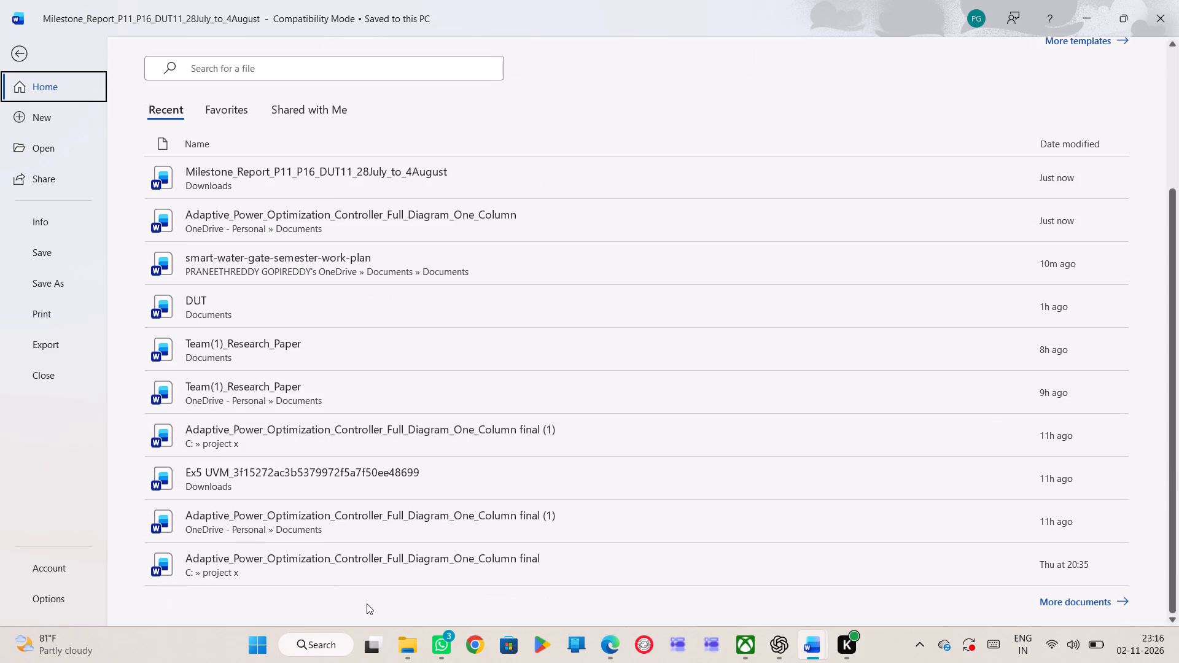
scroll(462, 520, down, 11)
click(52, 136)
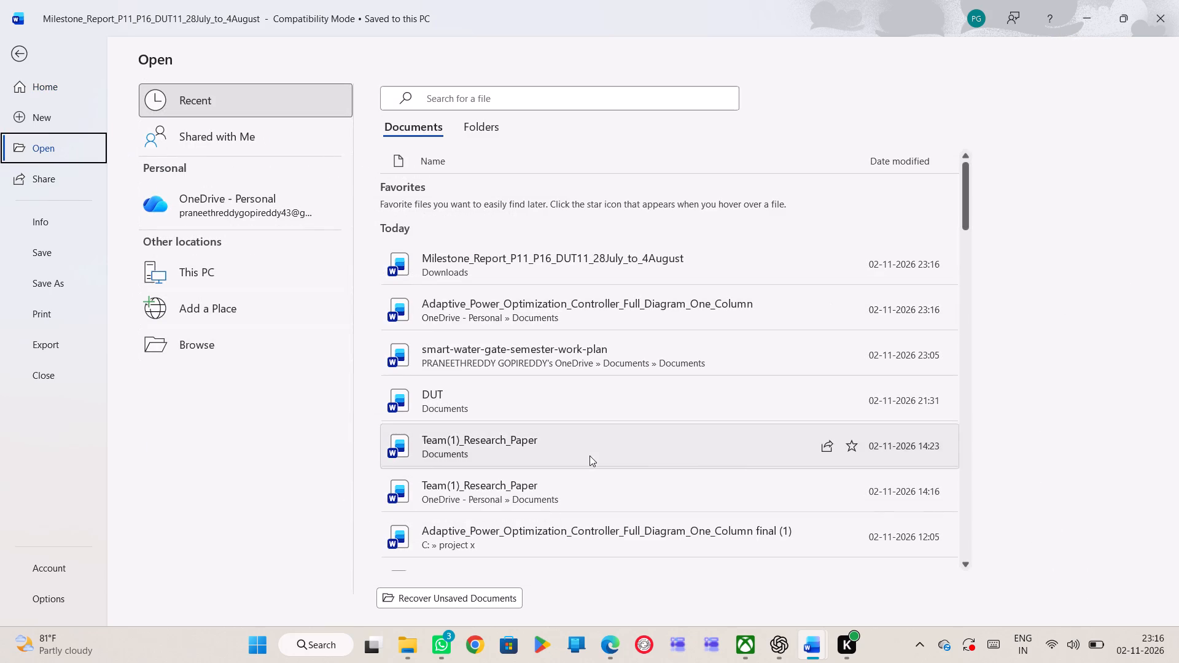
scroll(589, 456, down, 9)
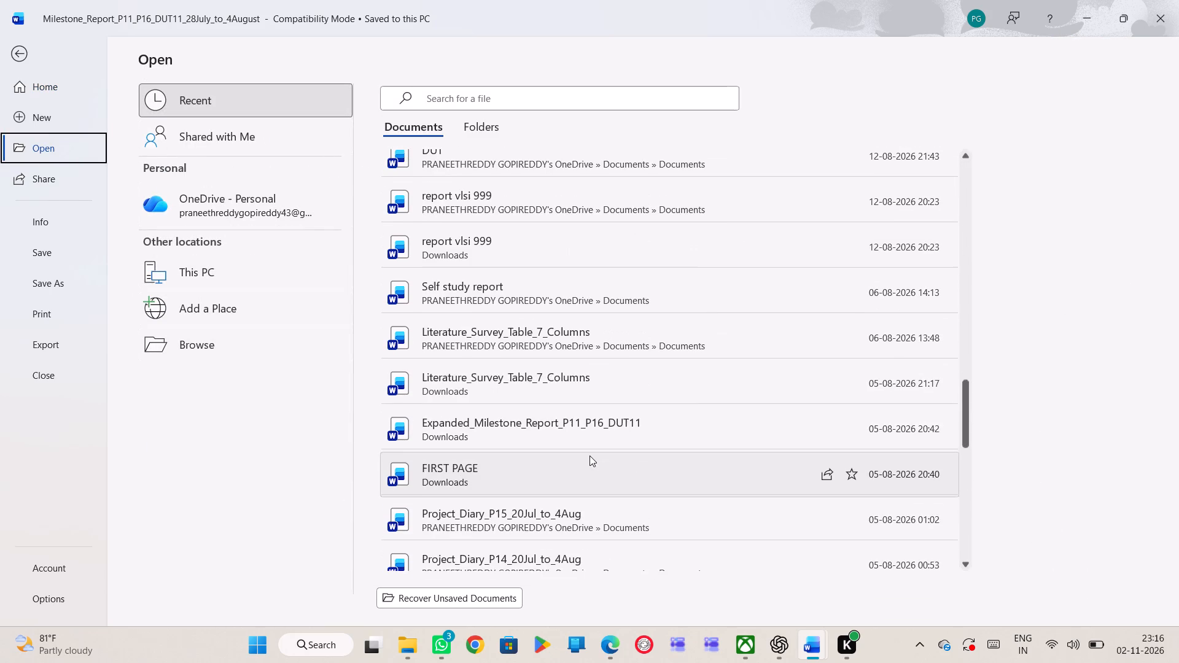
scroll(589, 456, down, 2)
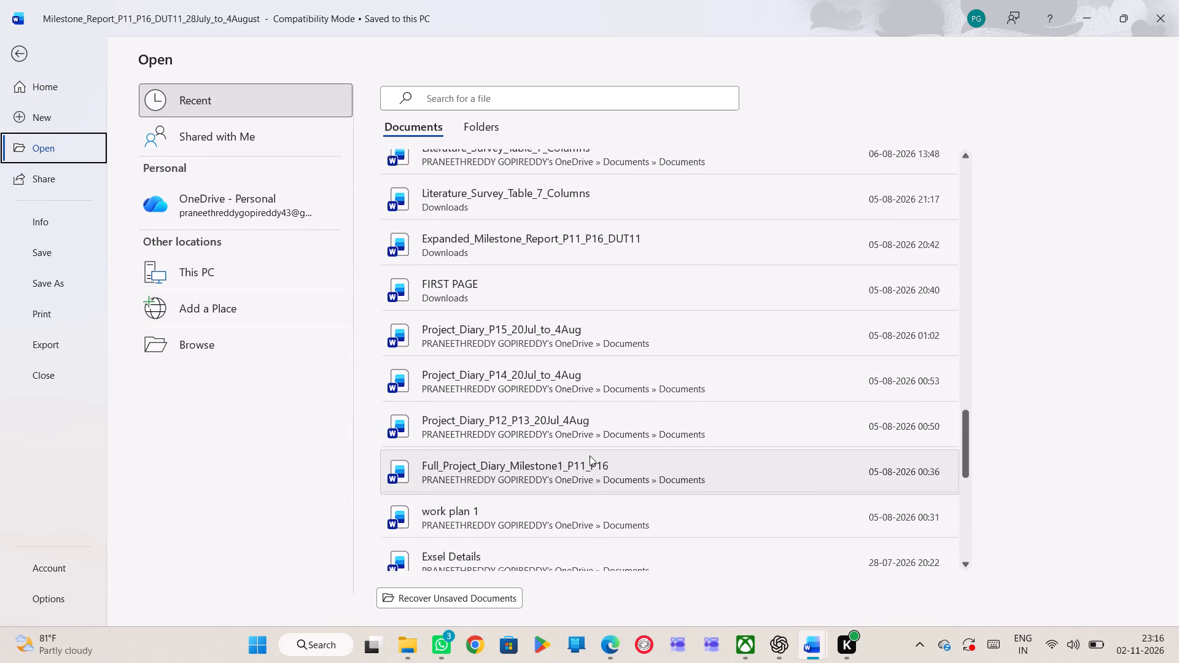
scroll(589, 456, down, 1)
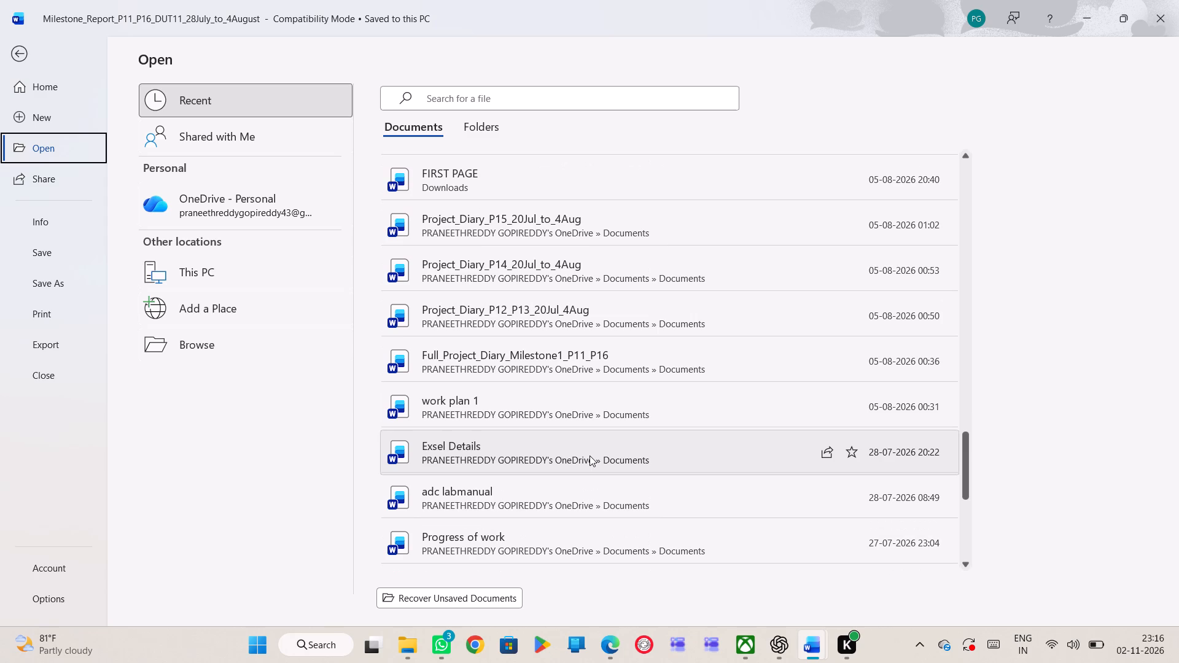
scroll(611, 545, down, 2)
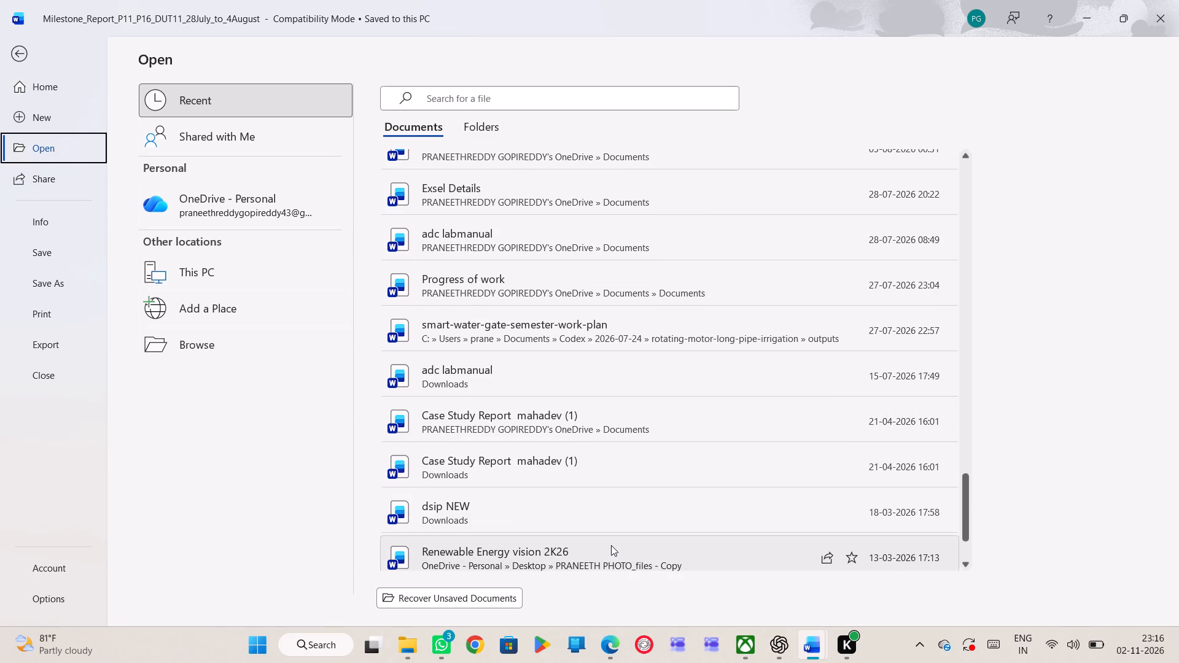
scroll(611, 545, down, 3)
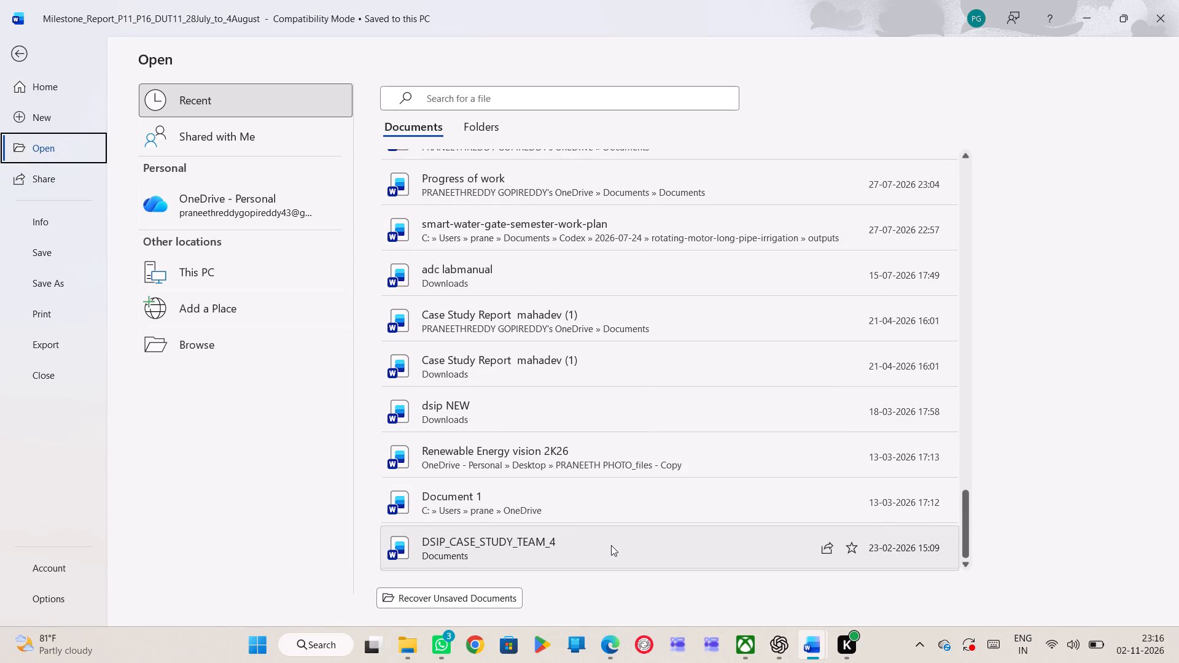
scroll(611, 545, up, 1)
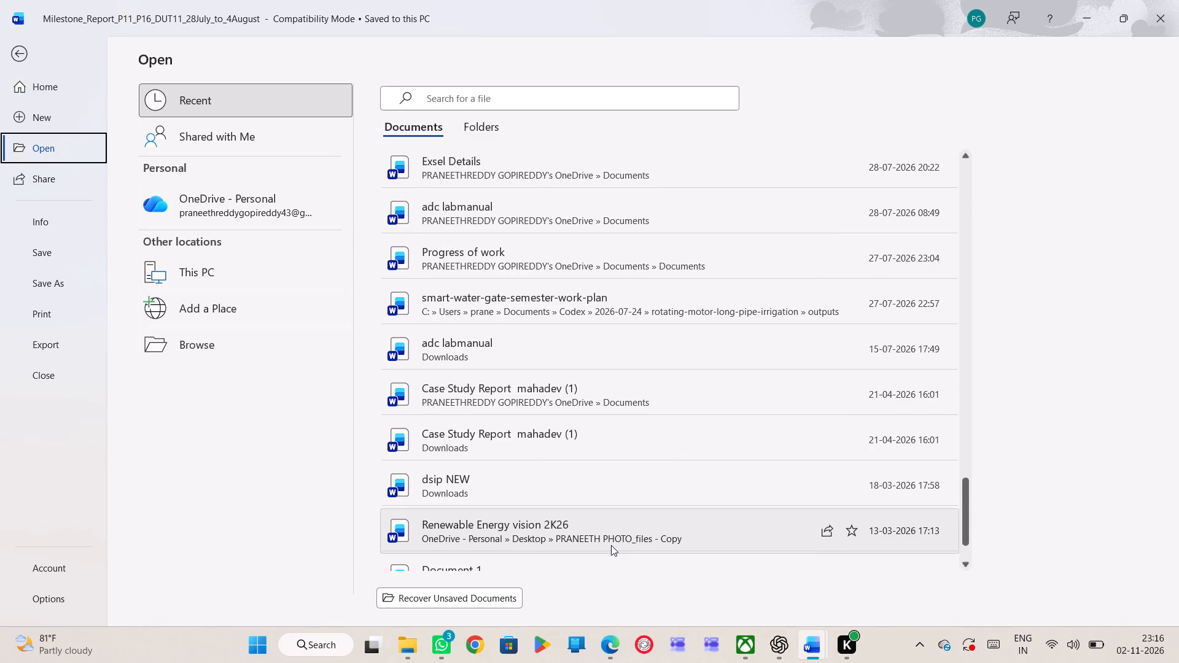
scroll(591, 334, up, 1)
click(583, 333)
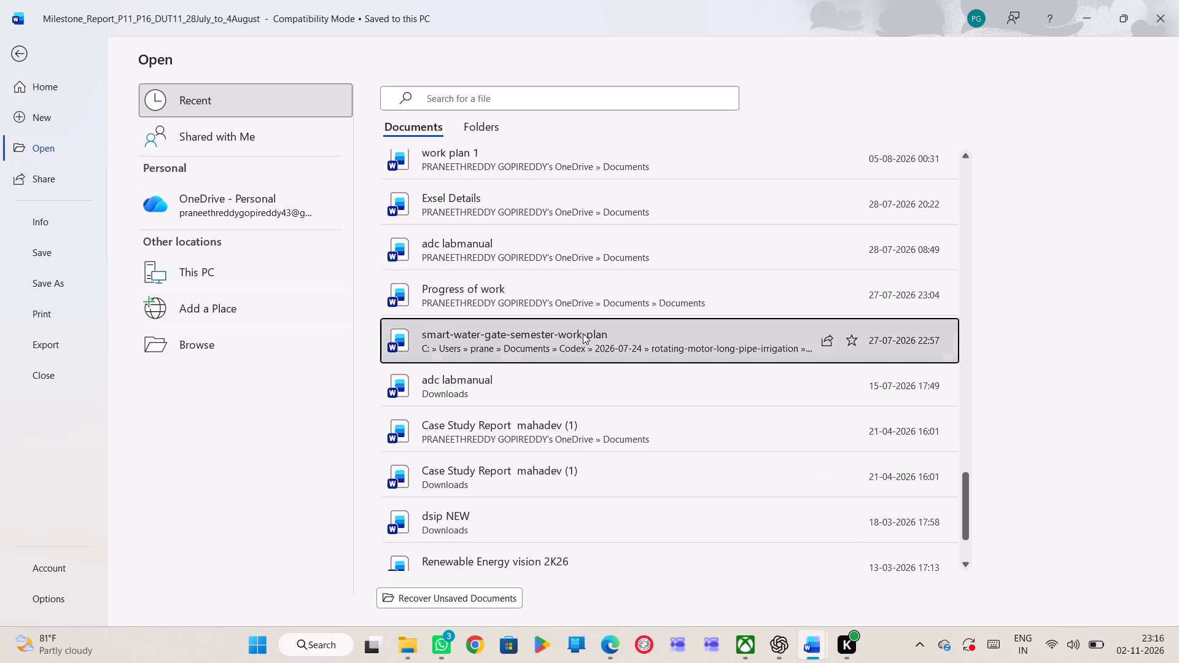
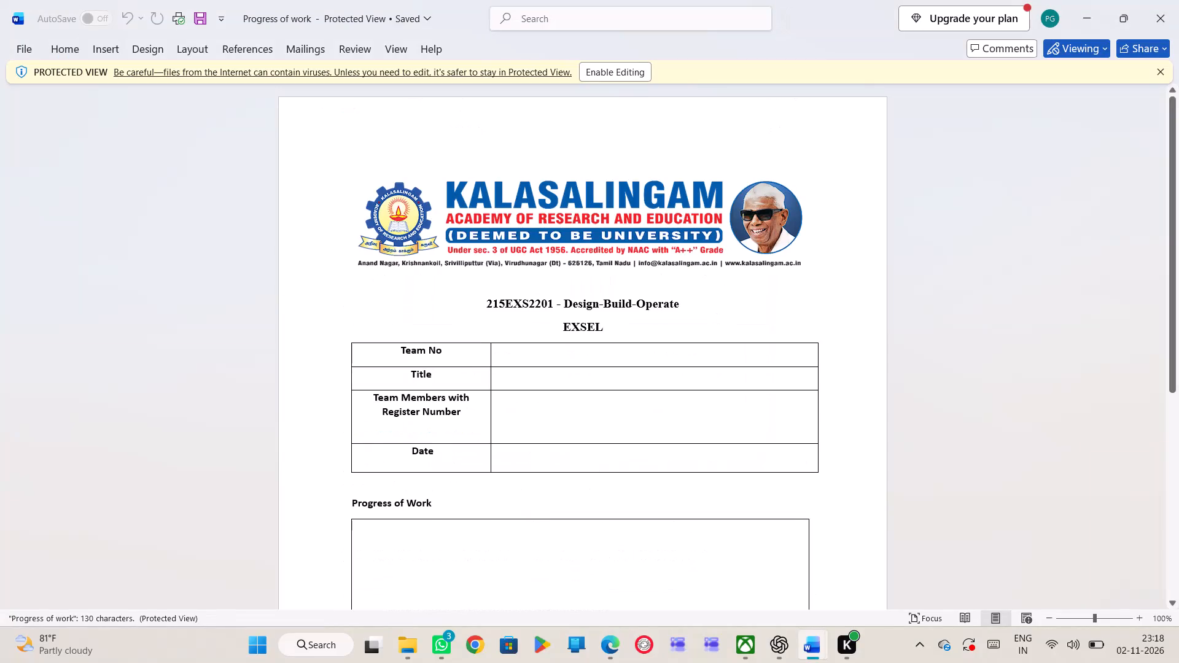
Copy the Kalasalingam university banner picture at the top of the Progress of work document.
click(647, 218)
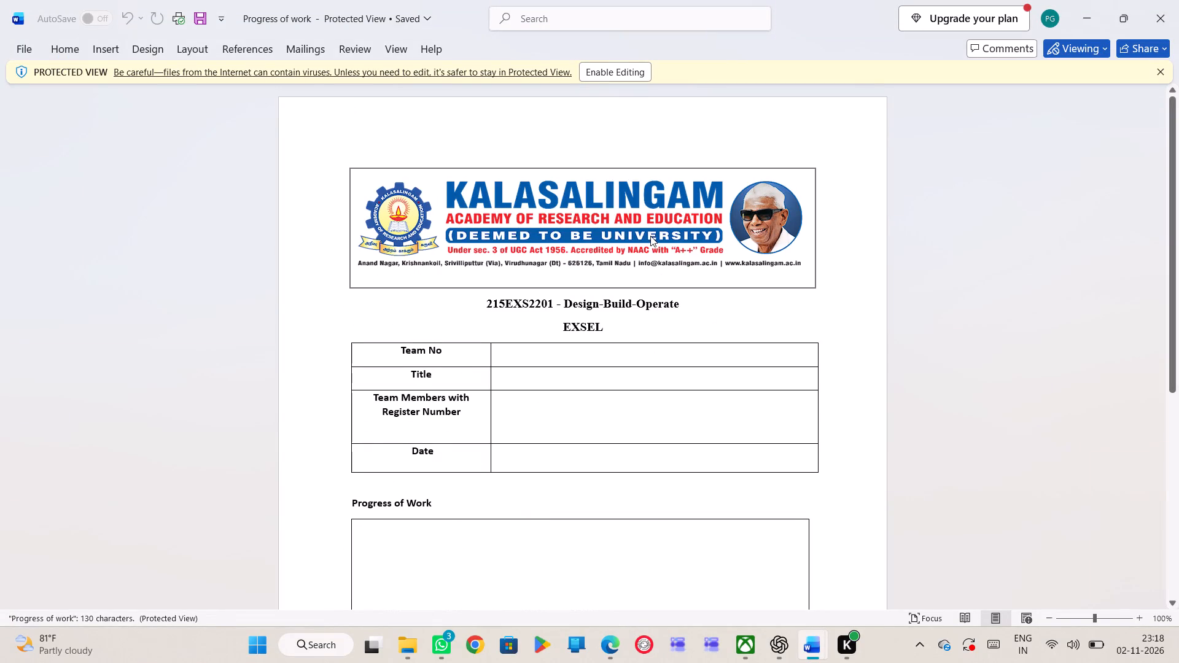
right_click(648, 233)
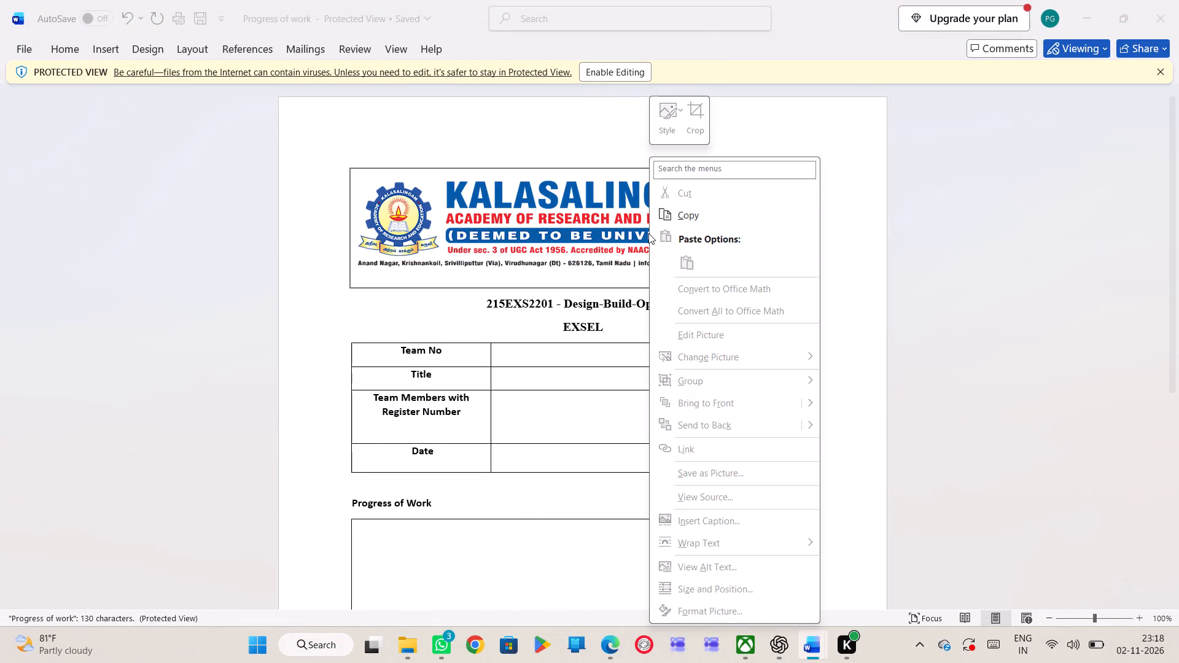
click(683, 217)
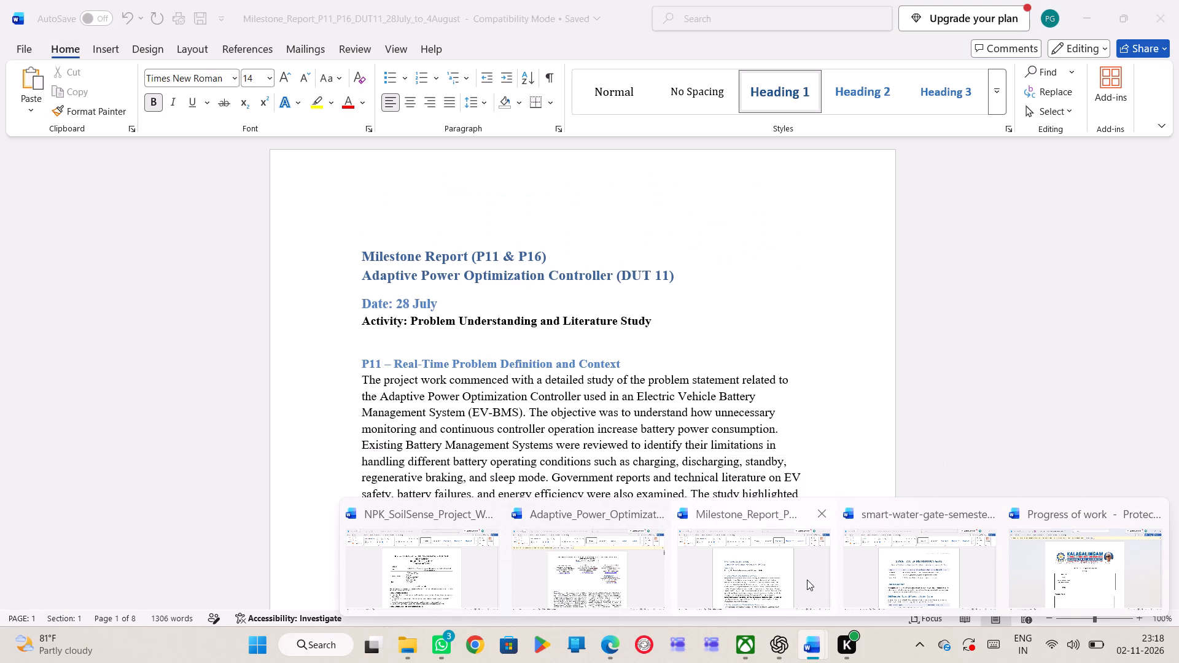
Close the Milestone_Report_P11_P16_DUT11_28July_to_4August and Adaptive_Power_Optimization_Controller_Full_Diagram_One_Column documents.
click(821, 514)
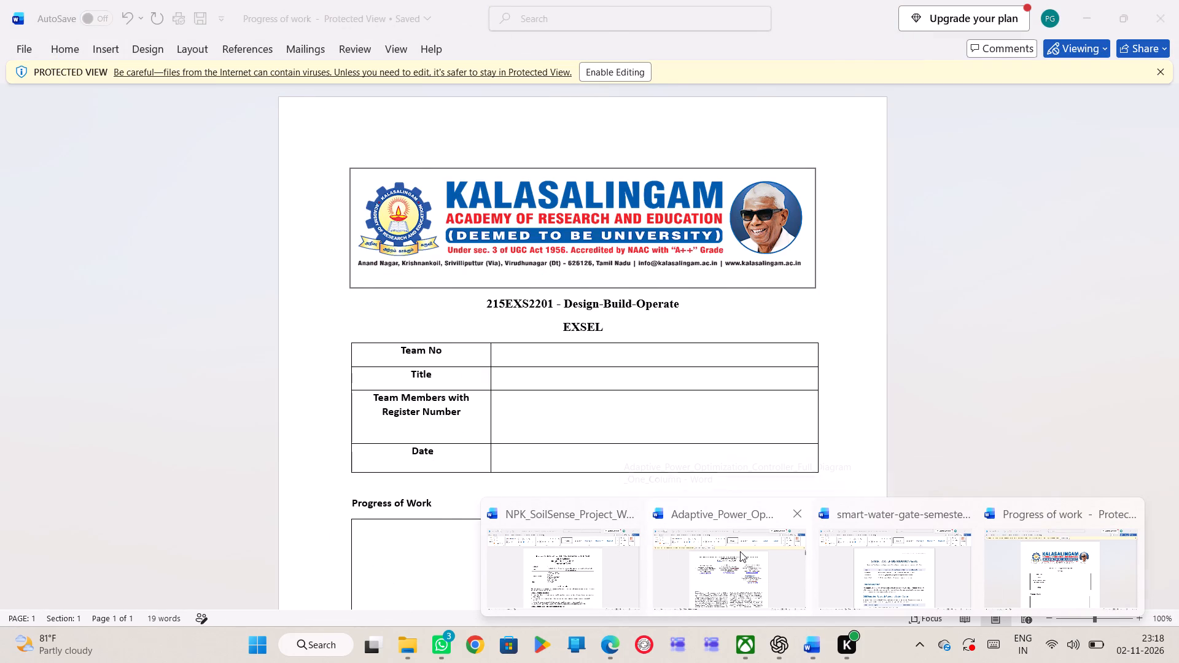
click(798, 511)
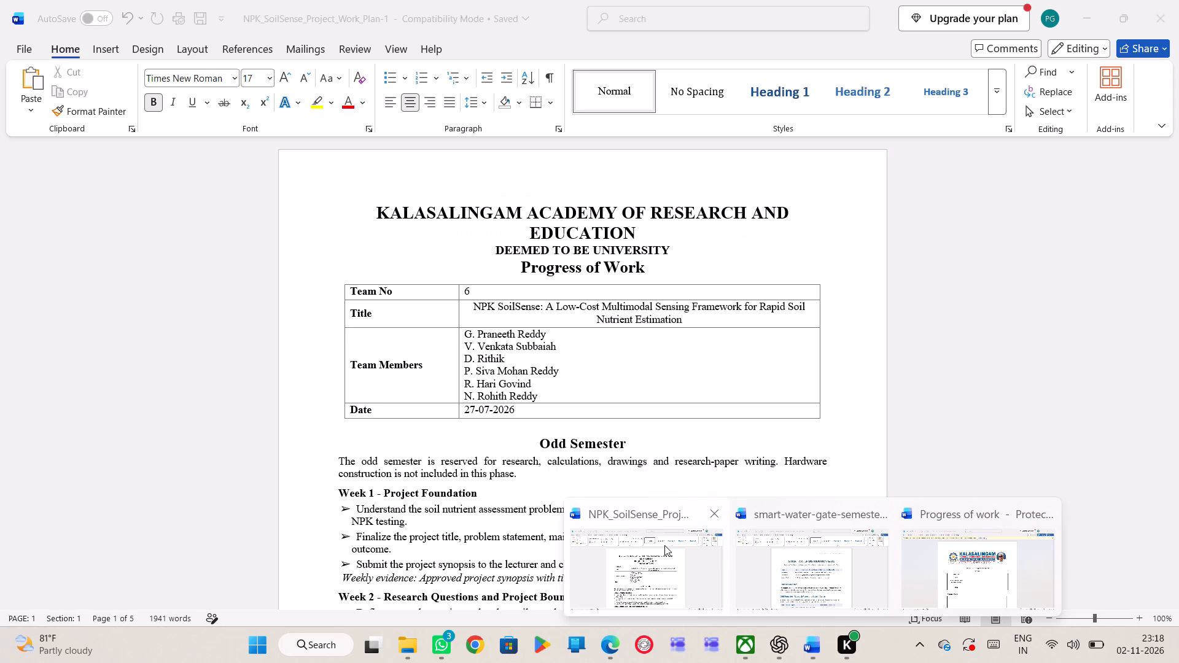
In NPK_SoilSense_Project_Work_Plan-1, replace the title lines from the academy name through Progress of Work with the copied banner picture.
click(666, 545)
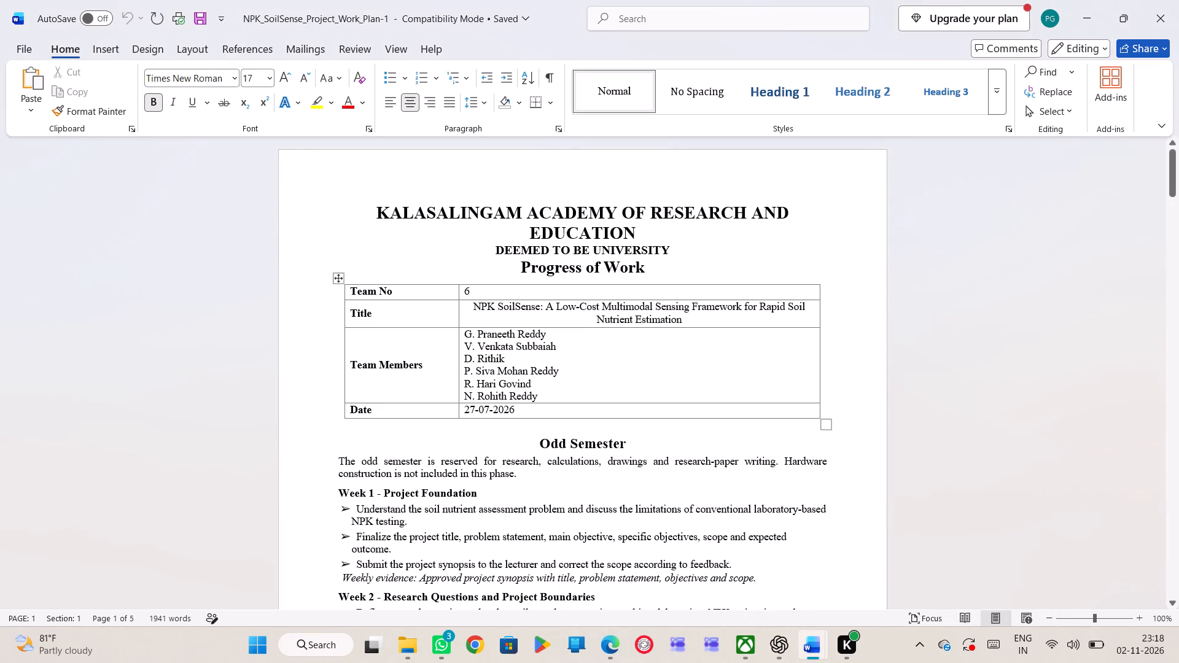
drag(651, 273, 399, 216)
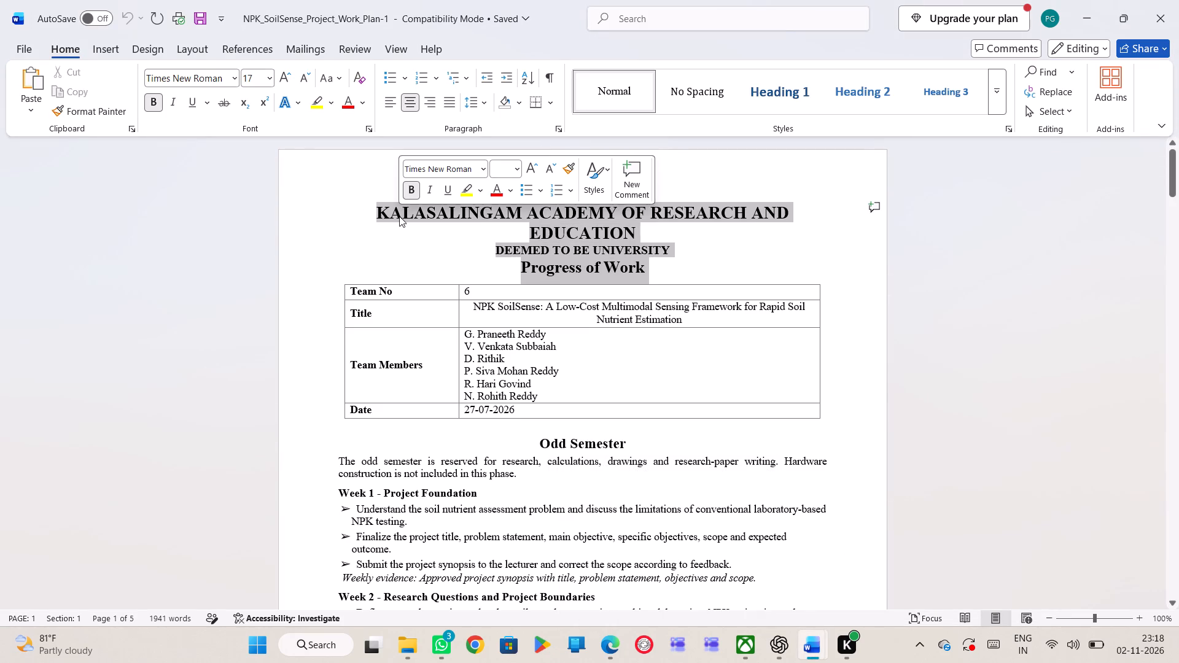
key(ctrl+v)
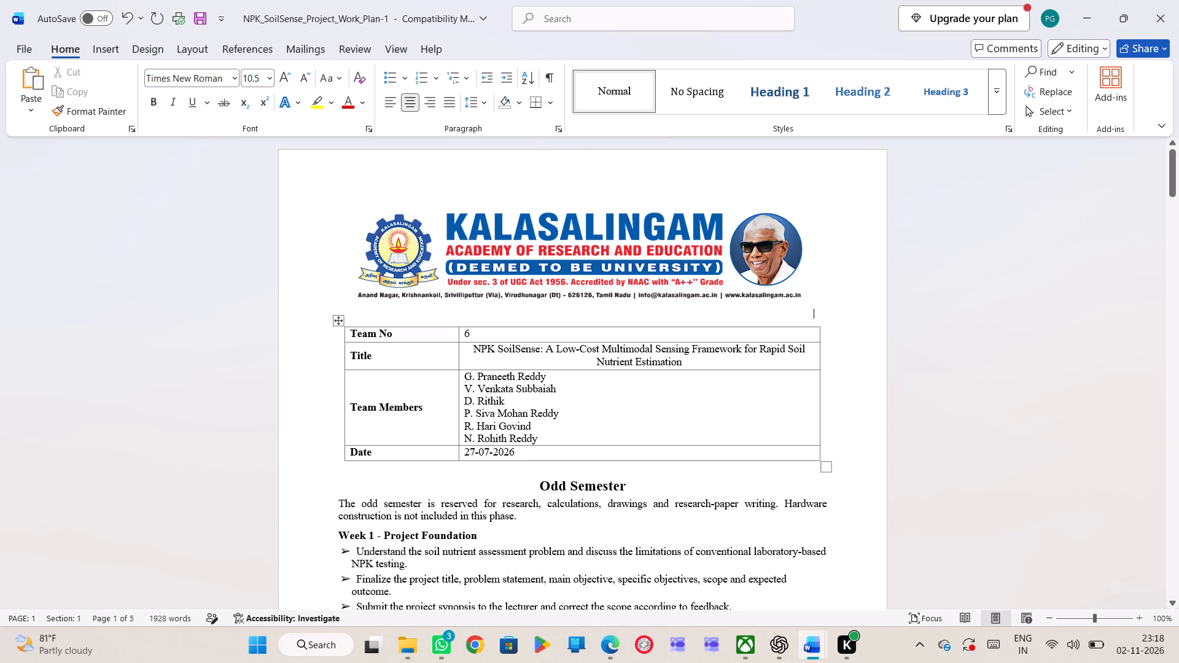
Shift the team number 6 towards the middle of its table cell by adding spaces before it.
click(464, 337)
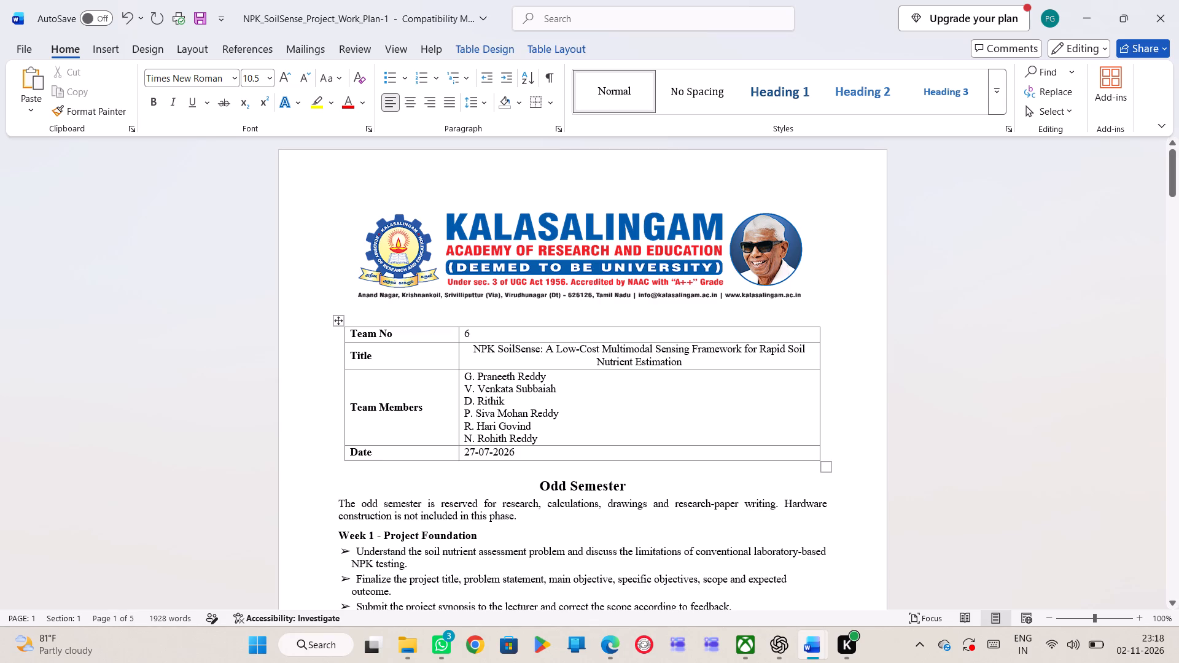
key(space)
key(space)
key(space)
key(space)
key(space)
key(space)
key(space)
key(space)
key(space)
key(space)
key(space)
key(space)
key(space)
key(space)
key(space)
key(space)
key(space)
key(space)
key(space)
key(space)
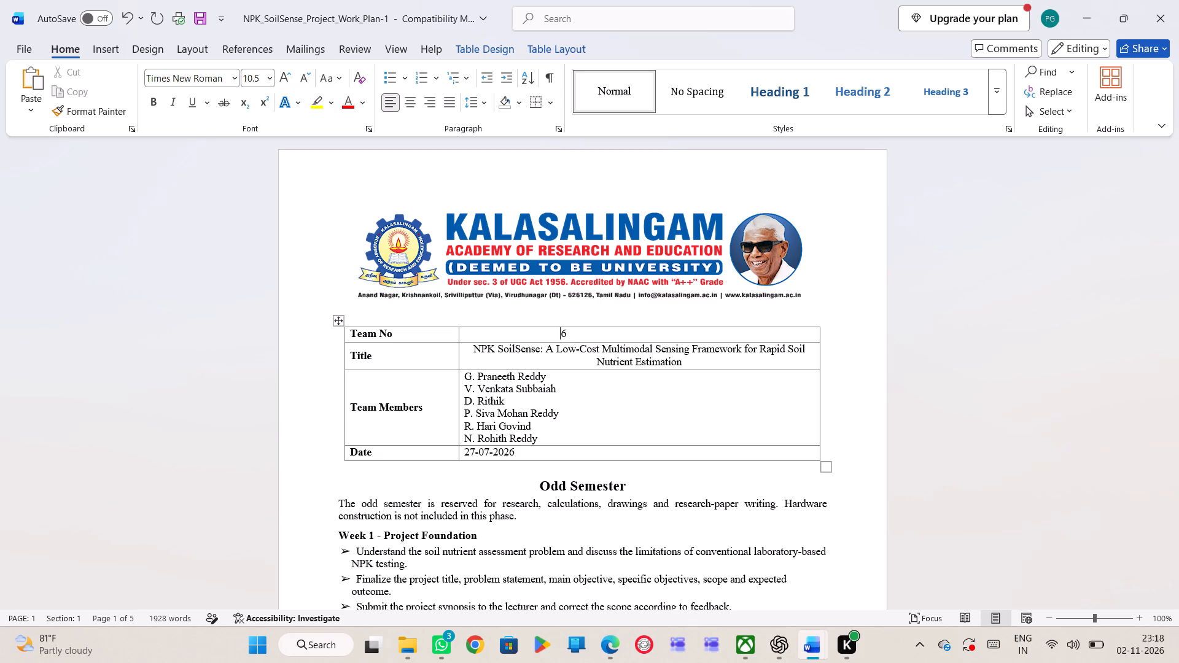
key(space)
key(space)
key(space)
key(space)
key(space)
Make the team number 6 in the table bold and set its font size to 14.
drag(601, 335, 569, 335)
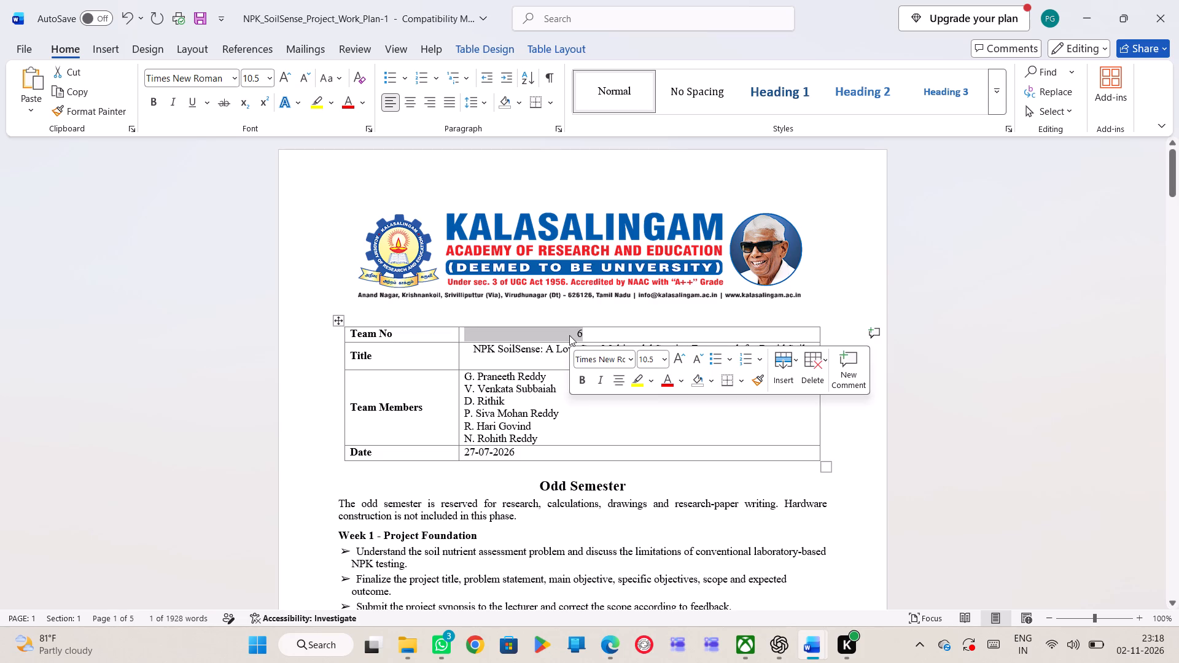
click(582, 380)
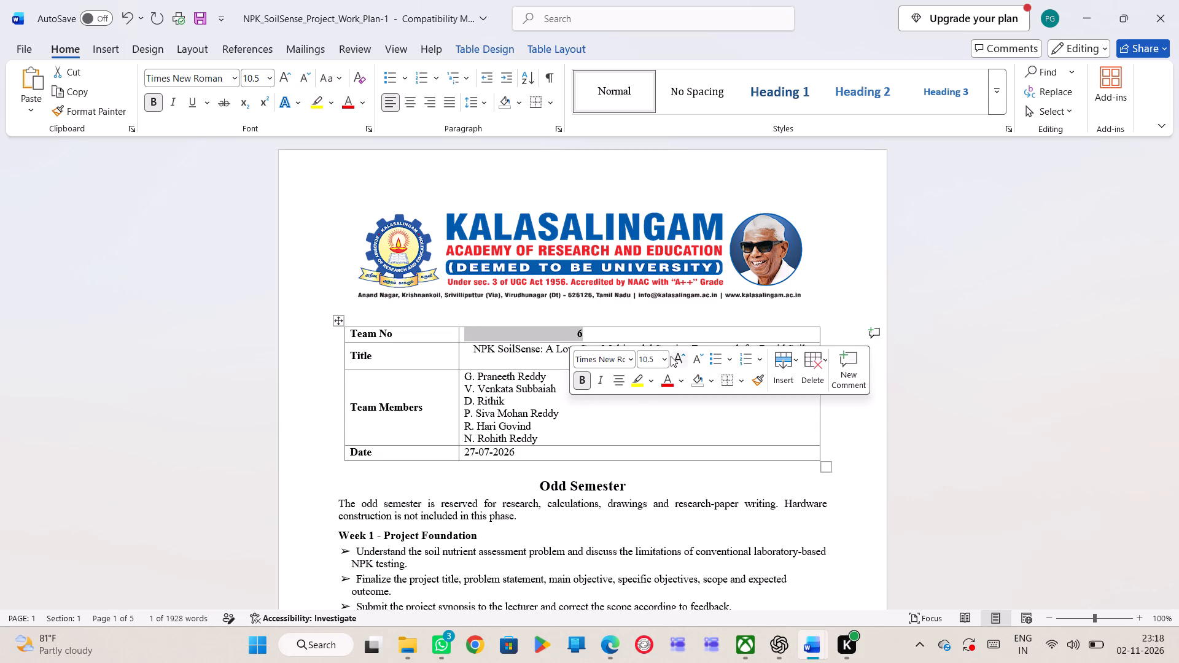
click(661, 358)
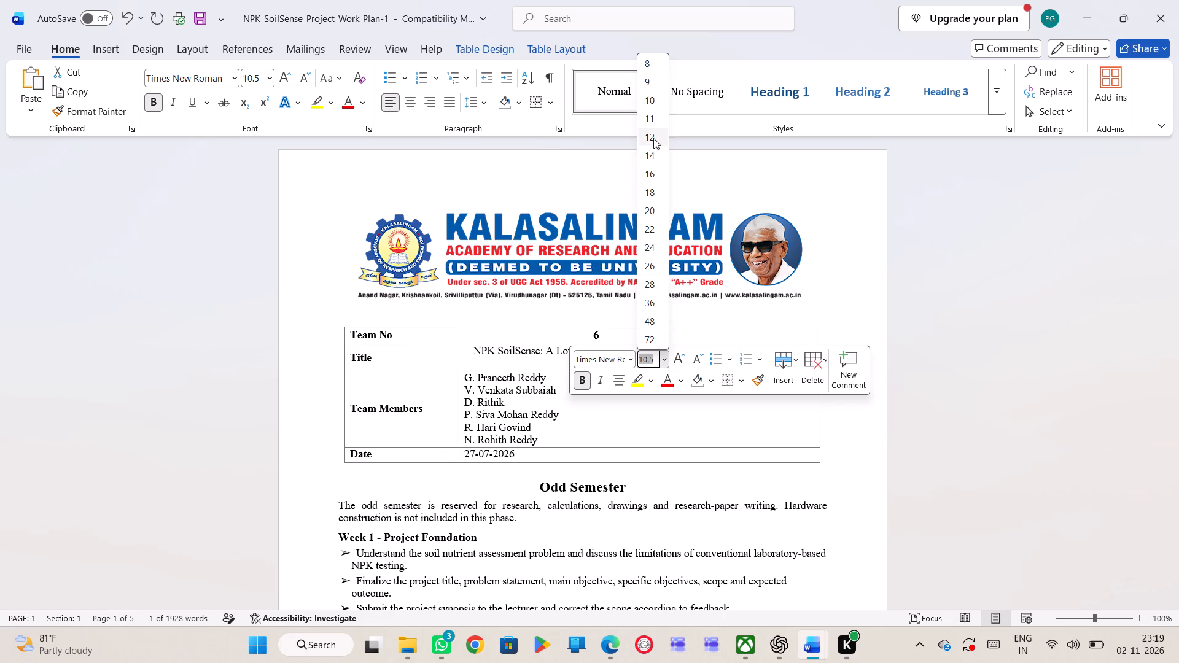
click(653, 138)
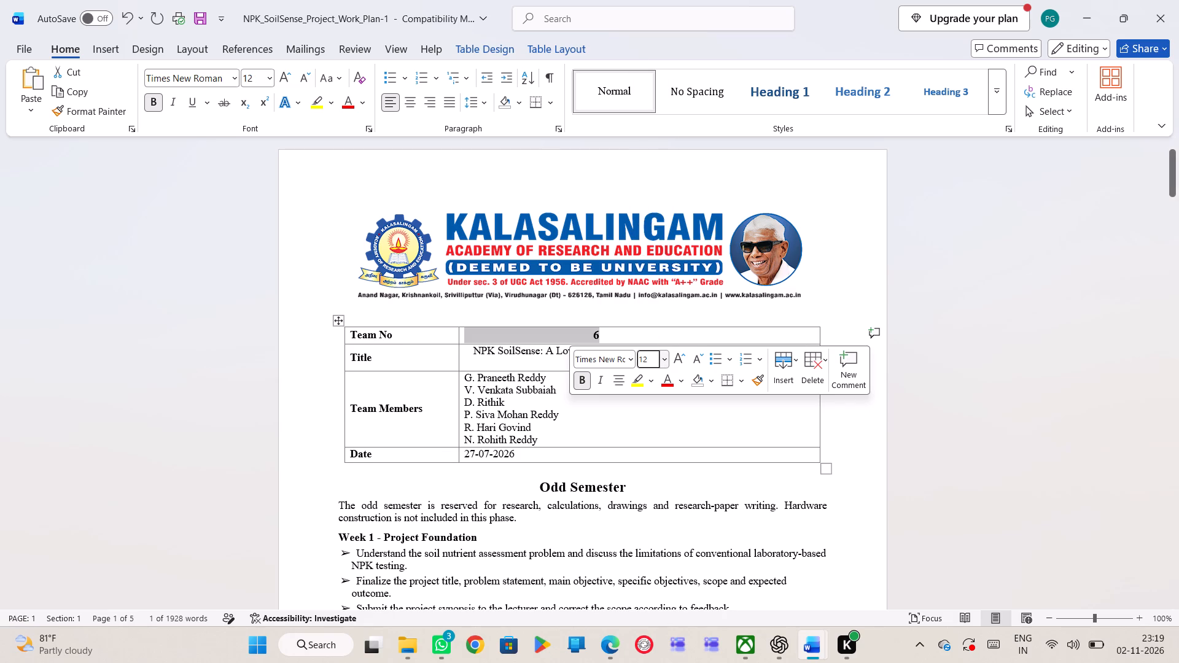
click(667, 354)
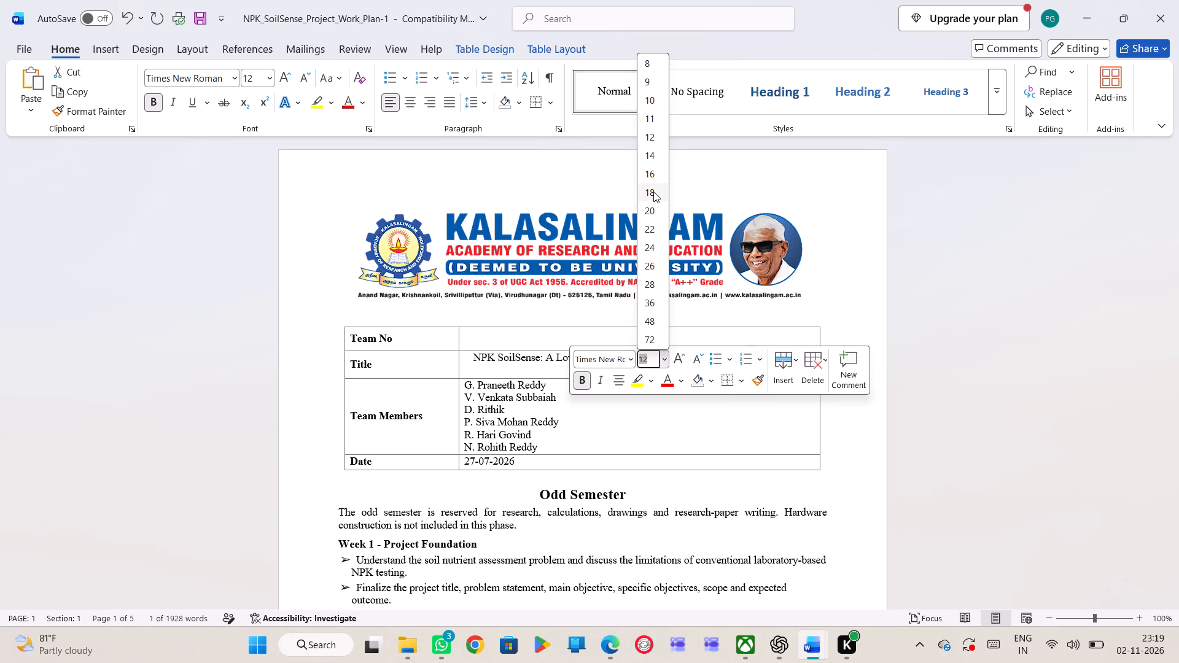
click(650, 161)
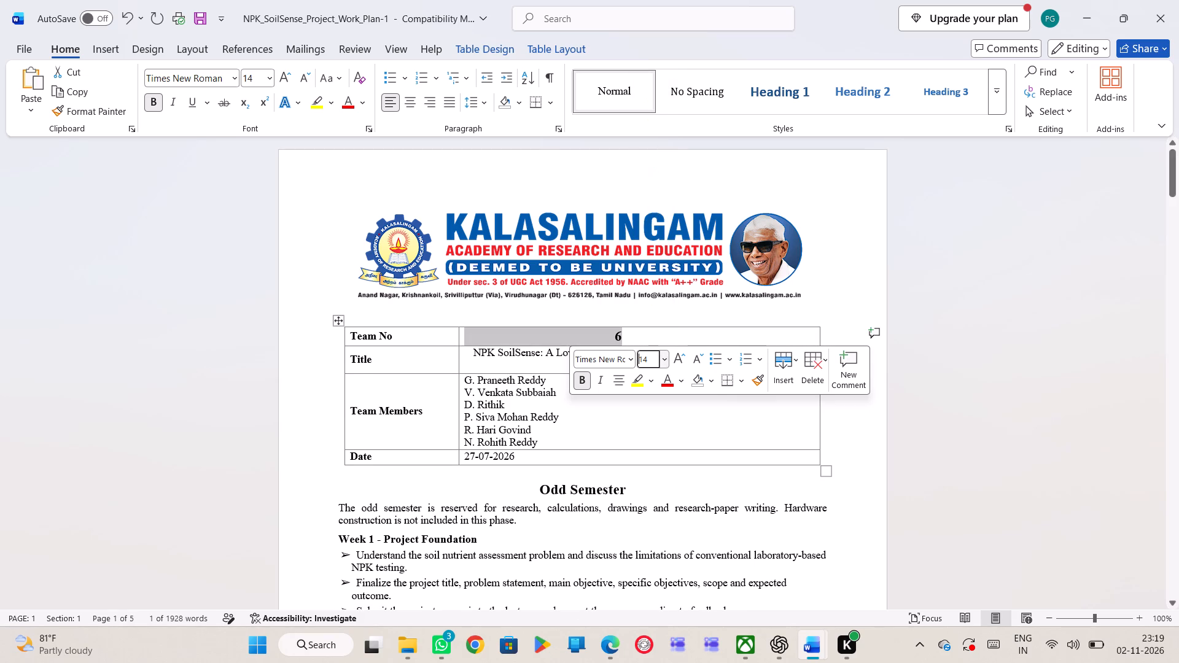
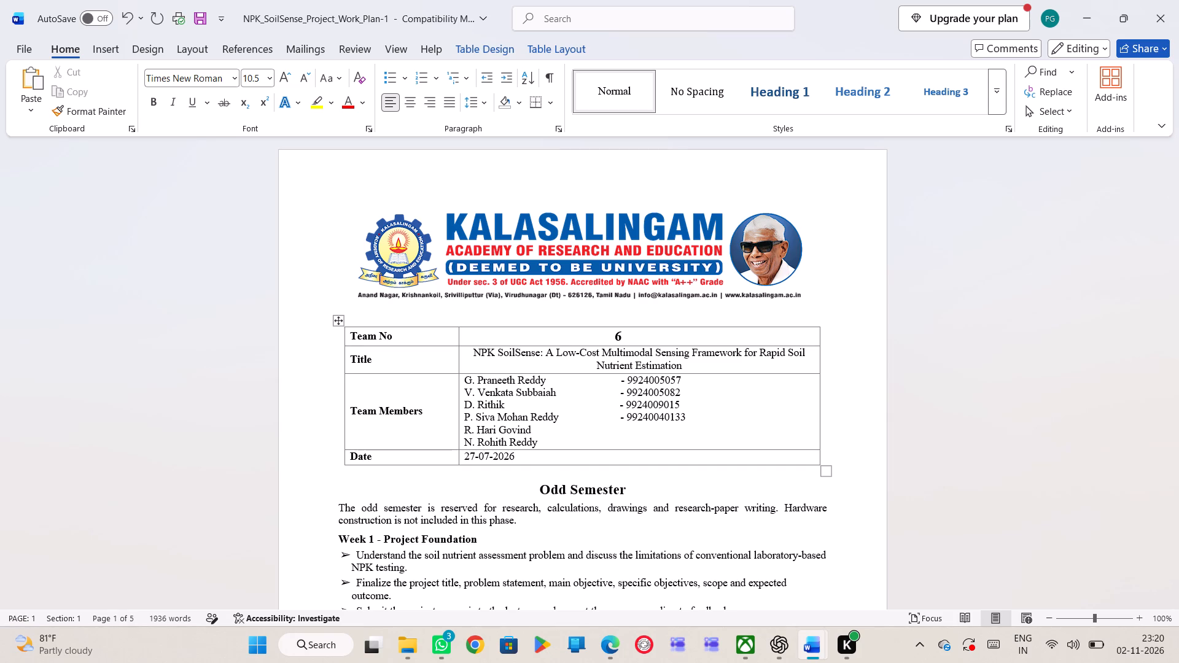
Add a hyphen and a space after the fifth team member's name, aligned with the hyphens in the rows above.
key(BackSpace)
key(minus)
key(space)
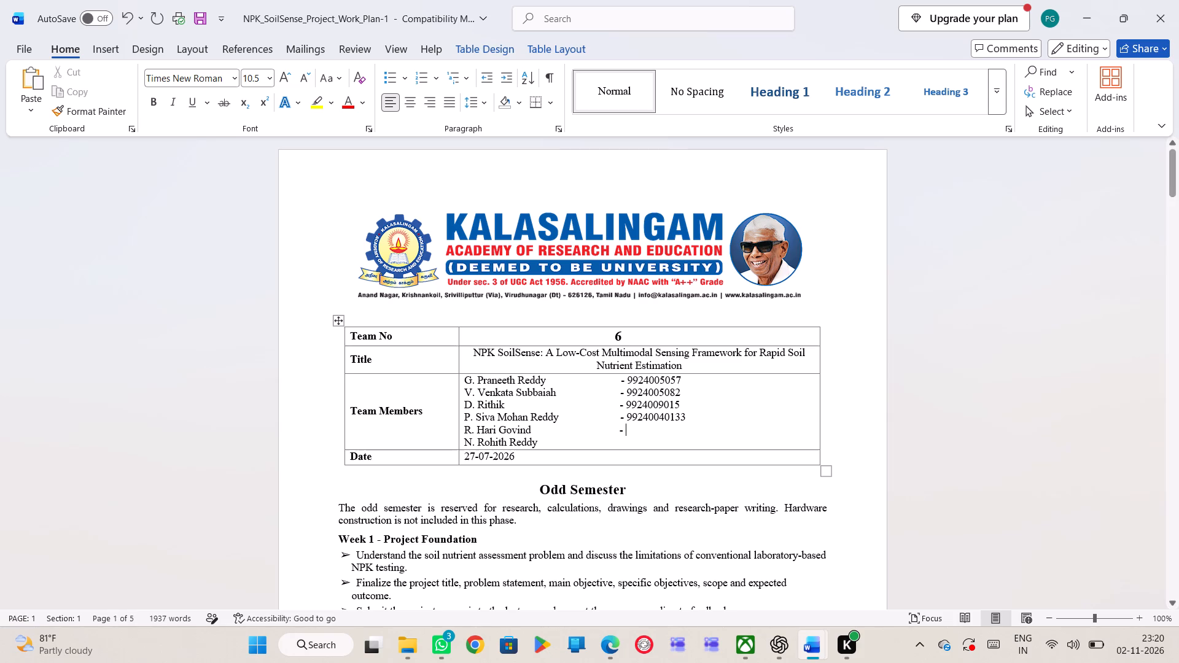
click(619, 432)
key(space)
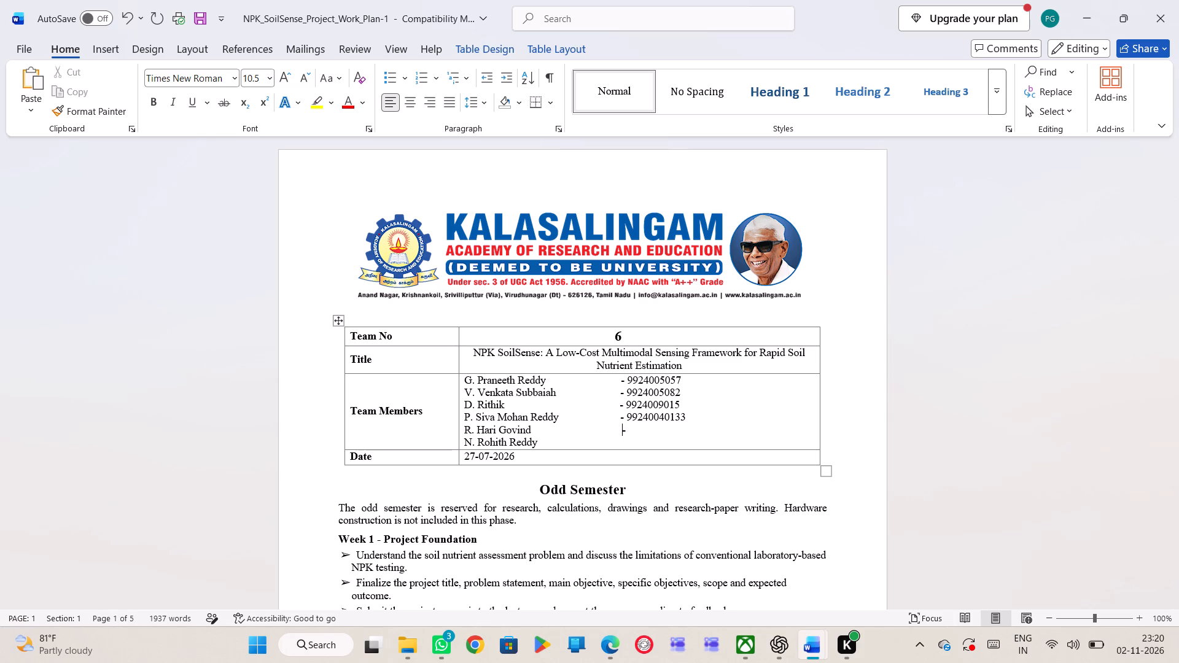
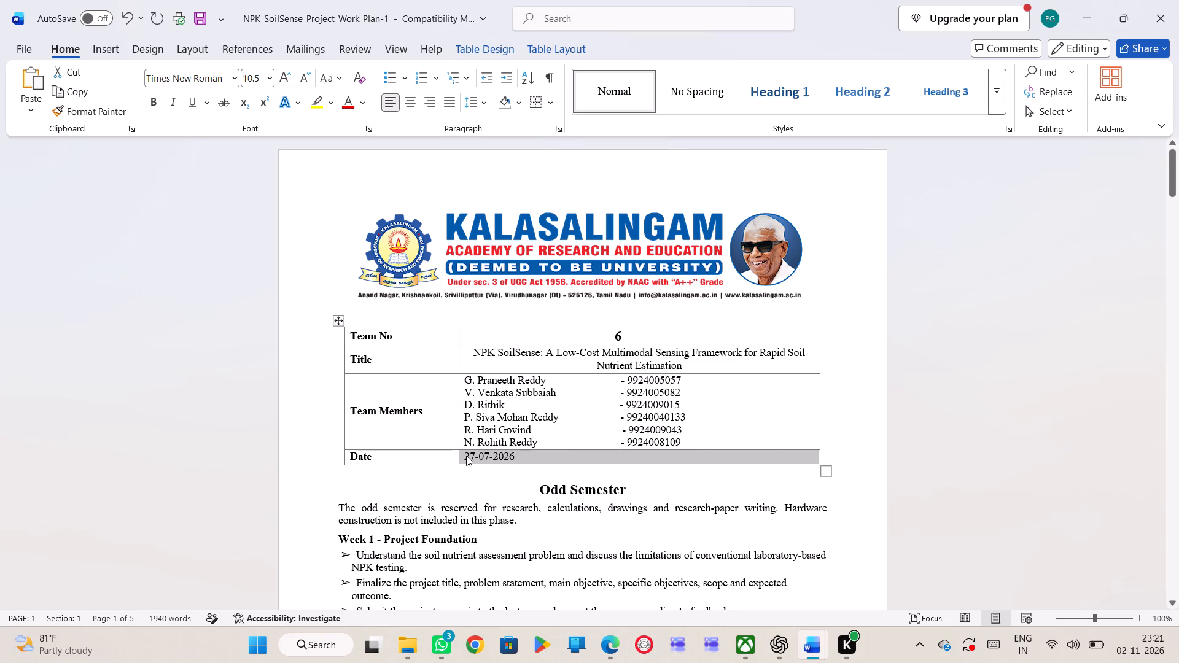
Shift the date in the table's Date row toward the middle of its cell by adding leading spaces.
key(space)
key(space)
key(space)
key(space)
key(space)
key(space)
key(space)
key(space)
key(space)
key(space)
key(space)
key(space)
key(space)
key(space)
key(space)
key(space)
key(space)
key(space)
key(space)
key(space)
key(space)
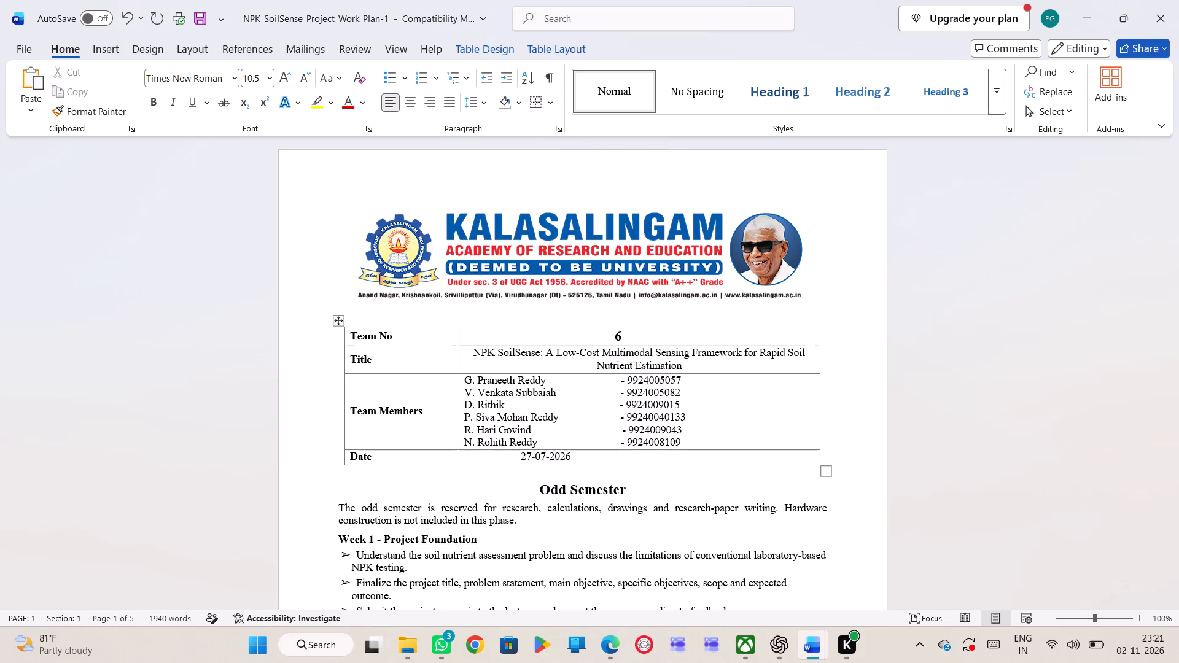
key(space)
key(space)
key(space)
key(space)
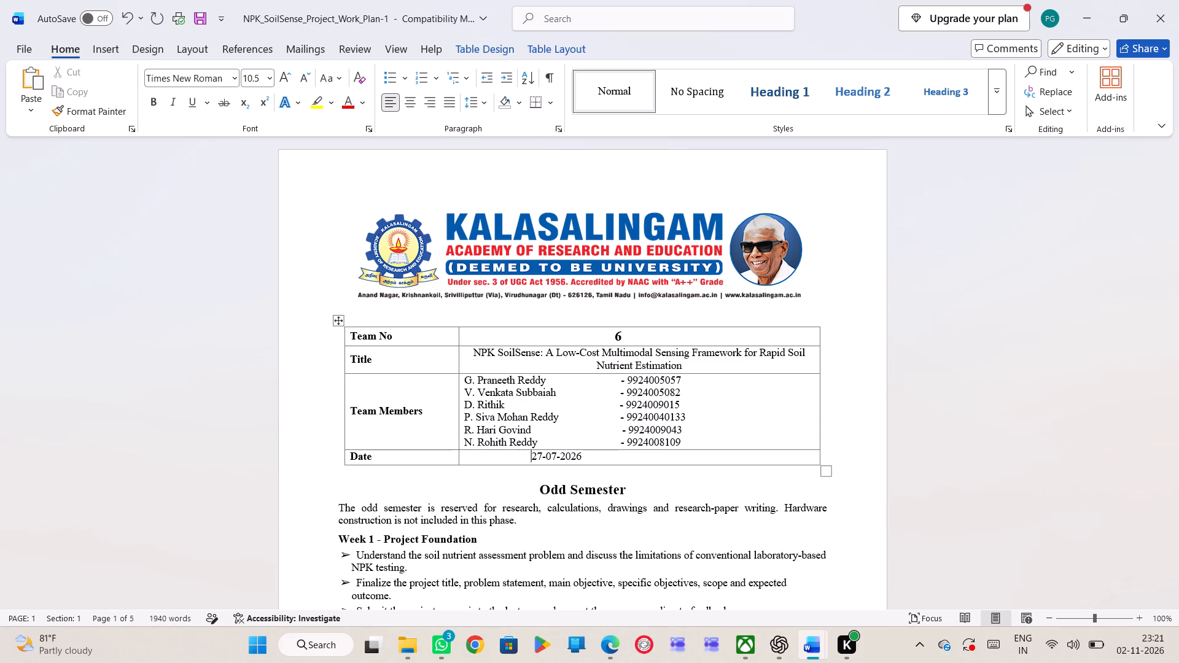
Make the date in the table's Date row bold.
click(584, 457)
drag(584, 457, 535, 457)
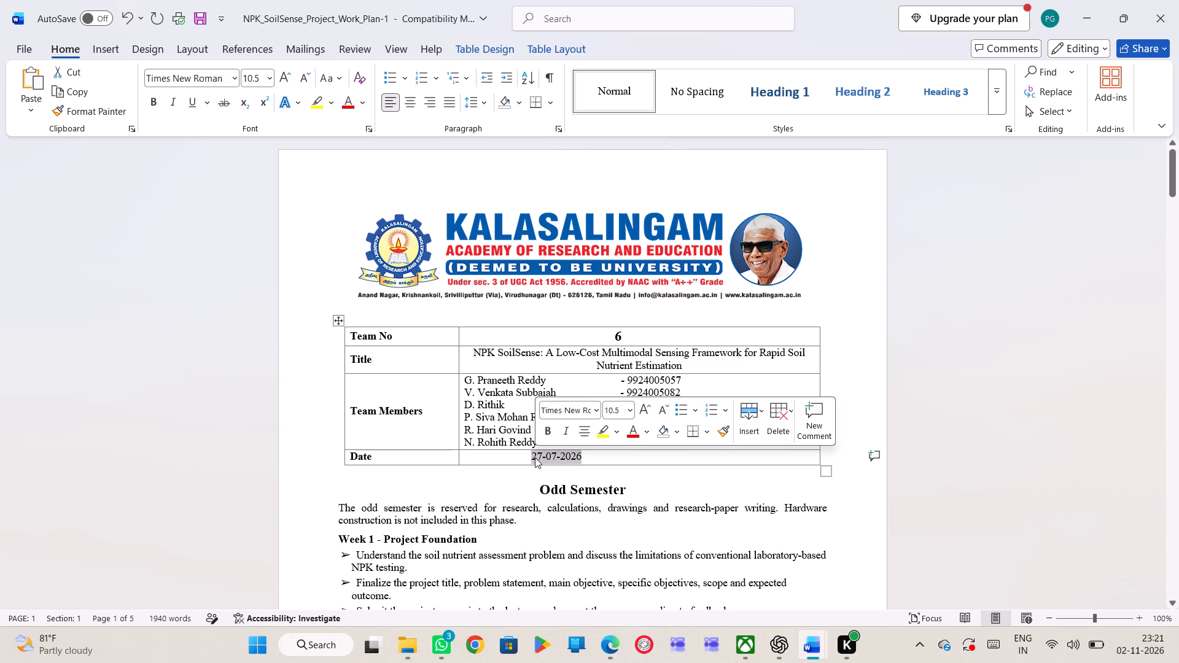
click(549, 429)
Insert new lines above the Odd Semester heading and add the heading "Progress of Work" directly above it.
click(482, 497)
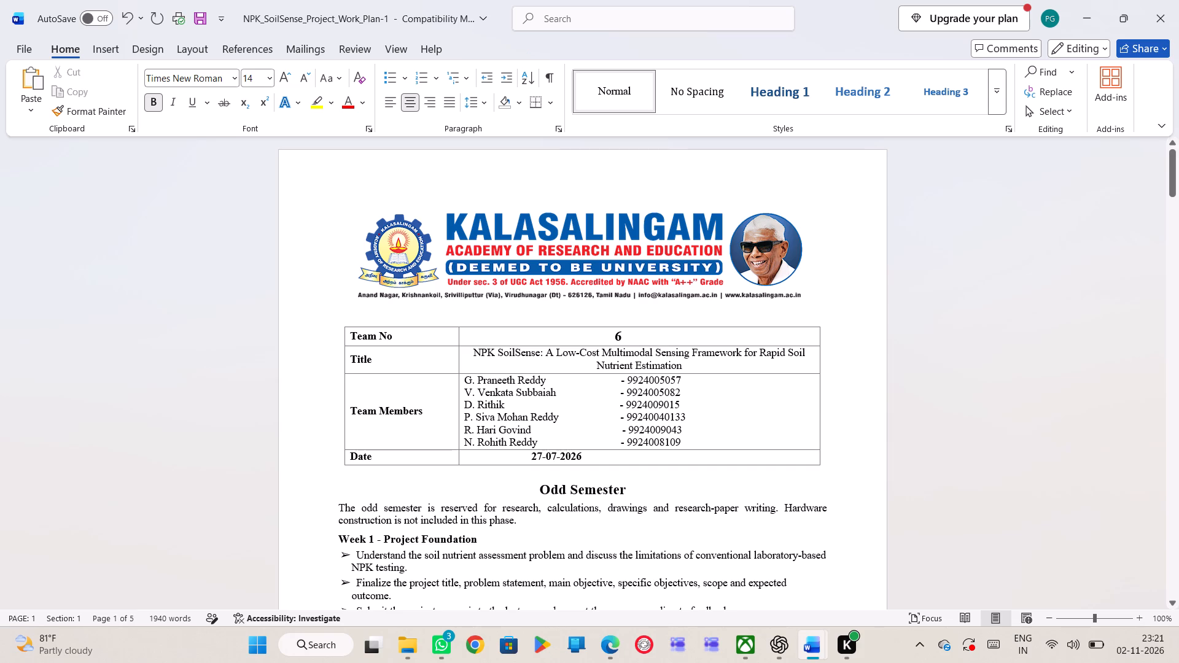
scroll(630, 545, down, 1)
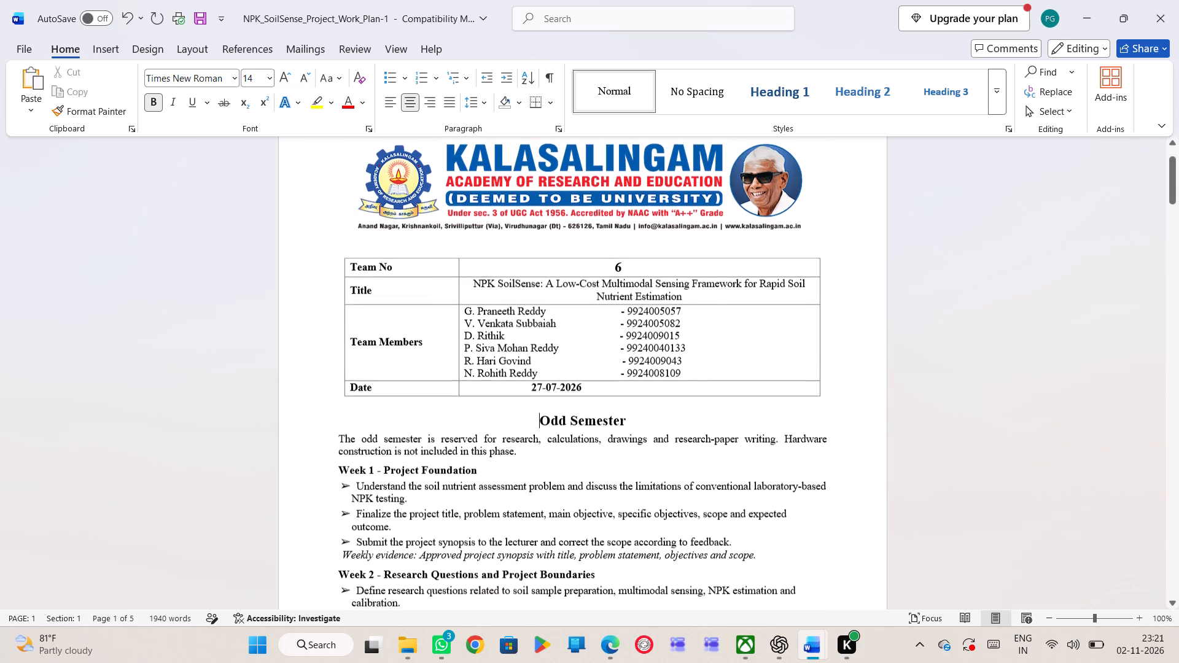
scroll(630, 545, down, 1)
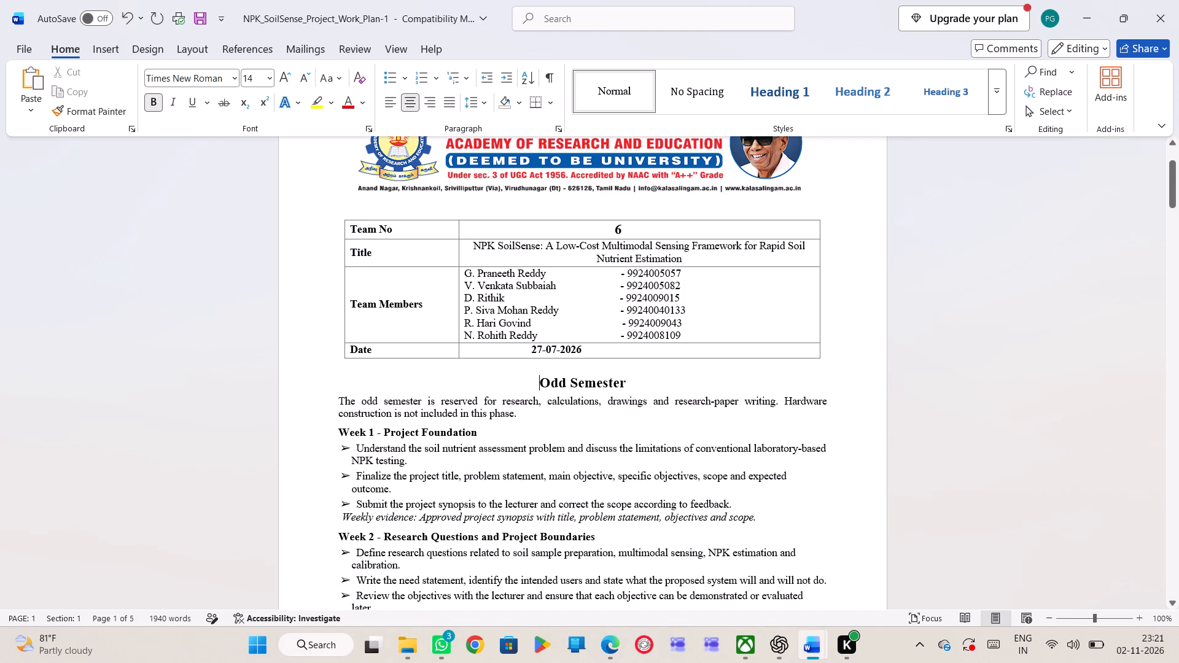
key(Return)
key(Return)
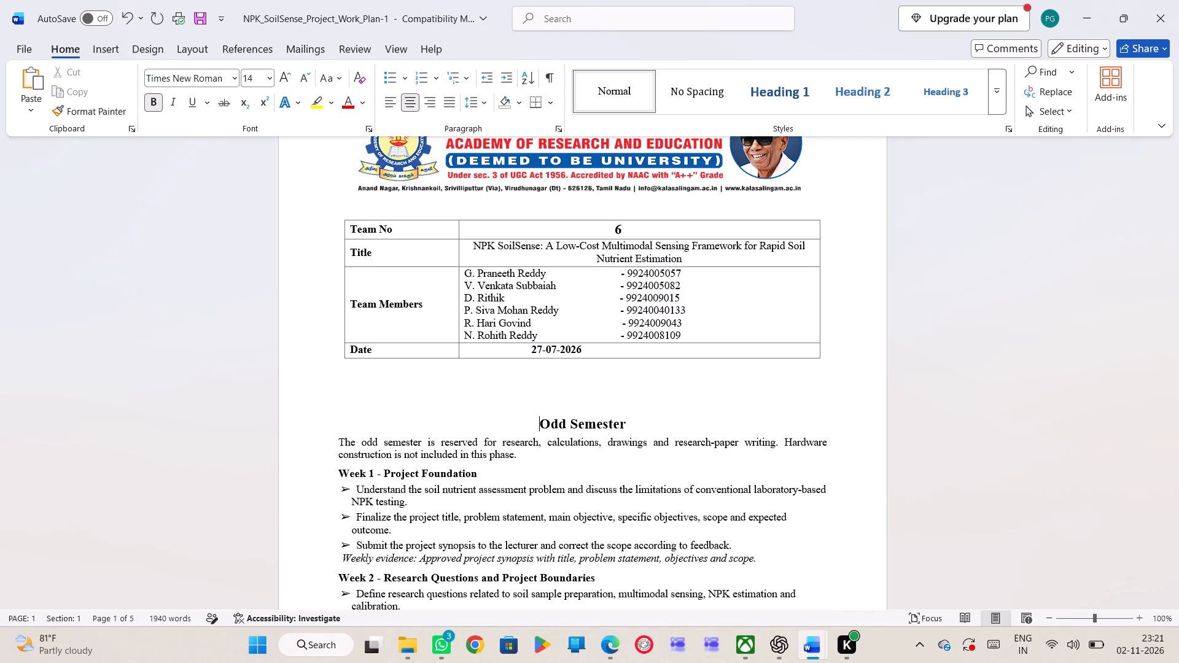
click(478, 404)
key(shift+p)
key(shift+r)
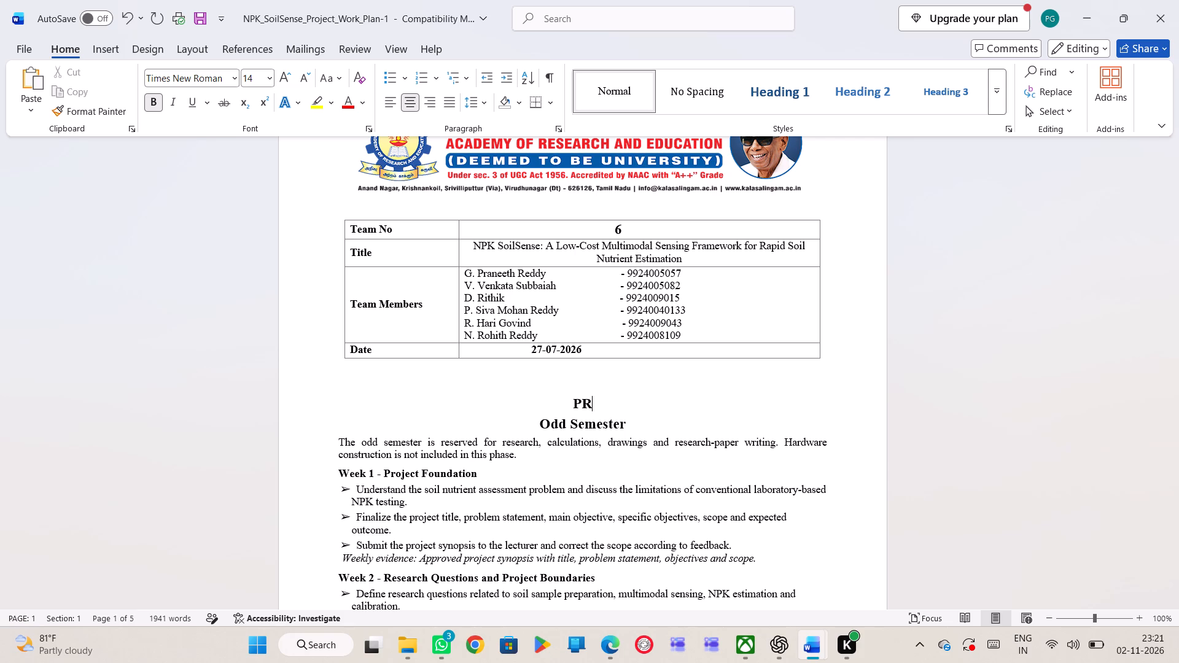
key(BackSpace)
text(rogress of Work)
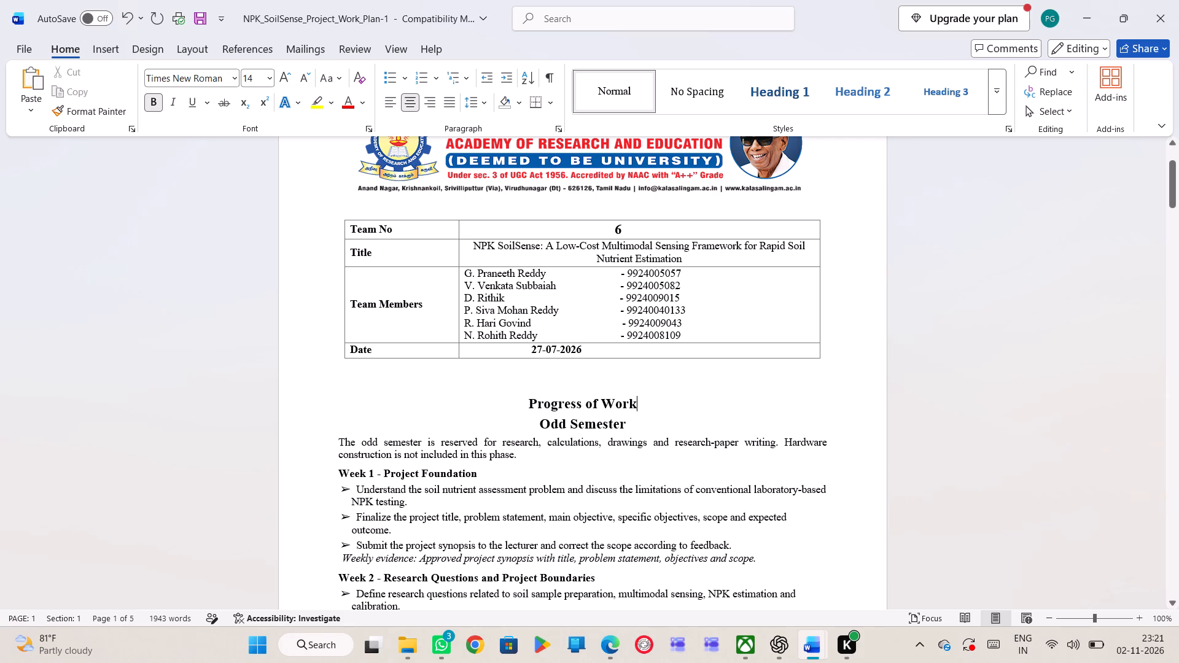
Remove the blank line between the table and the "Progress of Work" heading and left-align that heading.
drag(642, 403, 521, 404)
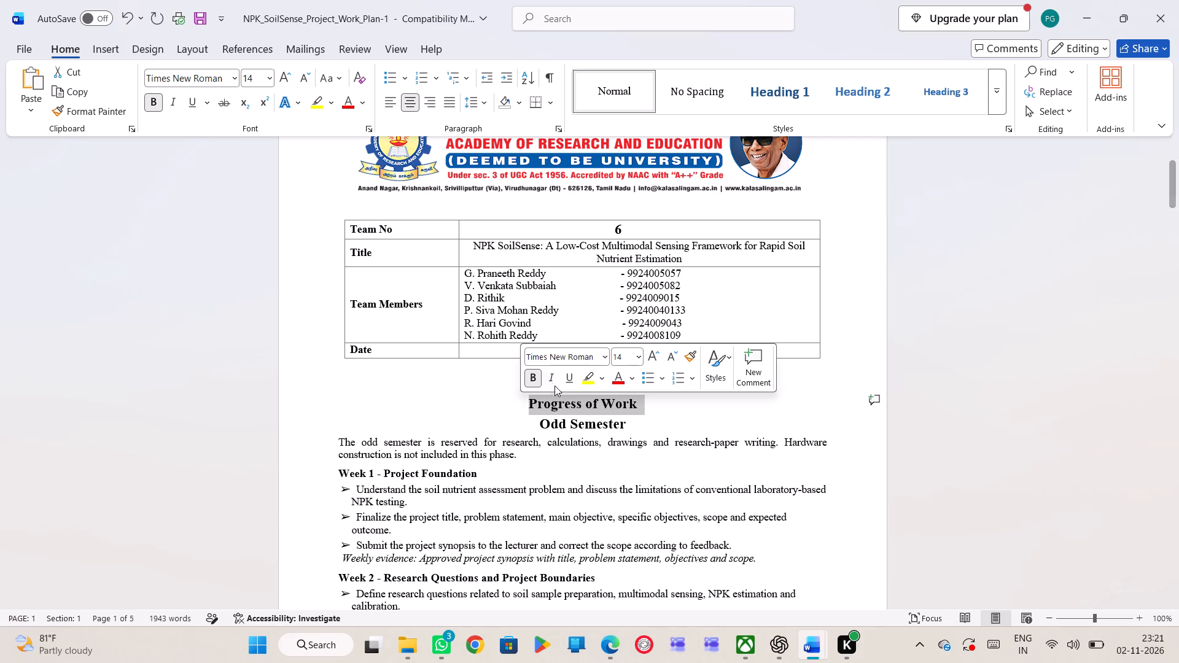
click(512, 413)
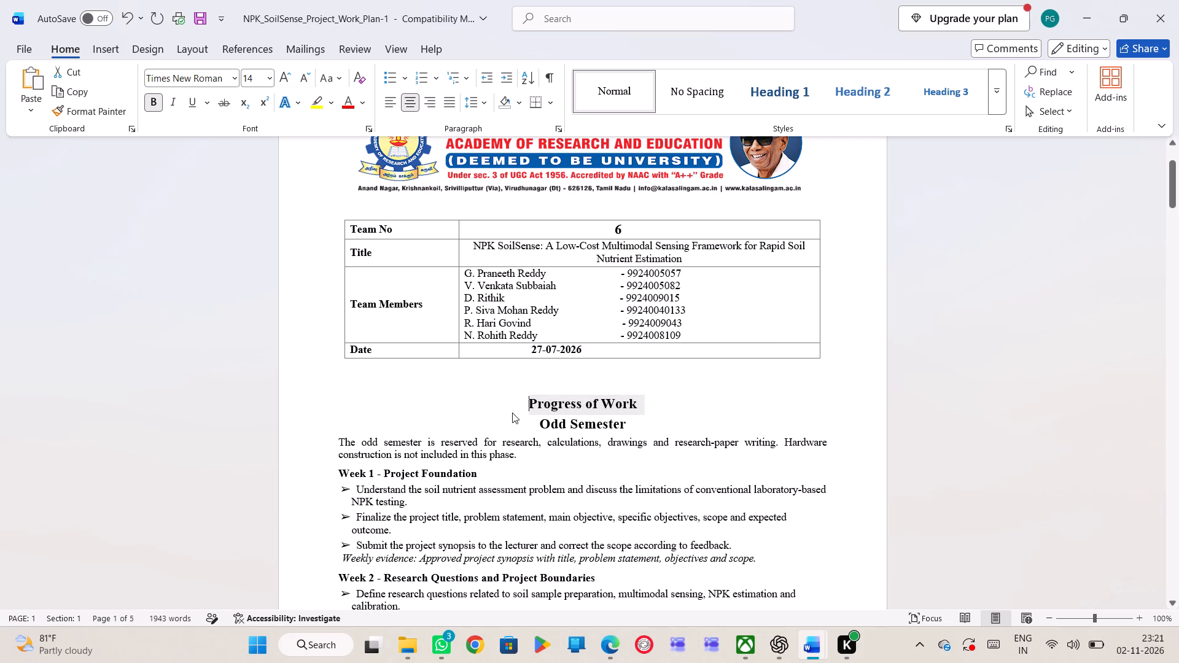
key(BackSpace)
key(BackSpace)
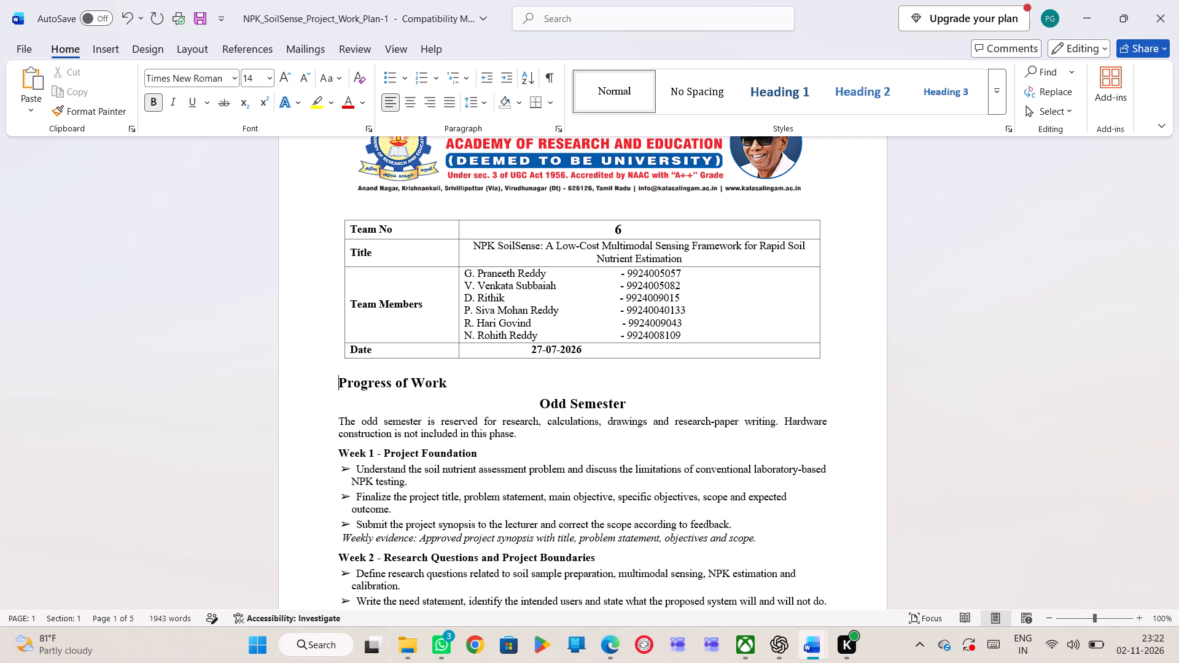
Set the "Progress of Work" heading's font size to 16.
drag(452, 380, 361, 389)
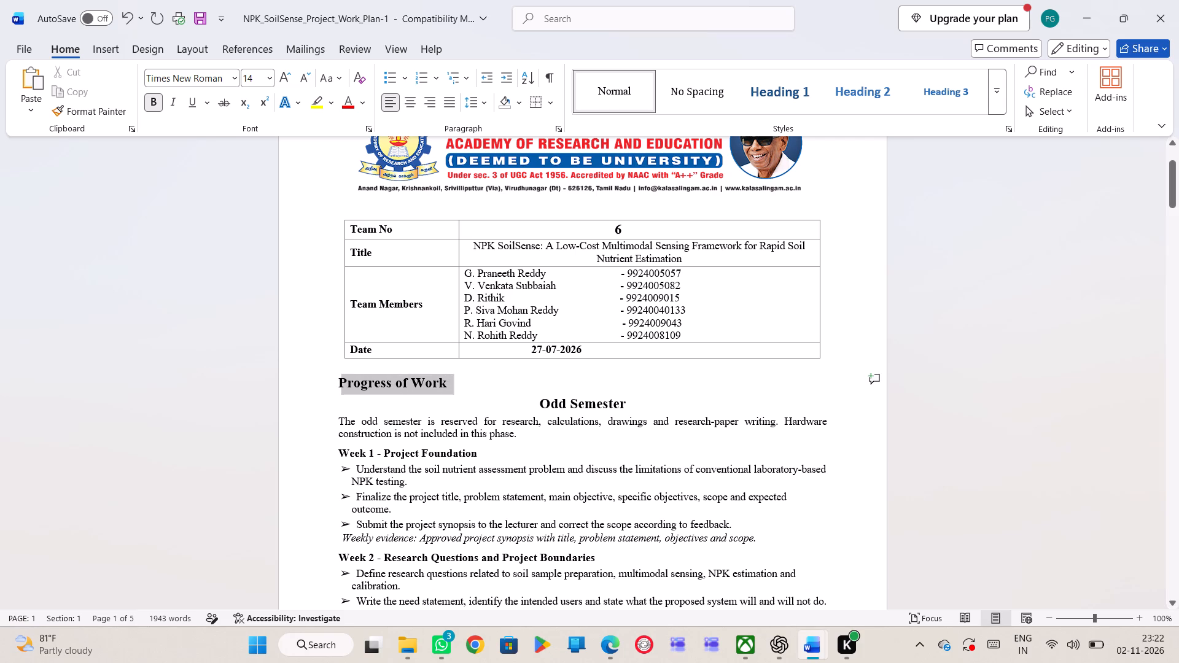
drag(361, 389, 340, 383)
click(453, 339)
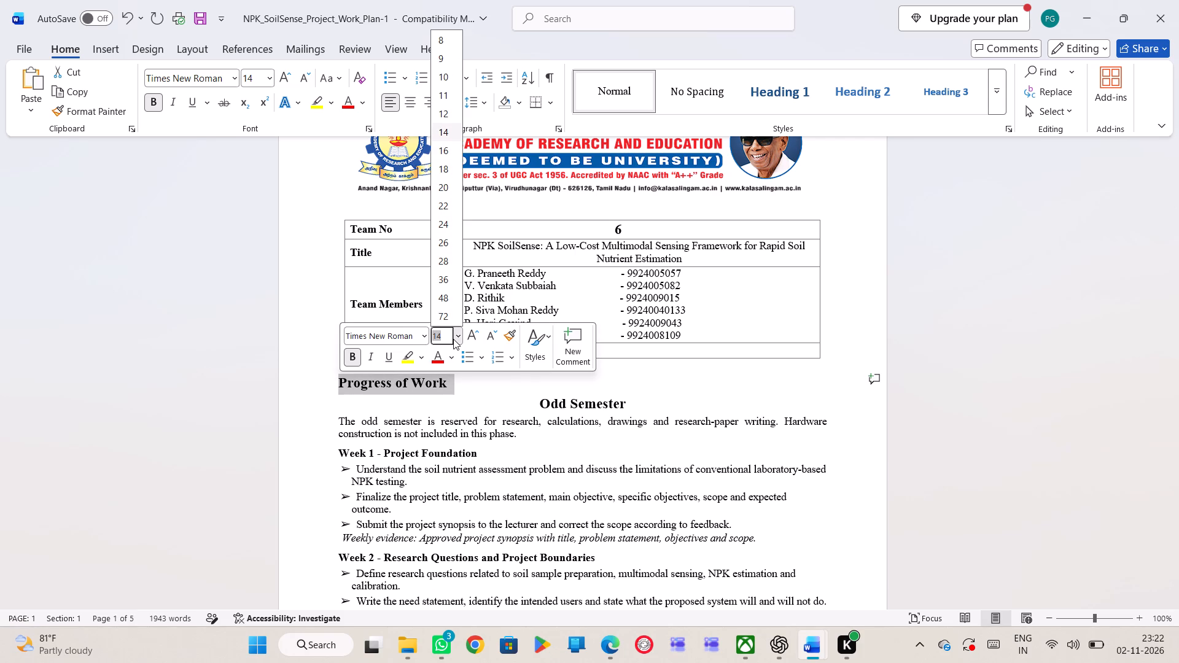
click(445, 146)
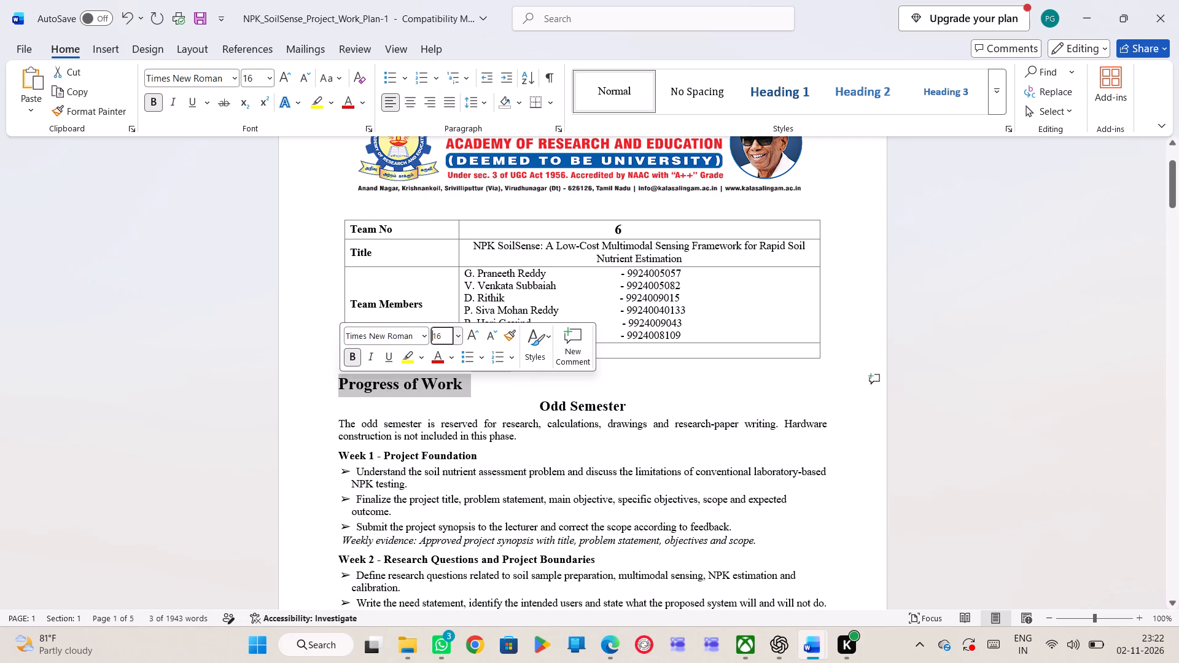
click(660, 397)
Set the font size of the Week 1 - Project Foundation and Week 2 - Research Questions and Project Boundaries headings to 12.
scroll(449, 519, down, 1)
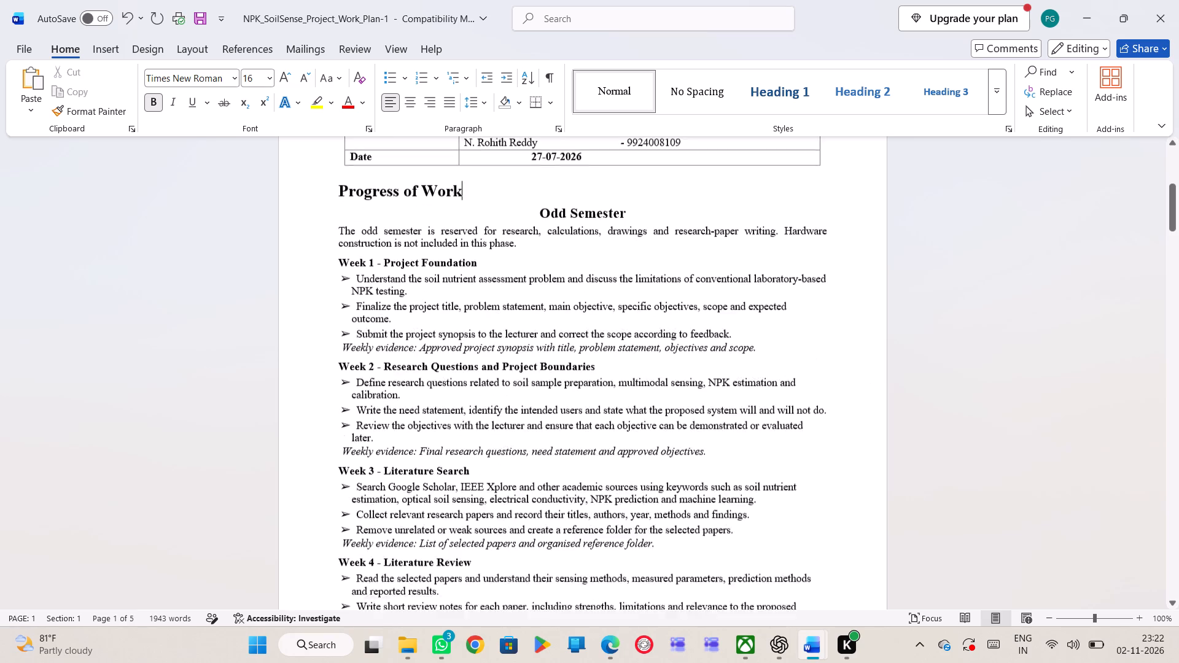
scroll(449, 519, down, 1)
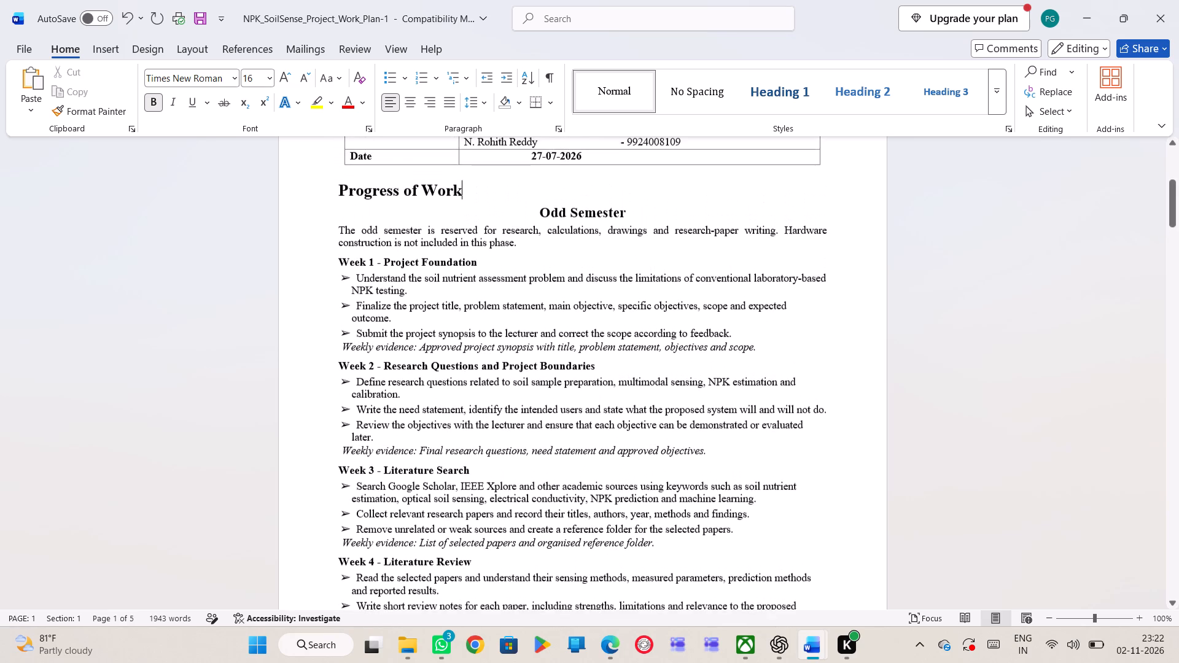
scroll(449, 519, down, 1)
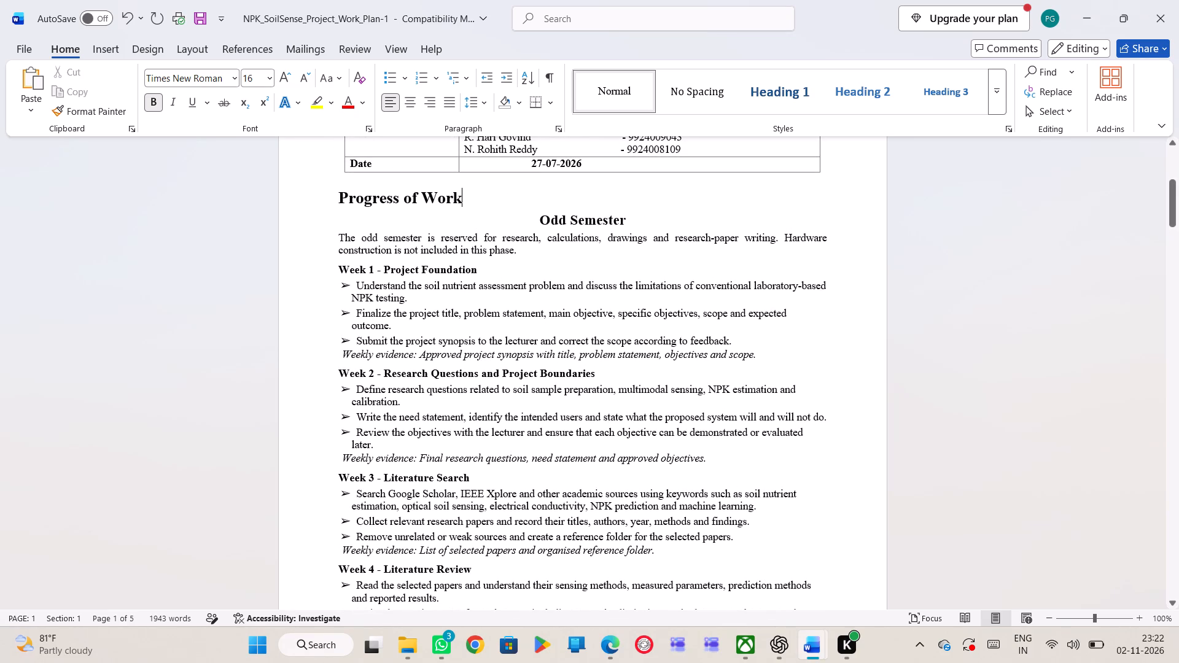
drag(483, 271, 345, 266)
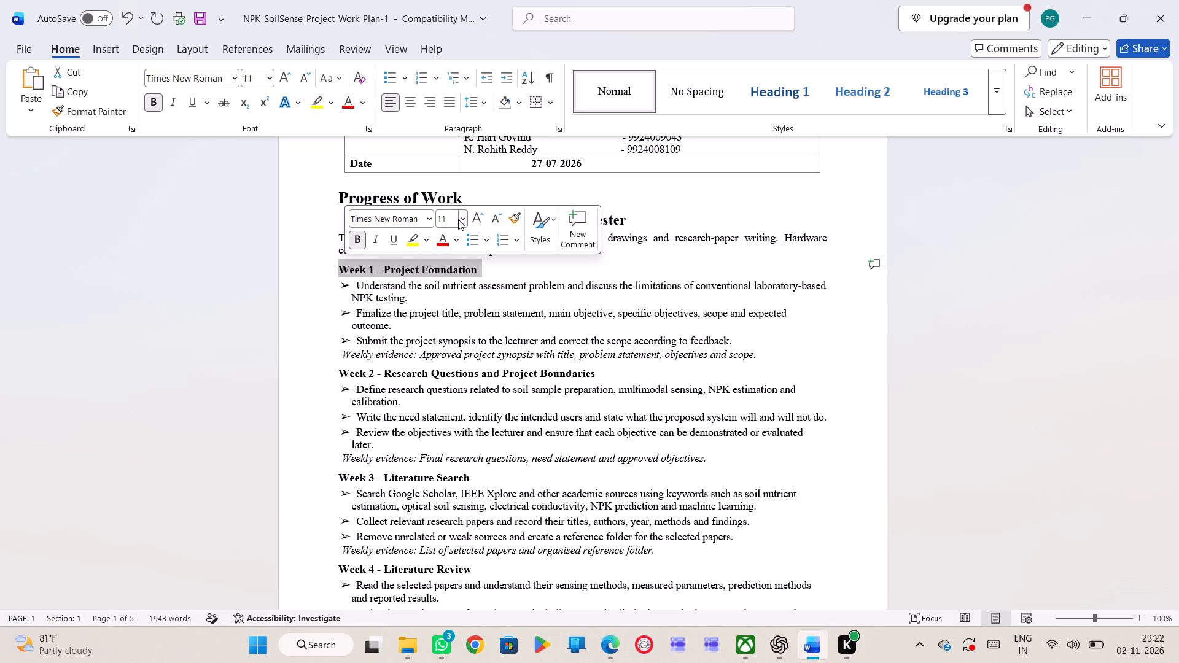
click(461, 220)
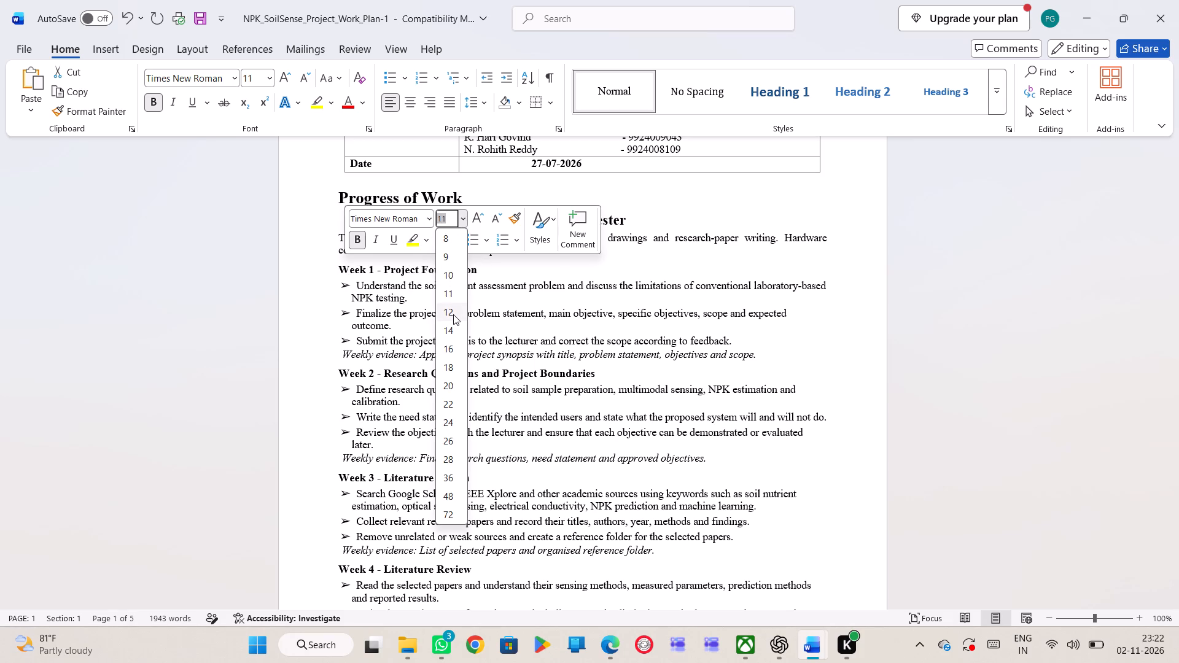
click(453, 314)
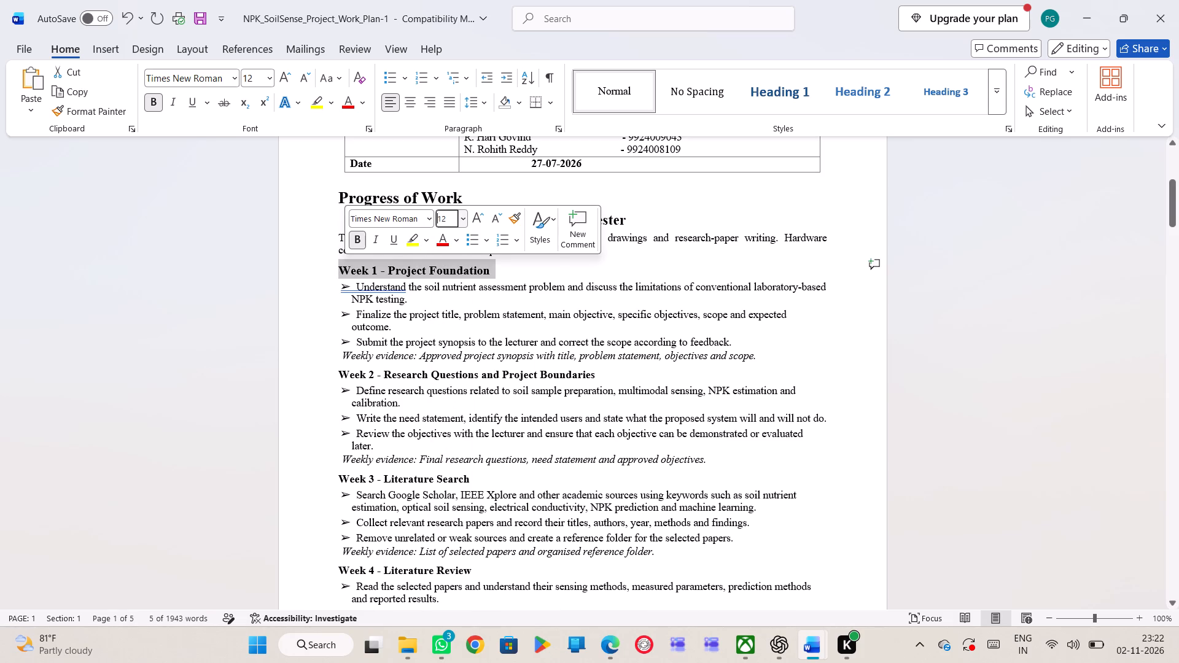
drag(601, 371, 338, 376)
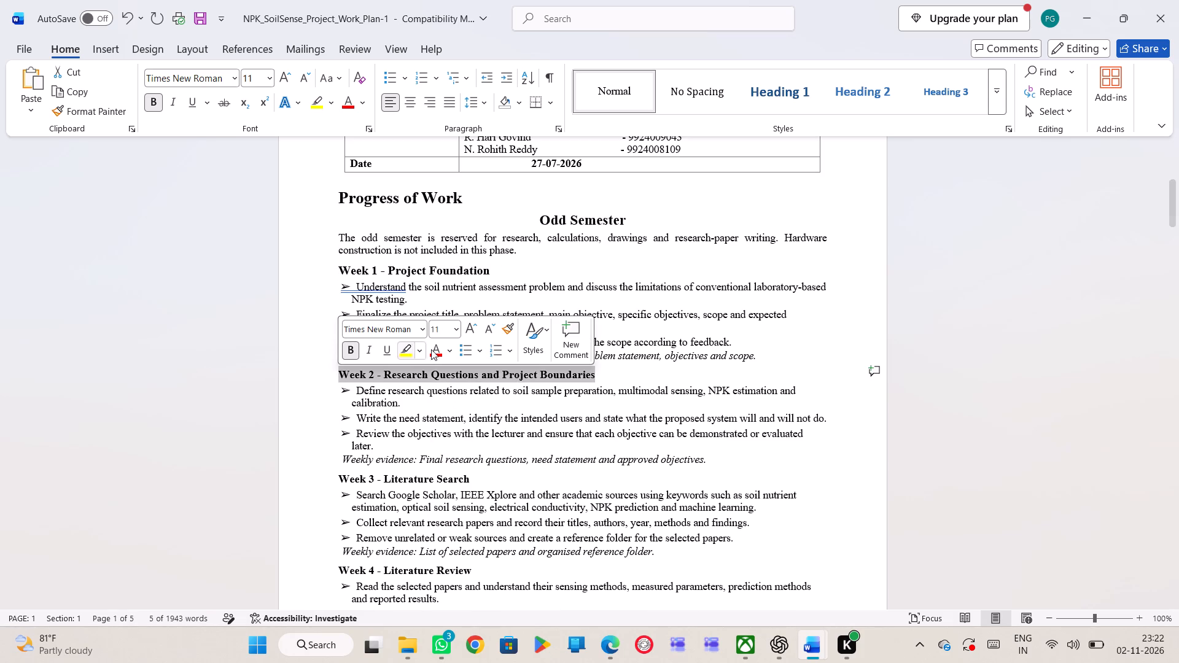
click(456, 333)
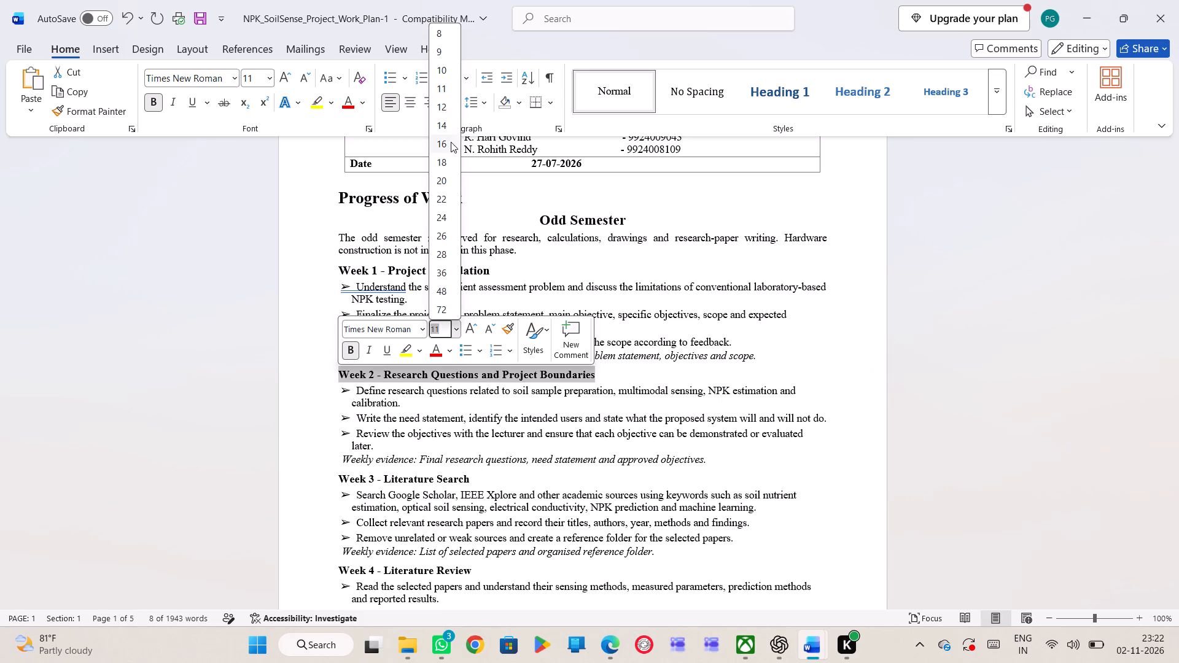
click(444, 109)
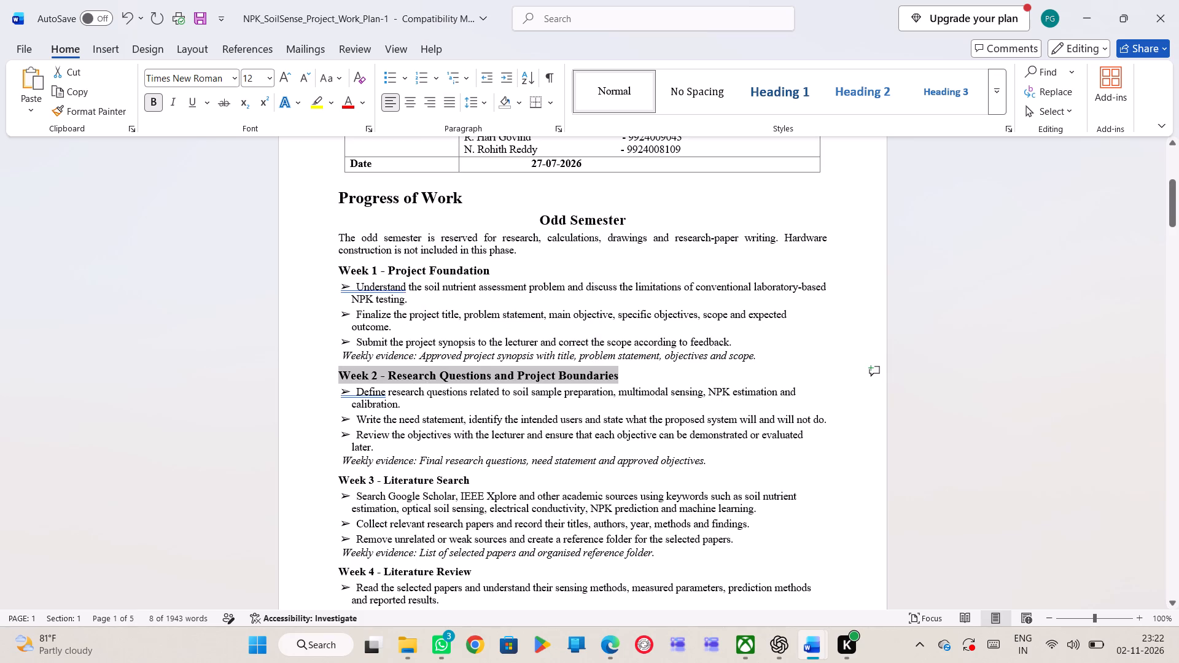
Set the font size of the Week 3 - Literature Search and Week 4 - Literature Review headings to 12.
drag(475, 481, 348, 480)
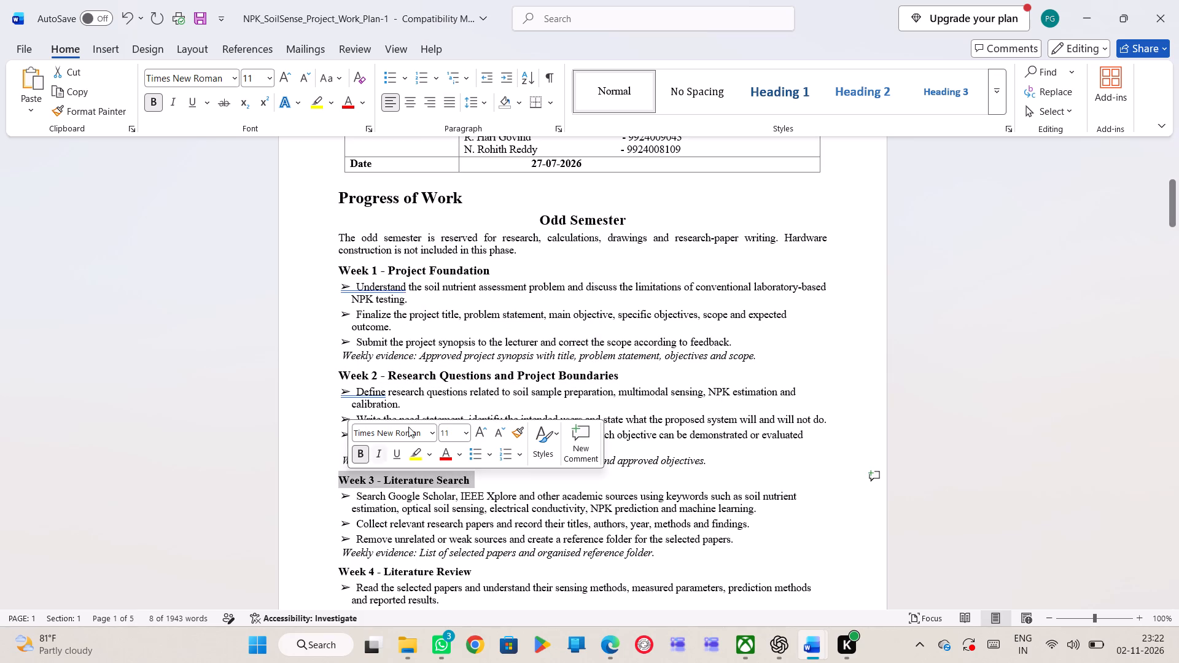
click(453, 433)
text(12)
key(Return)
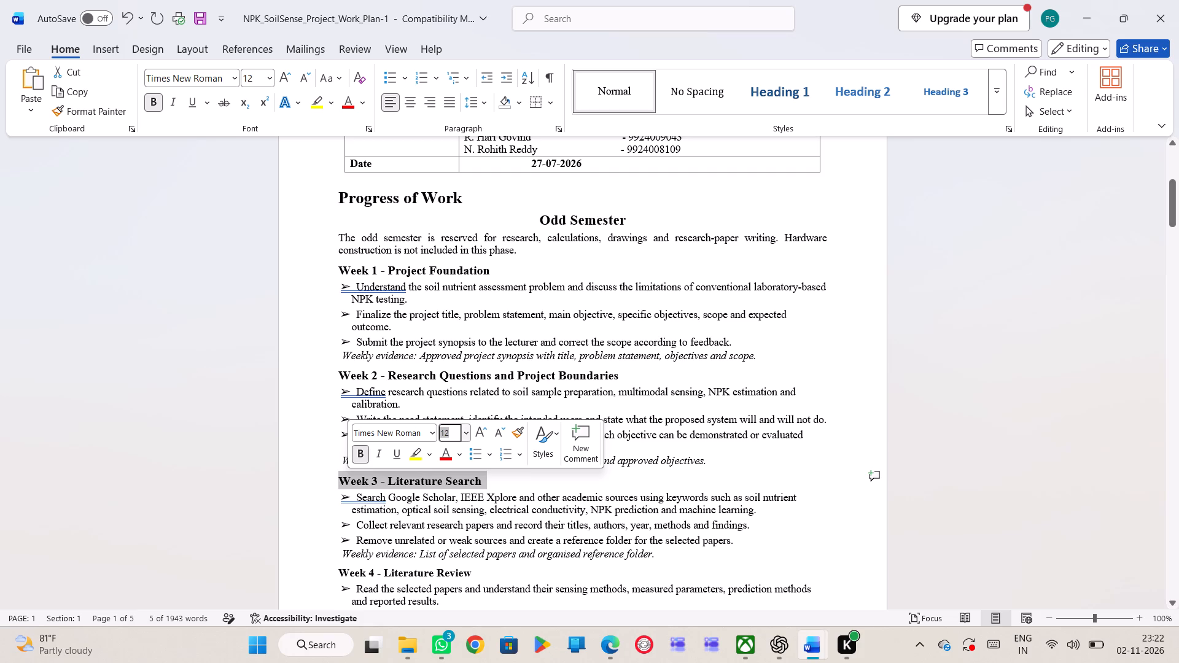
drag(483, 570, 338, 575)
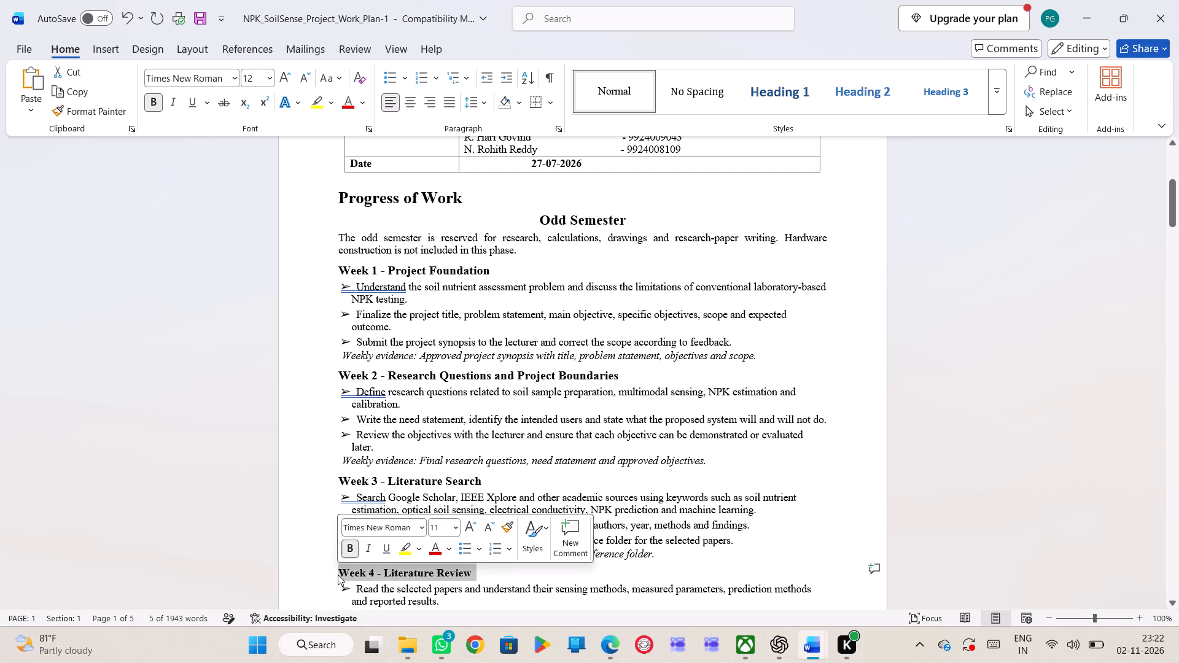
click(443, 527)
text(12)
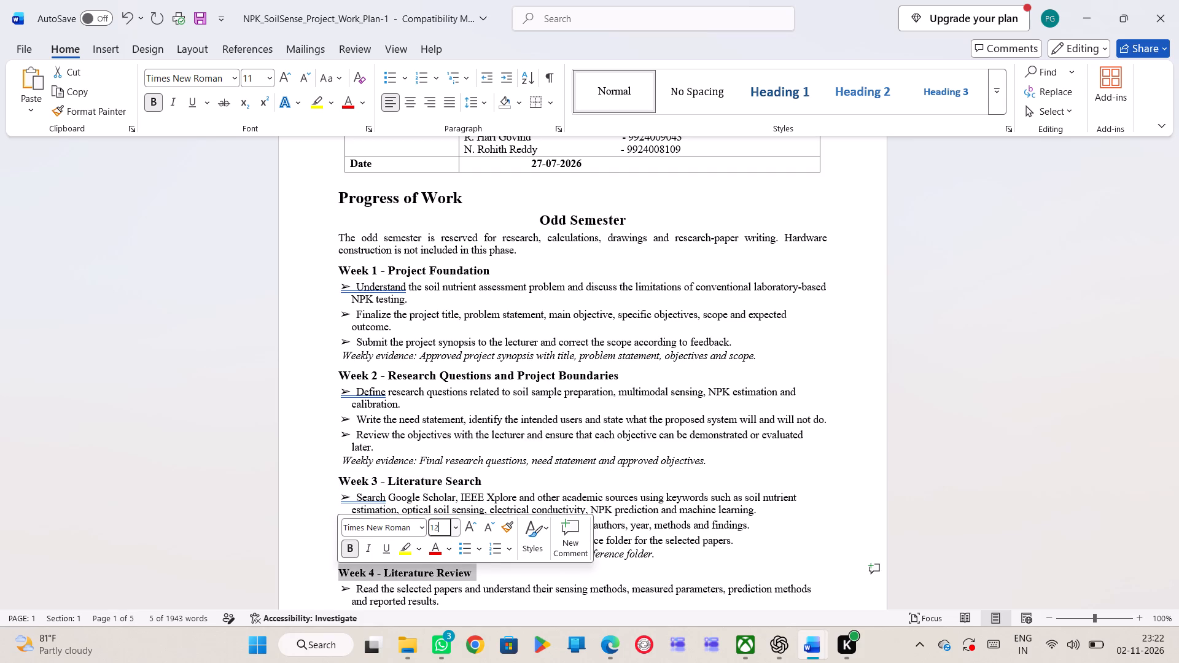
key(Return)
Set the font size of the Week 5 - Research Gap and Proposed Contribution heading to 12.
scroll(648, 480, down, 1)
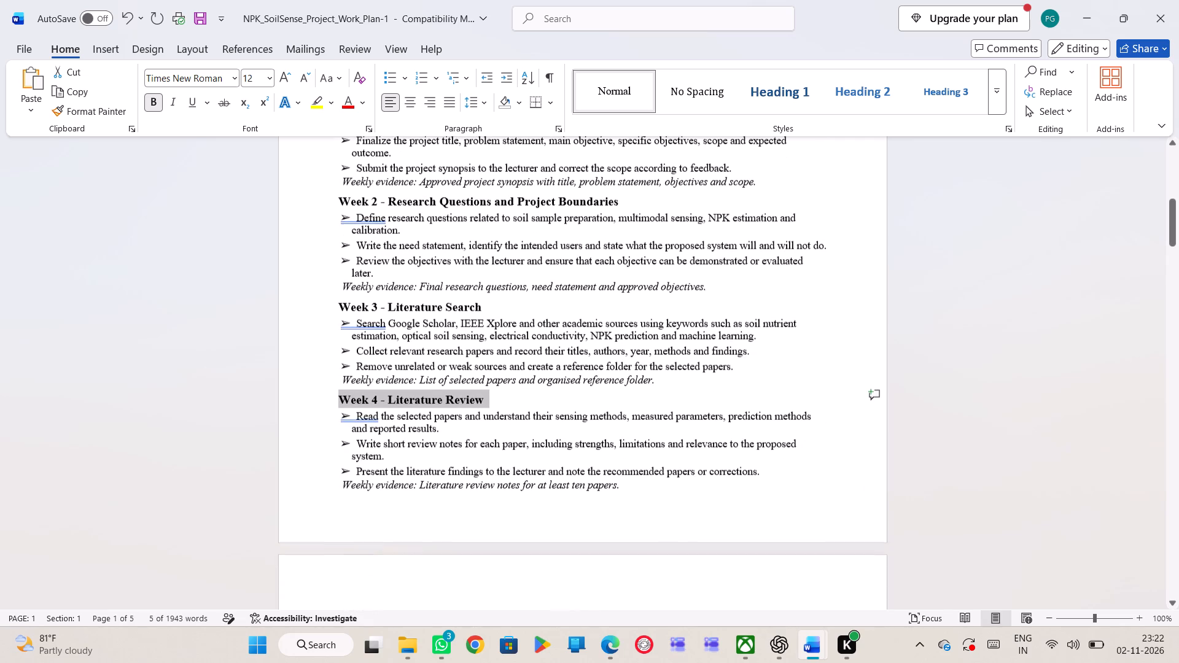
scroll(648, 480, down, 2)
drag(591, 496, 346, 493)
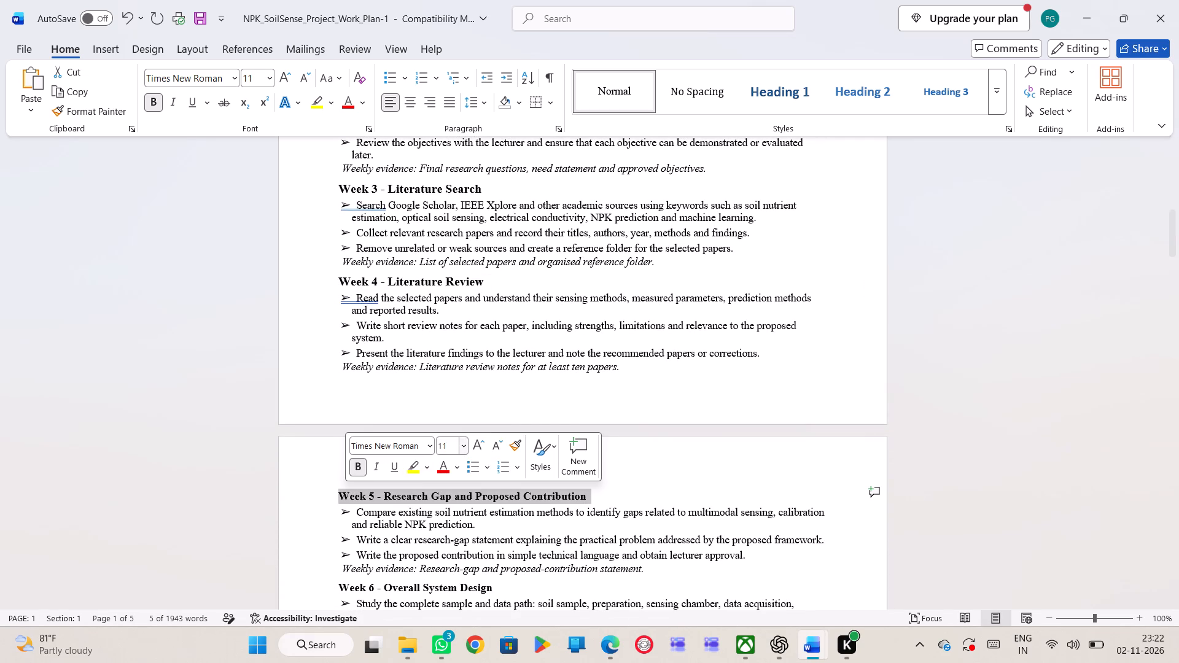
click(451, 448)
text(12)
key(Return)
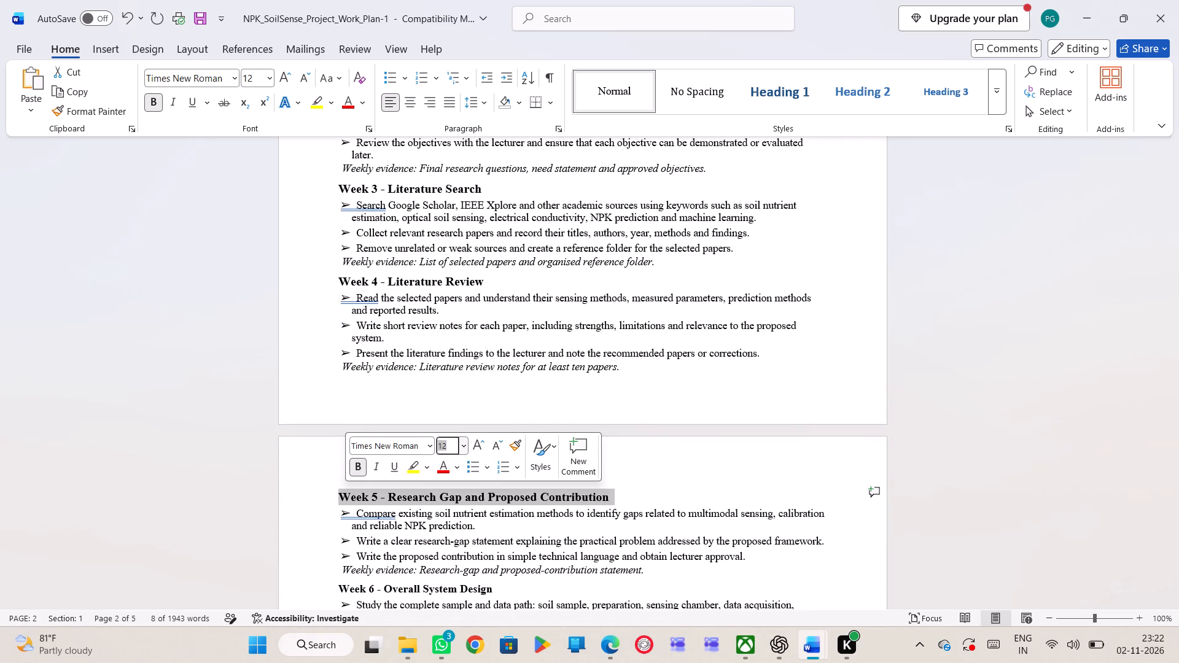
click(690, 486)
scroll(690, 486, down, 1)
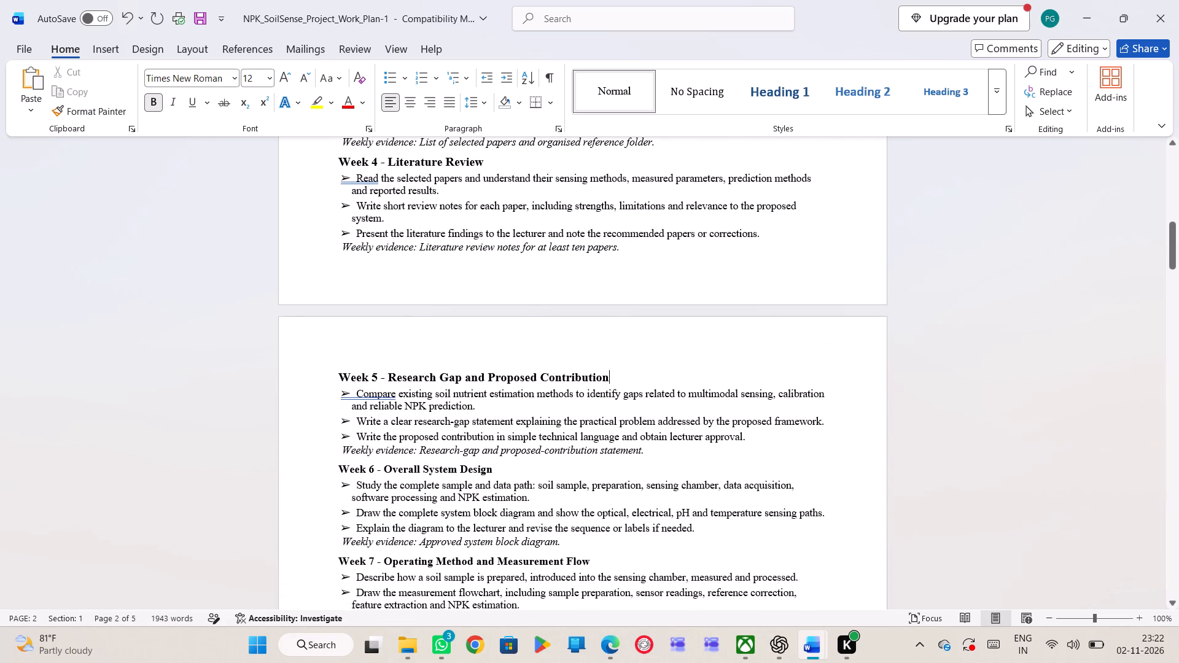
Set the font size of the Week 6 - Overall System Design and Week 7 - Operating Method and Measurement Flow headings to 12.
drag(509, 467, 352, 468)
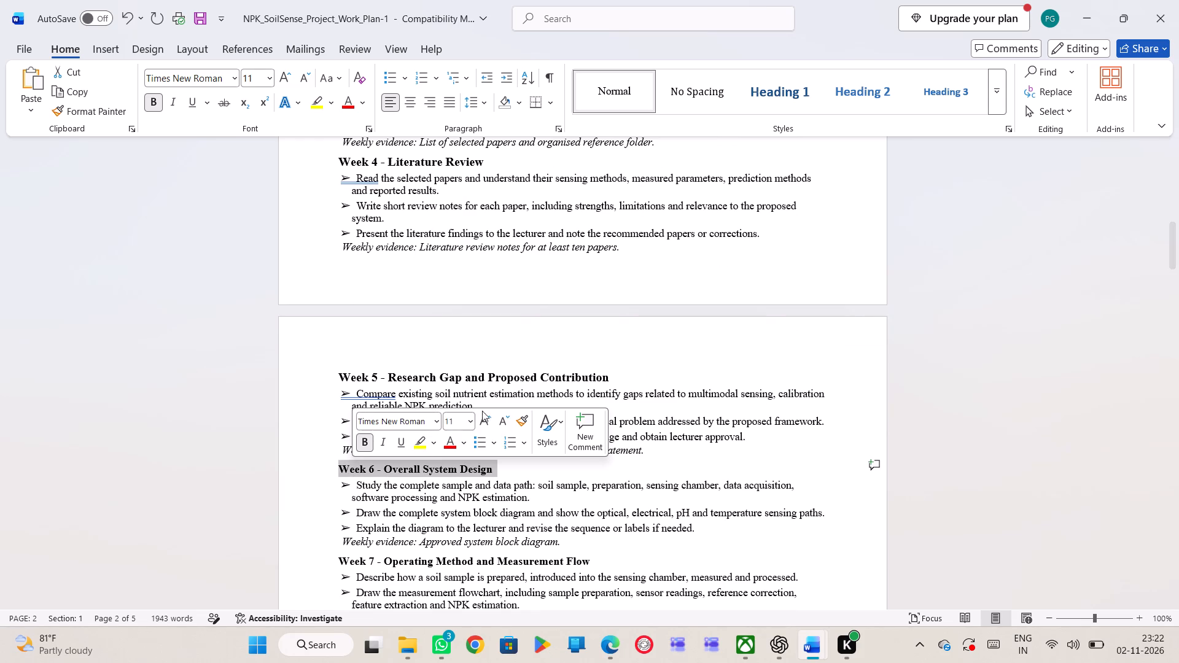
click(451, 420)
text(12)
key(Return)
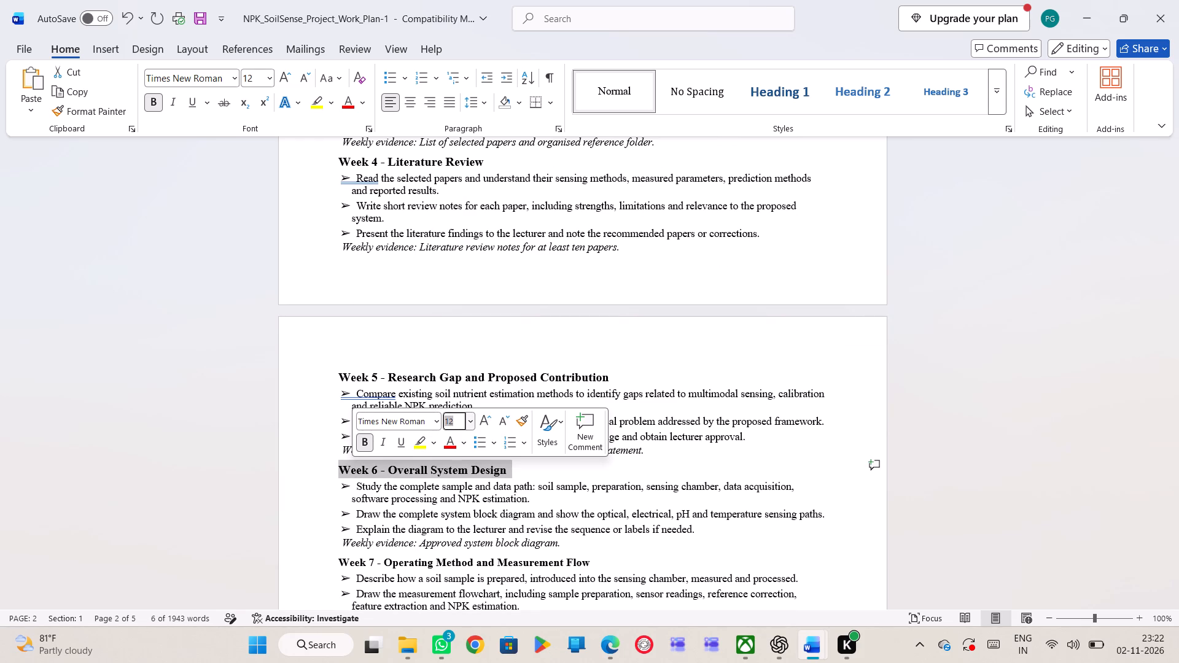
drag(599, 556, 470, 576)
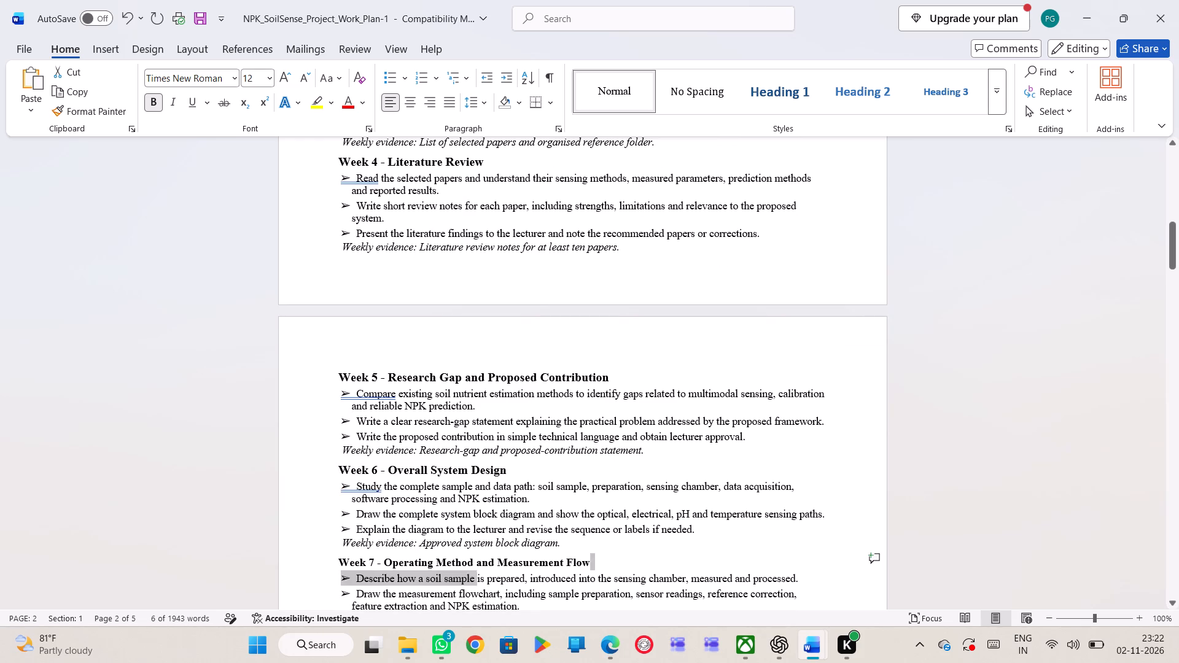
drag(470, 576, 340, 566)
click(446, 516)
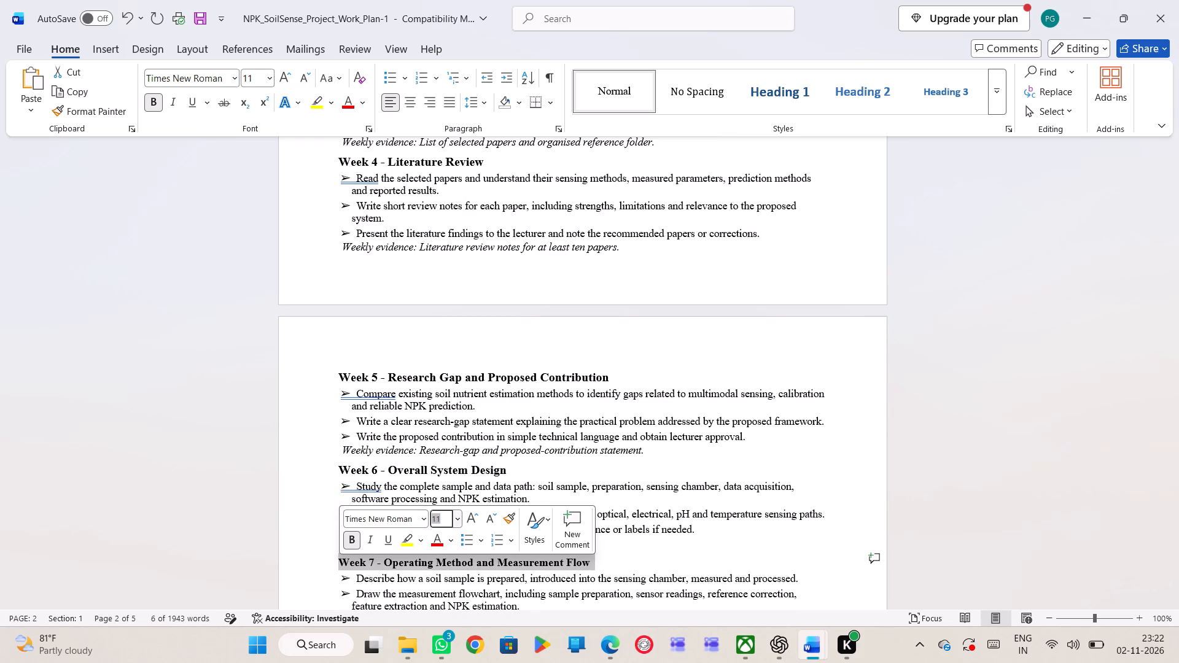
text(12)
key(Return)
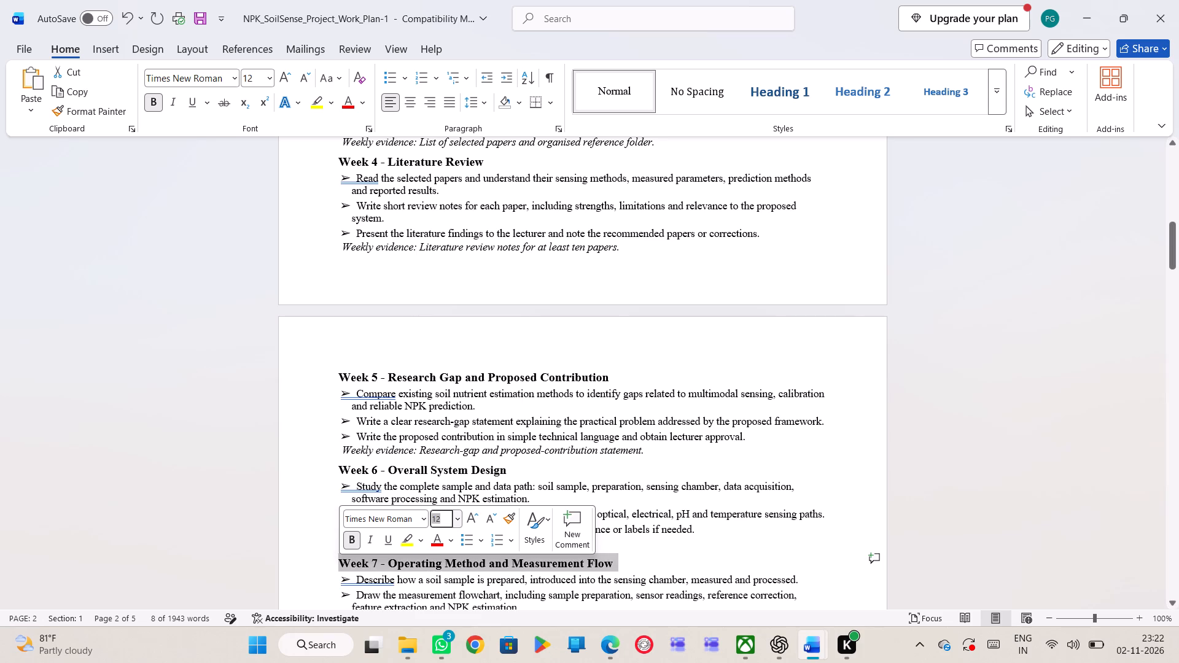
click(680, 464)
Set the font size of the Week 8 - Component Study and Cost Estimation heading to 12.
scroll(683, 414, down, 3)
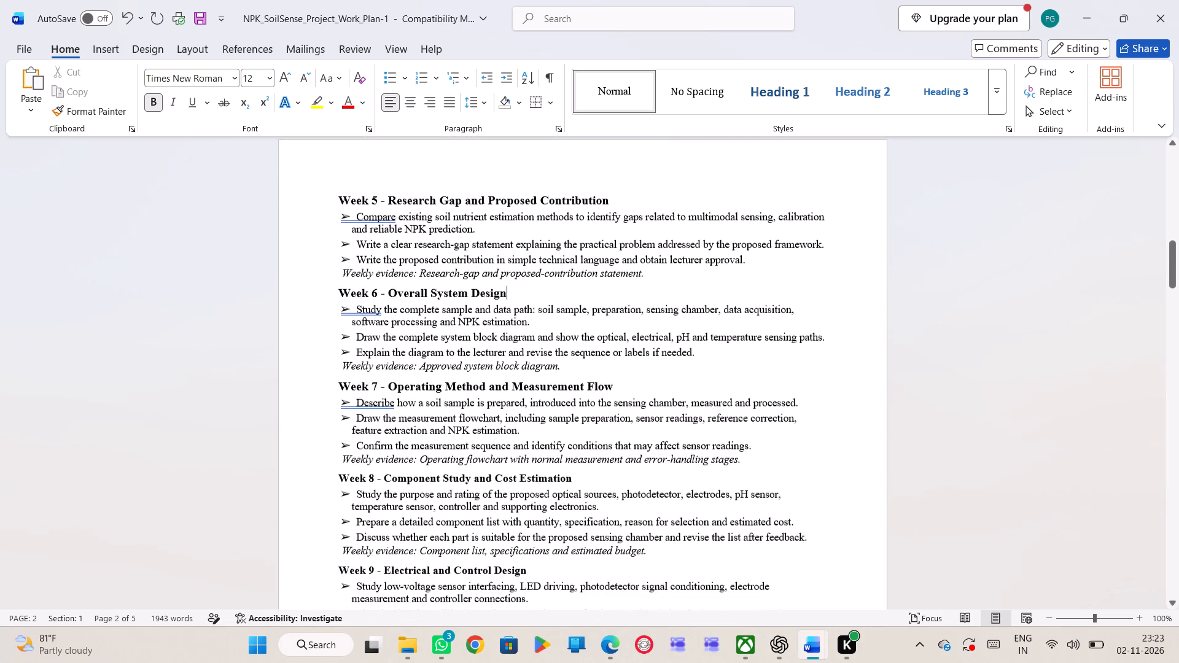
drag(580, 472, 378, 454)
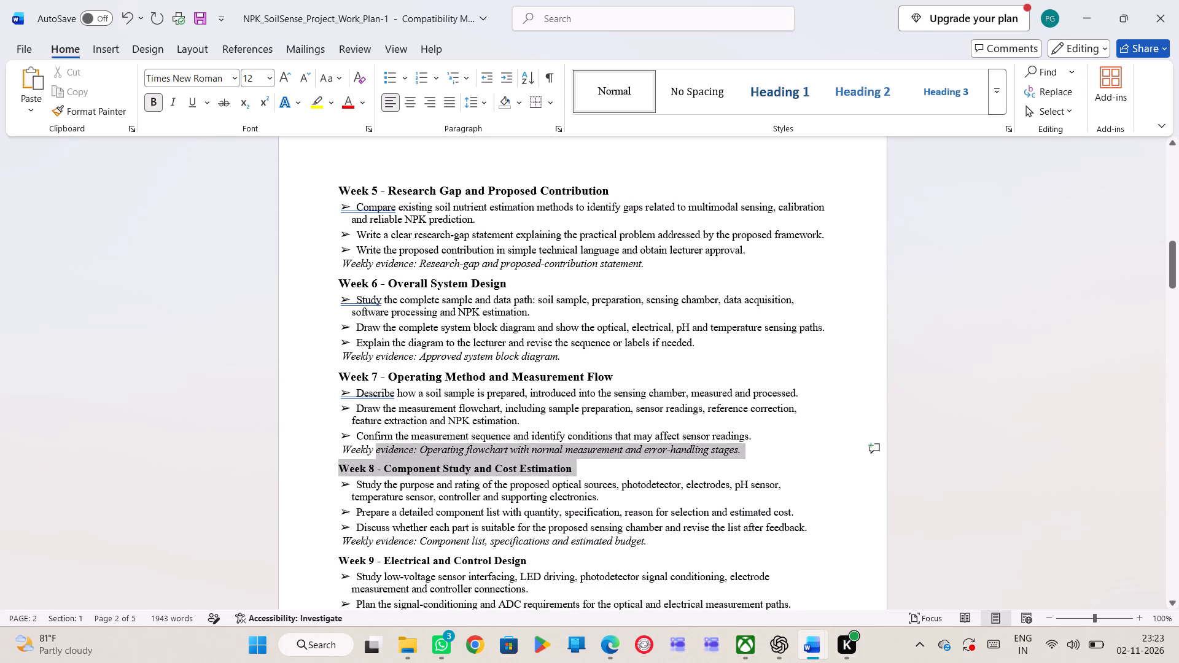
drag(378, 454, 344, 468)
click(448, 420)
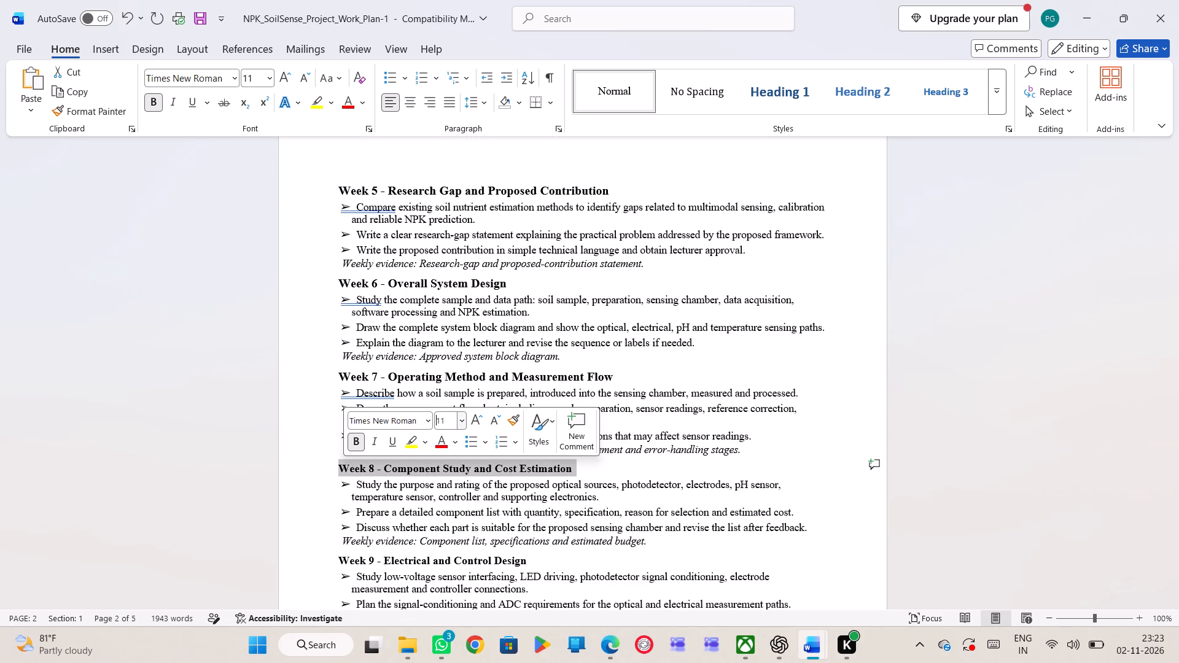
text(12)
key(Return)
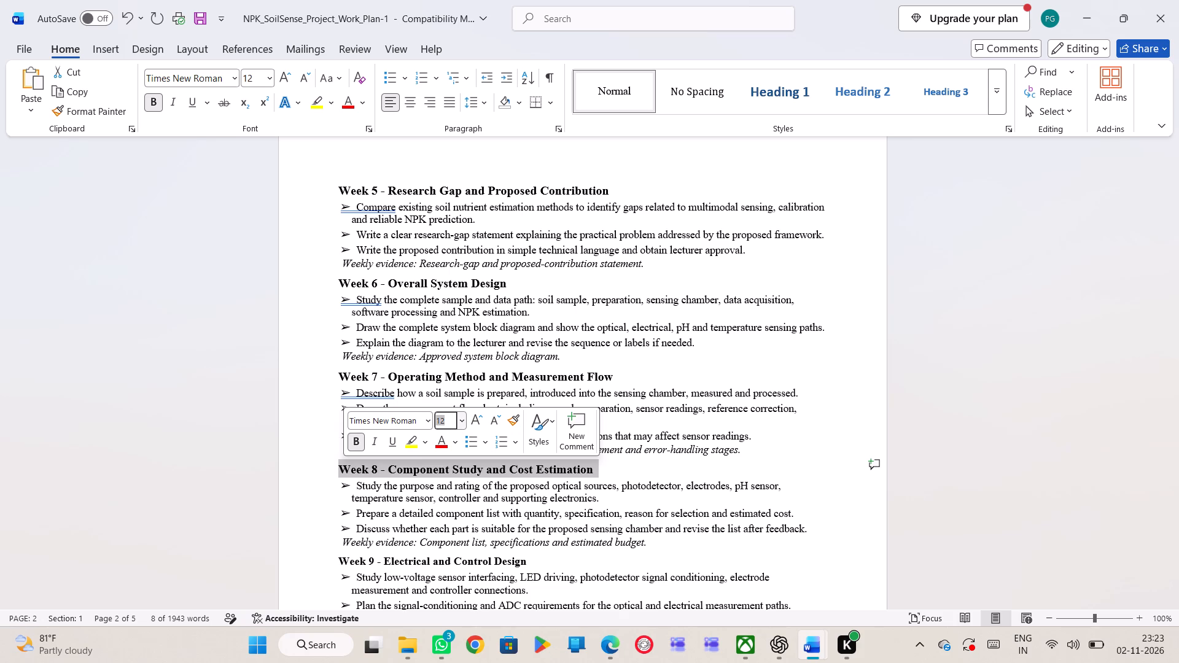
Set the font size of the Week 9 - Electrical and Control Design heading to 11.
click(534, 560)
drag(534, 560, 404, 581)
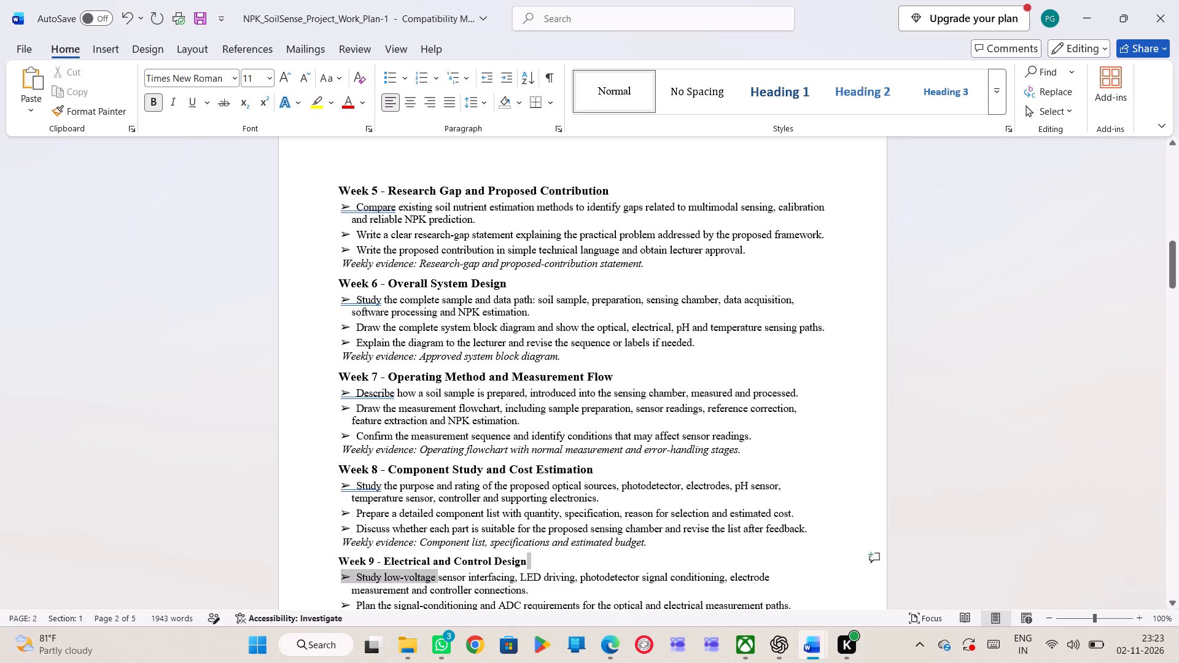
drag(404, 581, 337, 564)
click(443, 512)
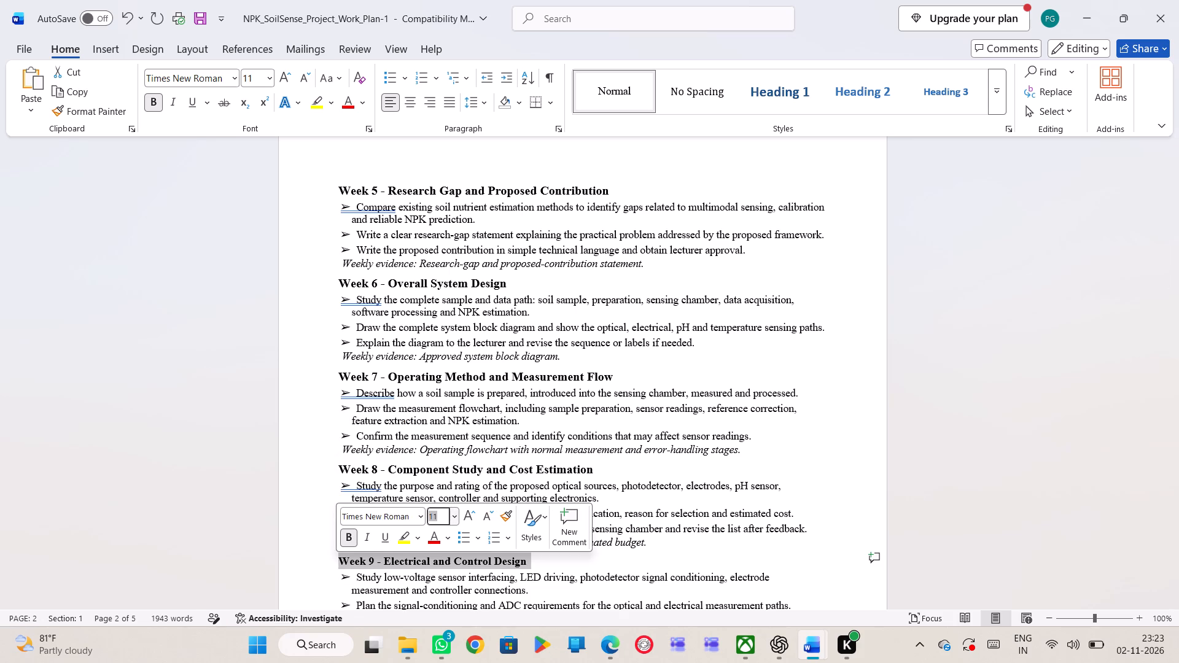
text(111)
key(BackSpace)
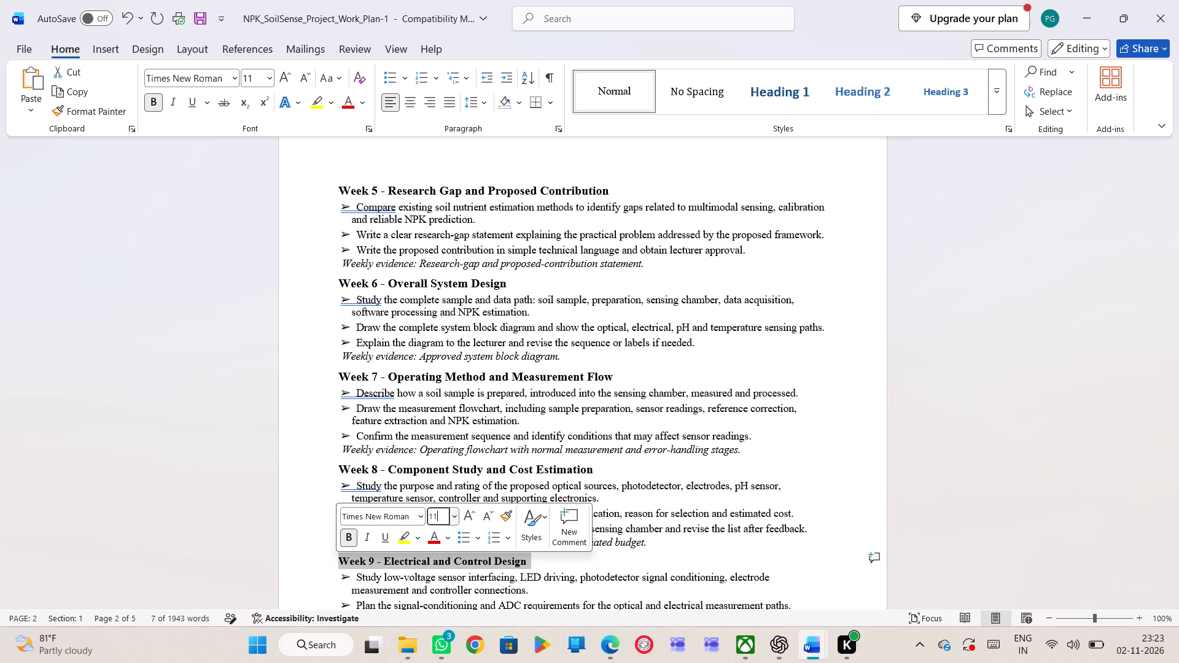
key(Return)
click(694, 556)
Set the font size of the Week 9 - Electrical and Control Design and Week 10 - Sensing Chamber Design headings to 12.
scroll(694, 556, down, 1)
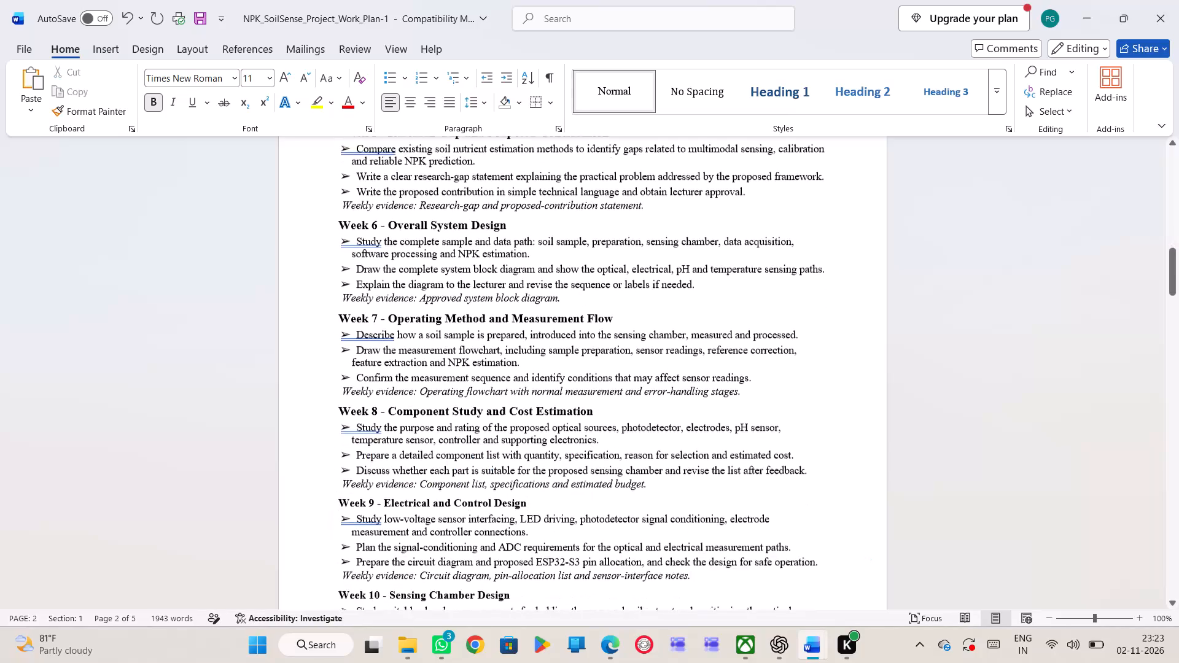
scroll(694, 556, down, 1)
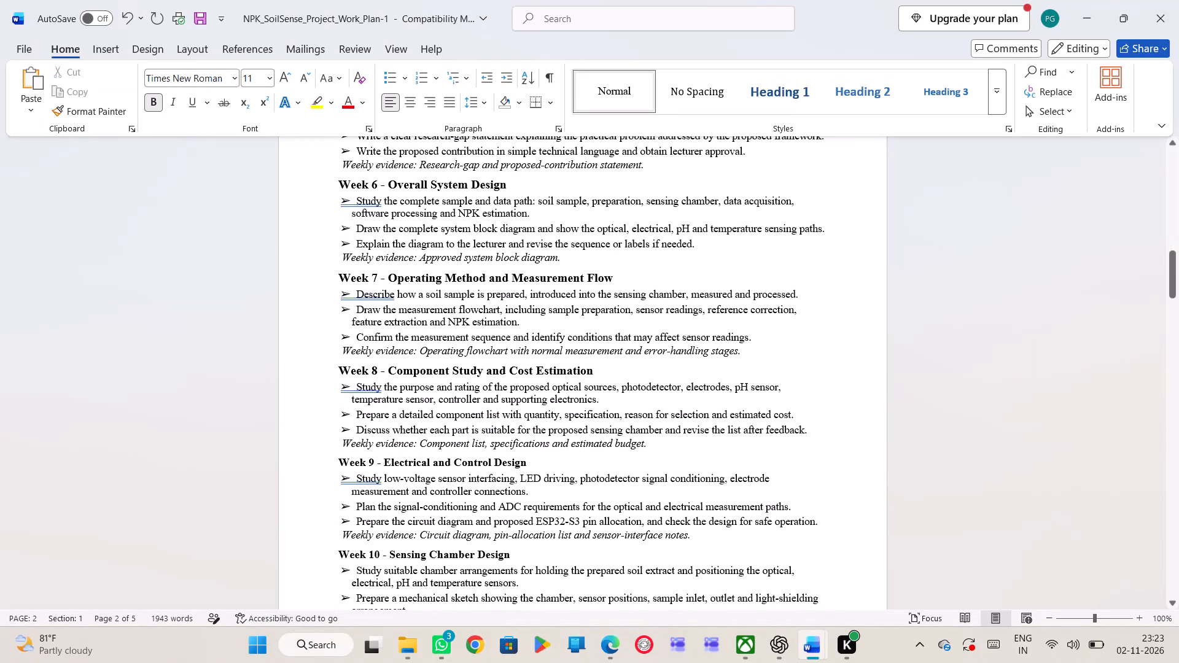
drag(527, 463, 337, 466)
click(438, 417)
text(12)
key(Return)
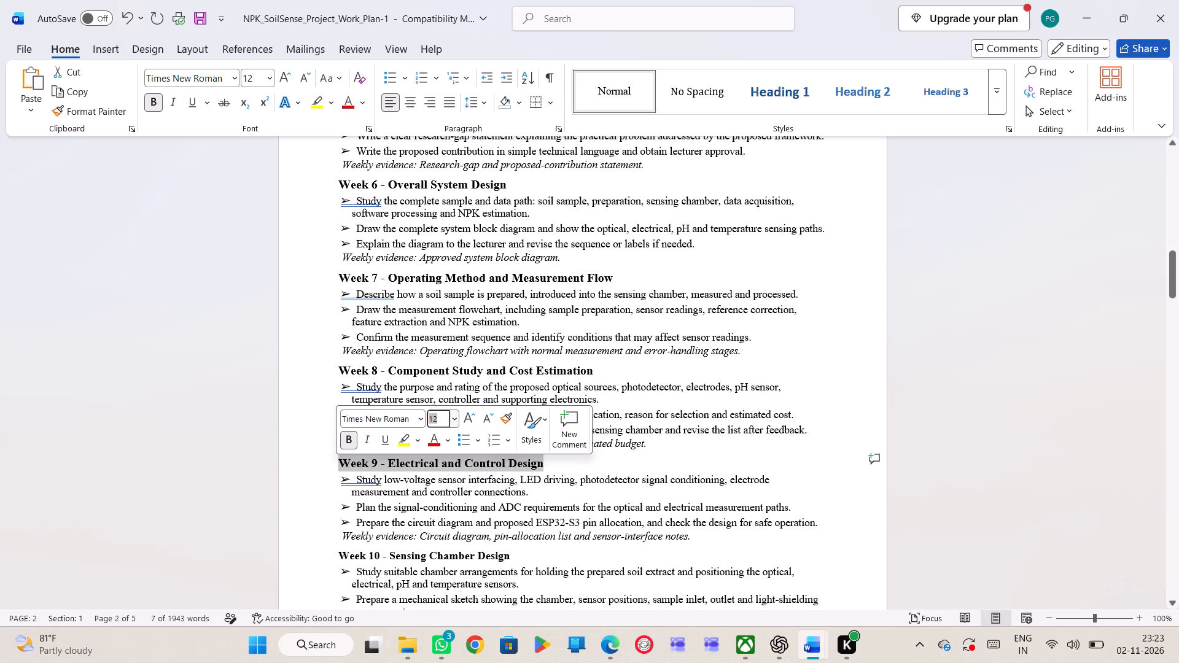
click(516, 557)
drag(516, 557, 327, 557)
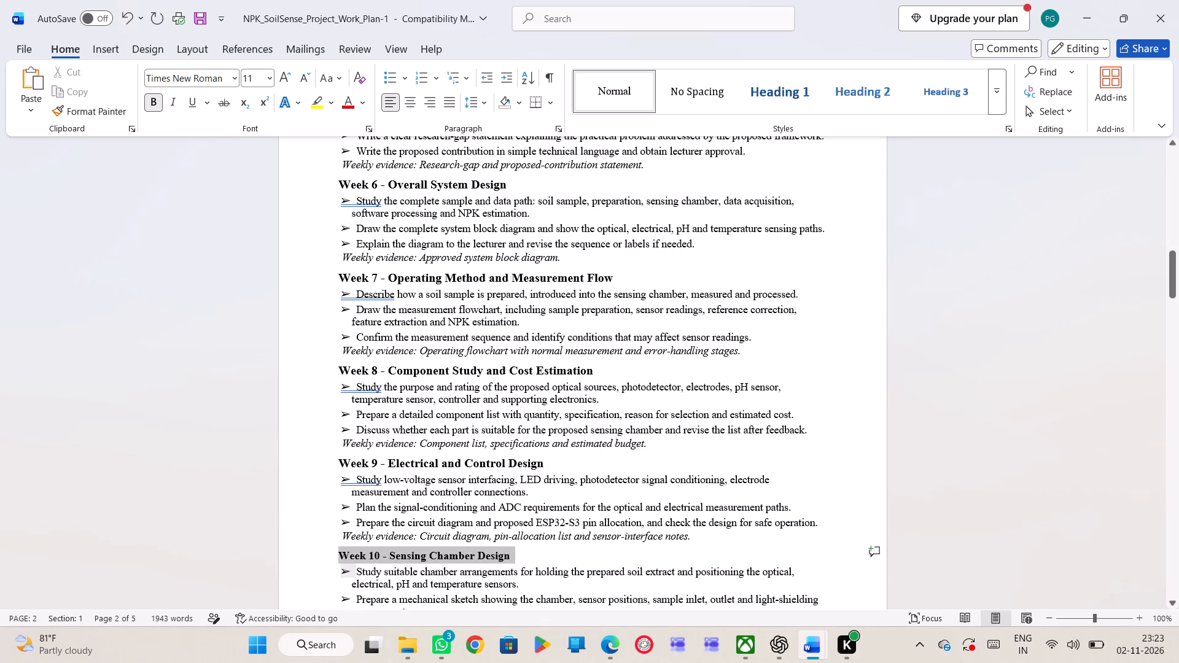
drag(327, 557, 336, 558)
click(444, 514)
text(12)
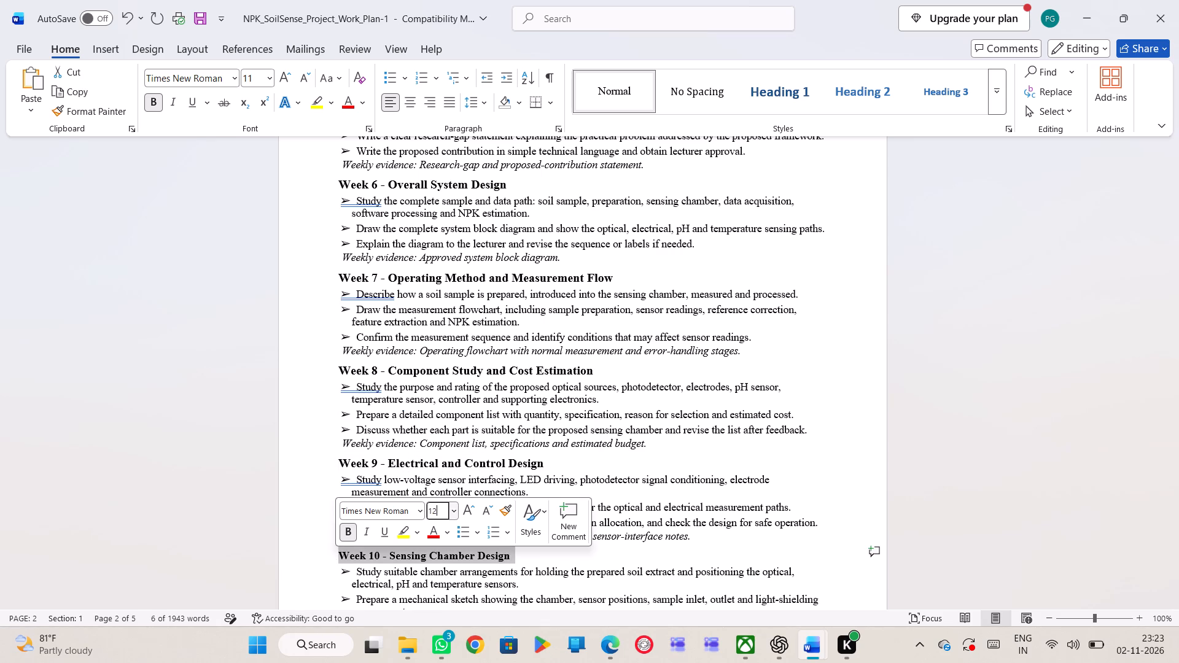
key(Return)
click(642, 532)
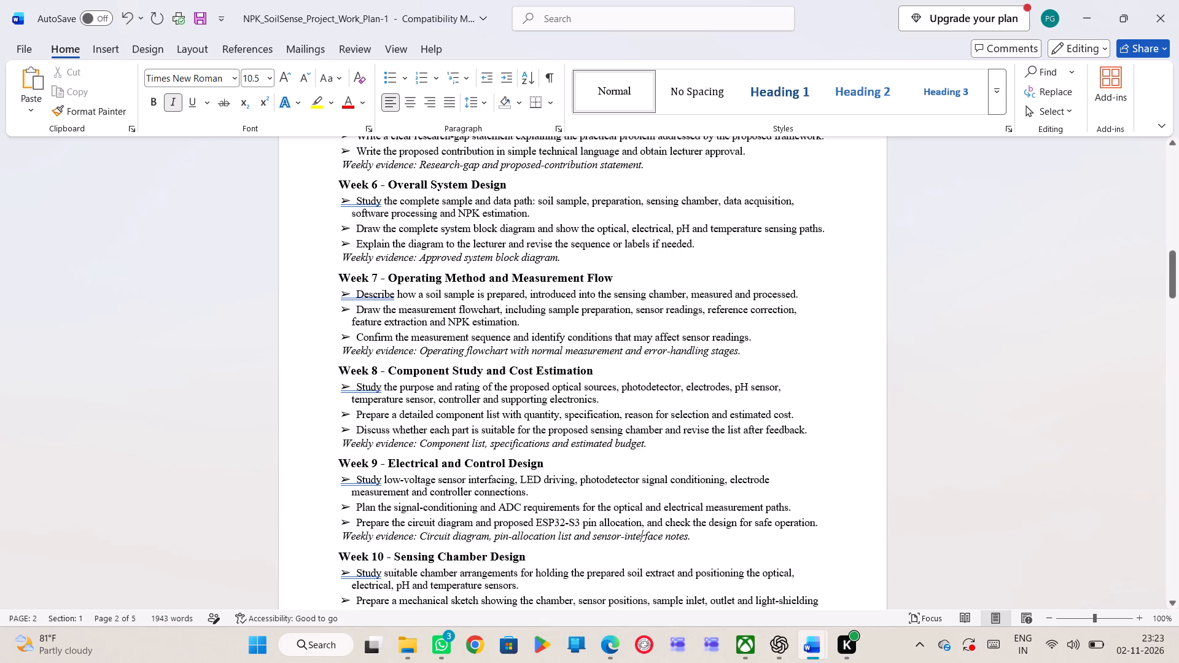
Set the font size of the Week 11 - Sample Preparation and Measurement Planning and Week 12 - Calibration and Data Processing Plan headings to 12.
scroll(642, 532, down, 3)
triple_click(628, 413)
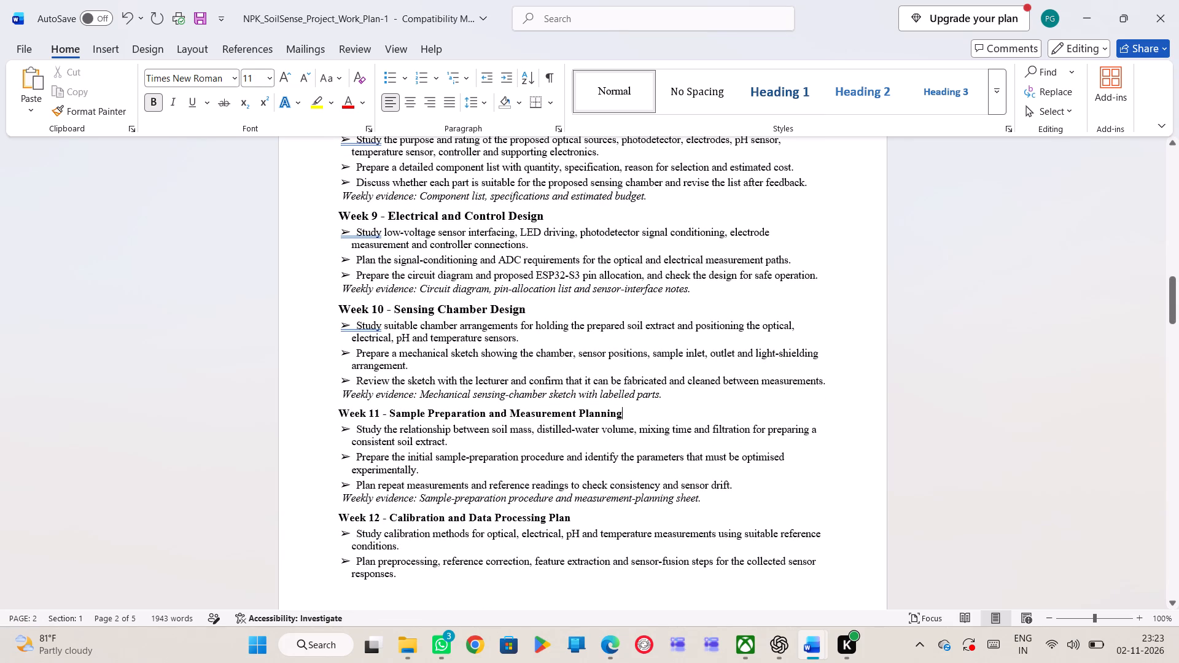
click(731, 368)
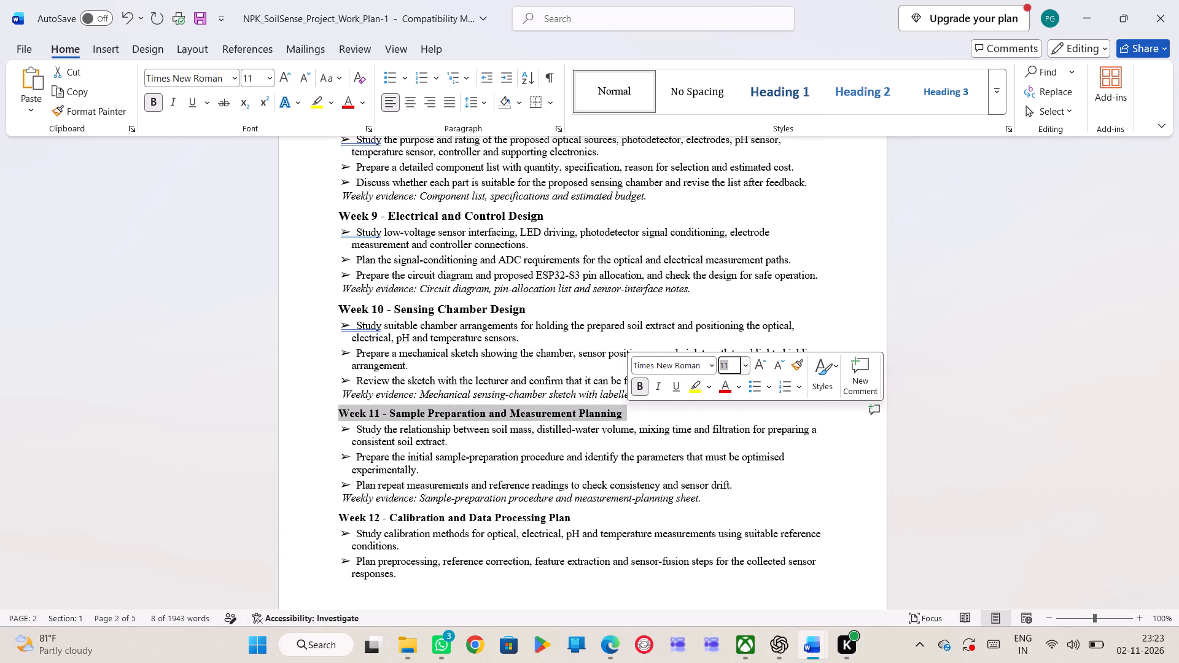
text(12)
key(Return)
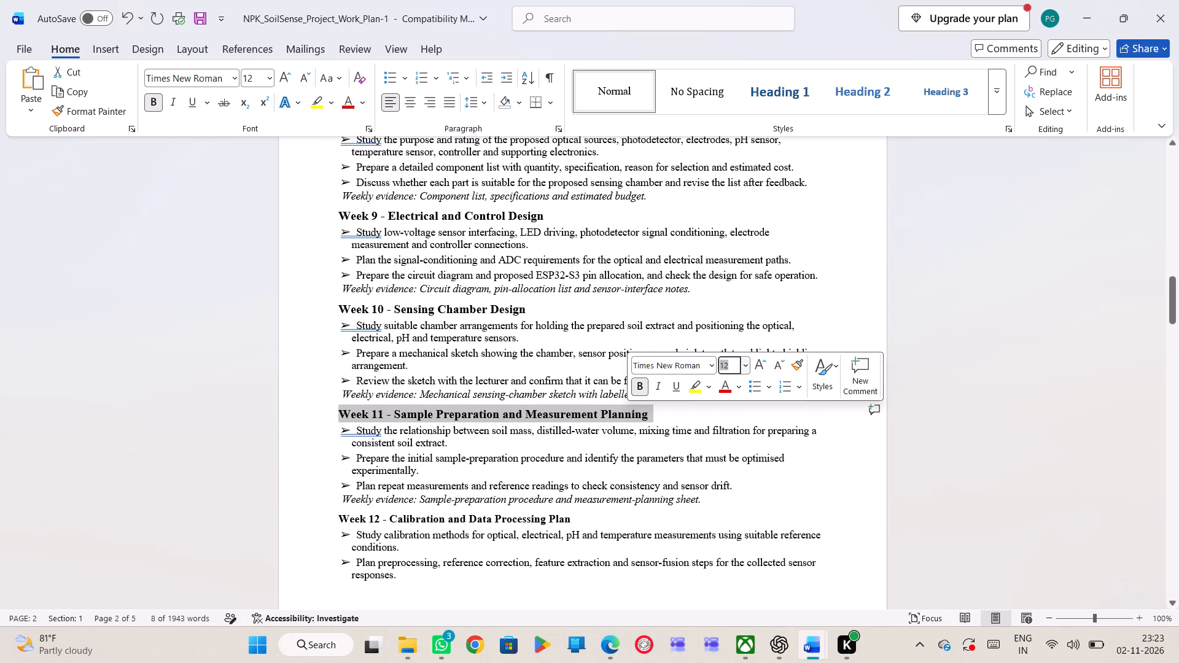
click(572, 522)
triple_click(572, 522)
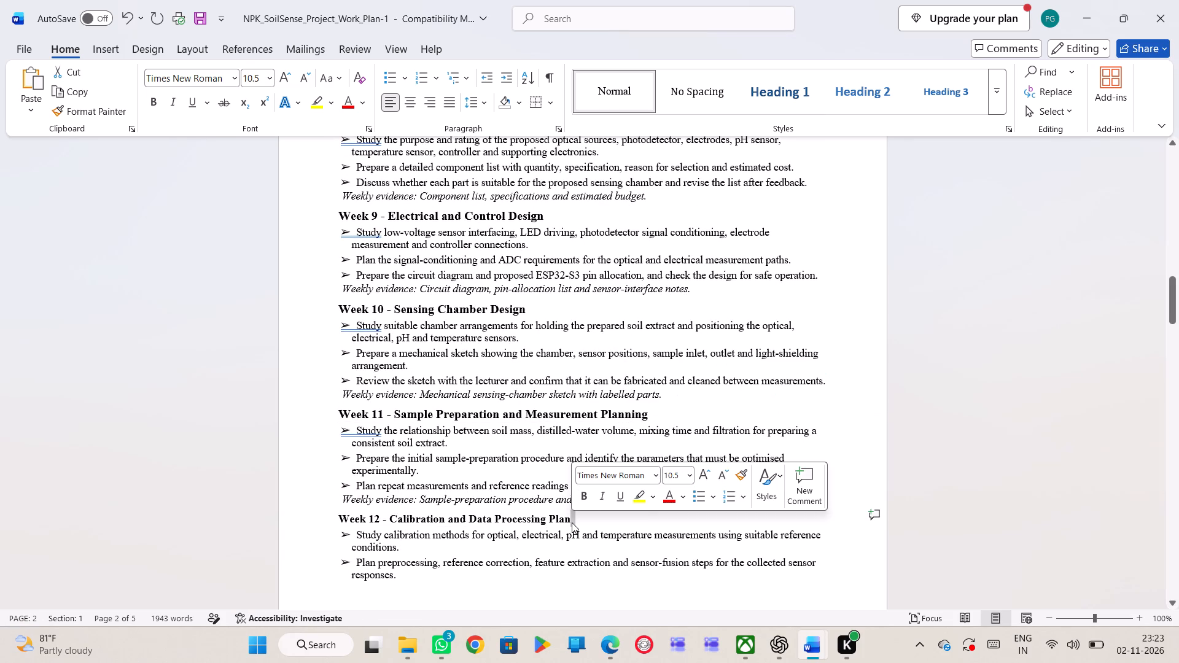
triple_click(572, 522)
click(676, 478)
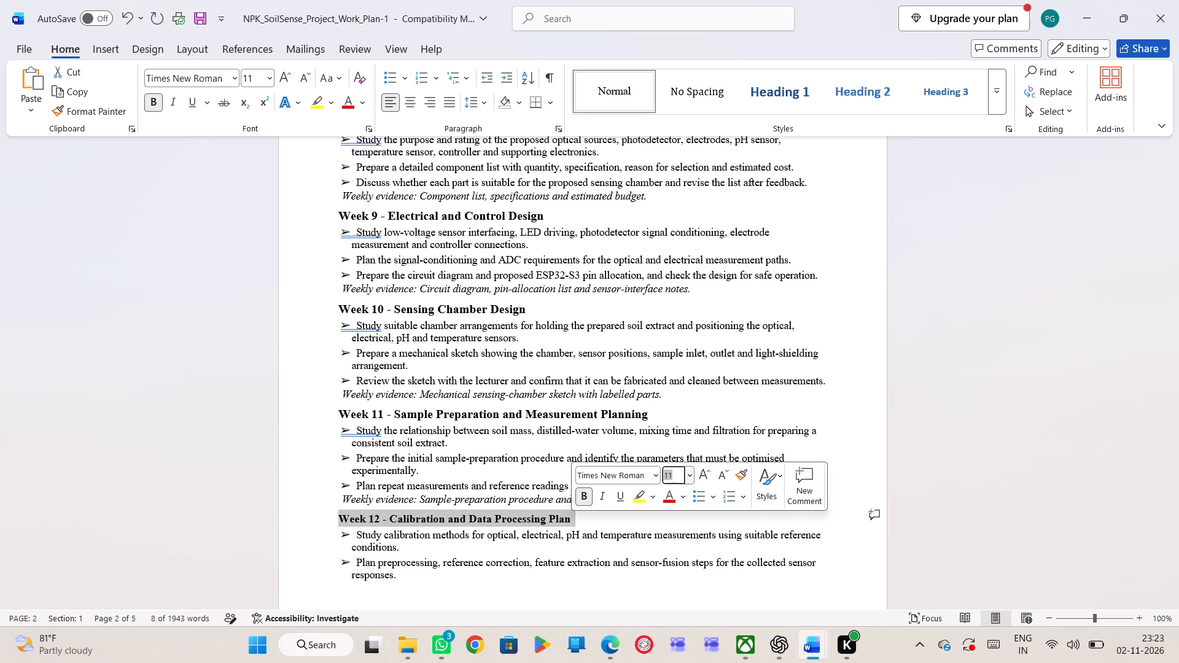
text(12)
key(Return)
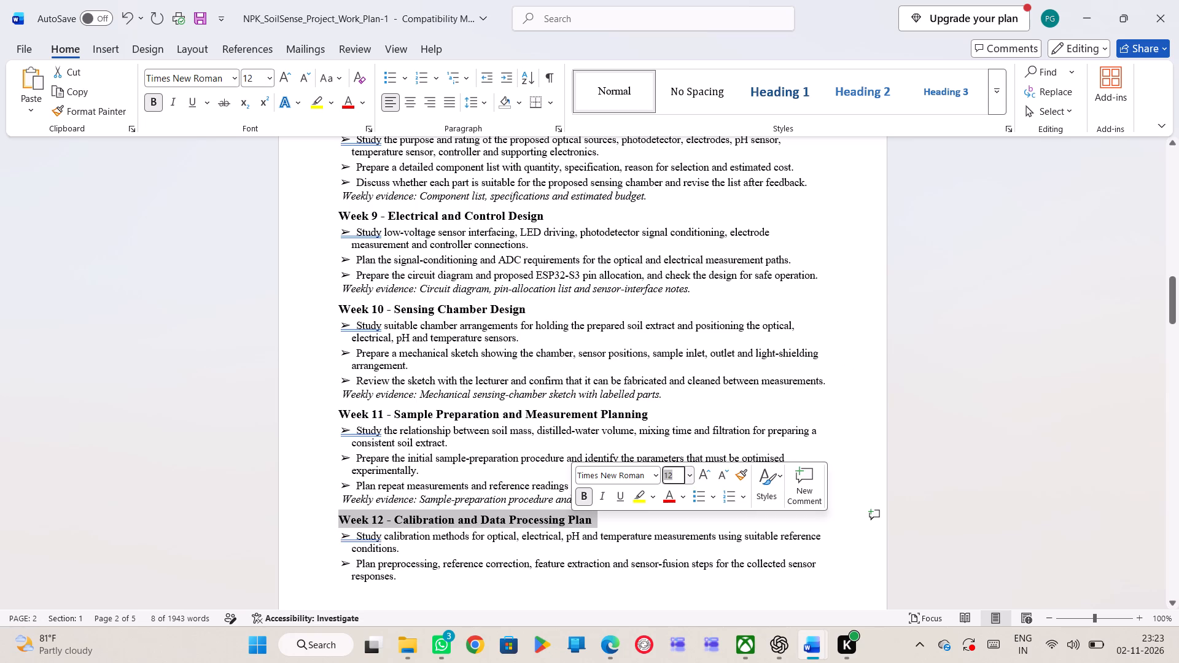
Set the font size of the Week 13 - Research Paper Draft: Background and Review and Week 14 - Research Paper Draft: Proposed System headings to 12.
scroll(605, 425, down, 2)
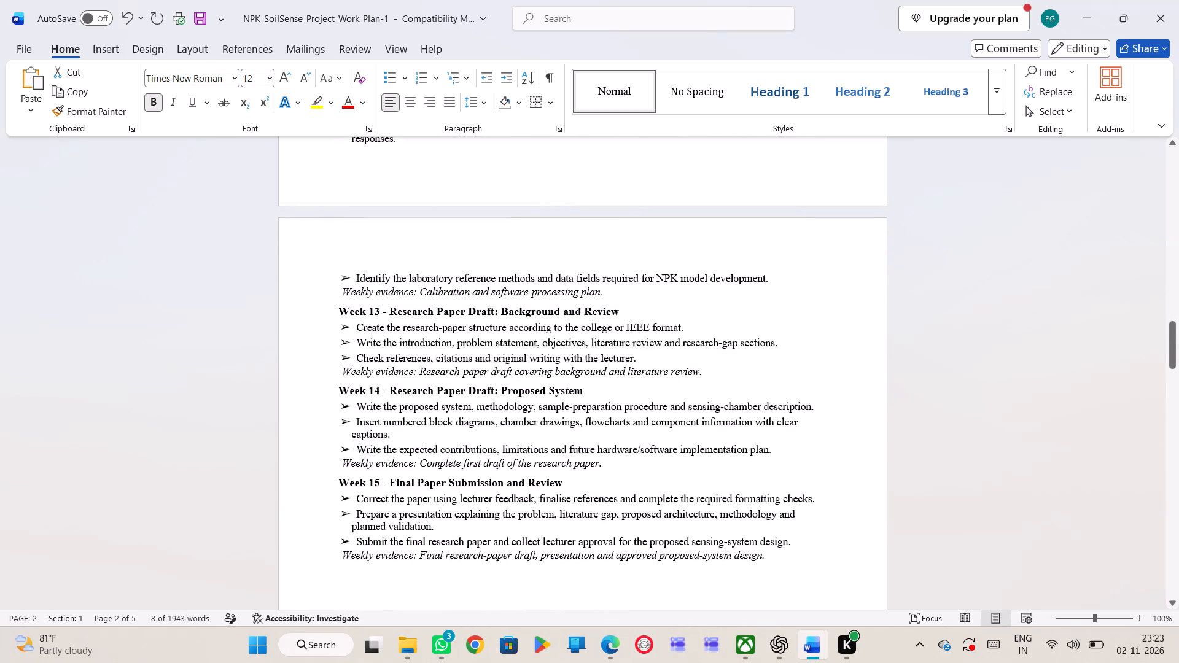
triple_click(622, 313)
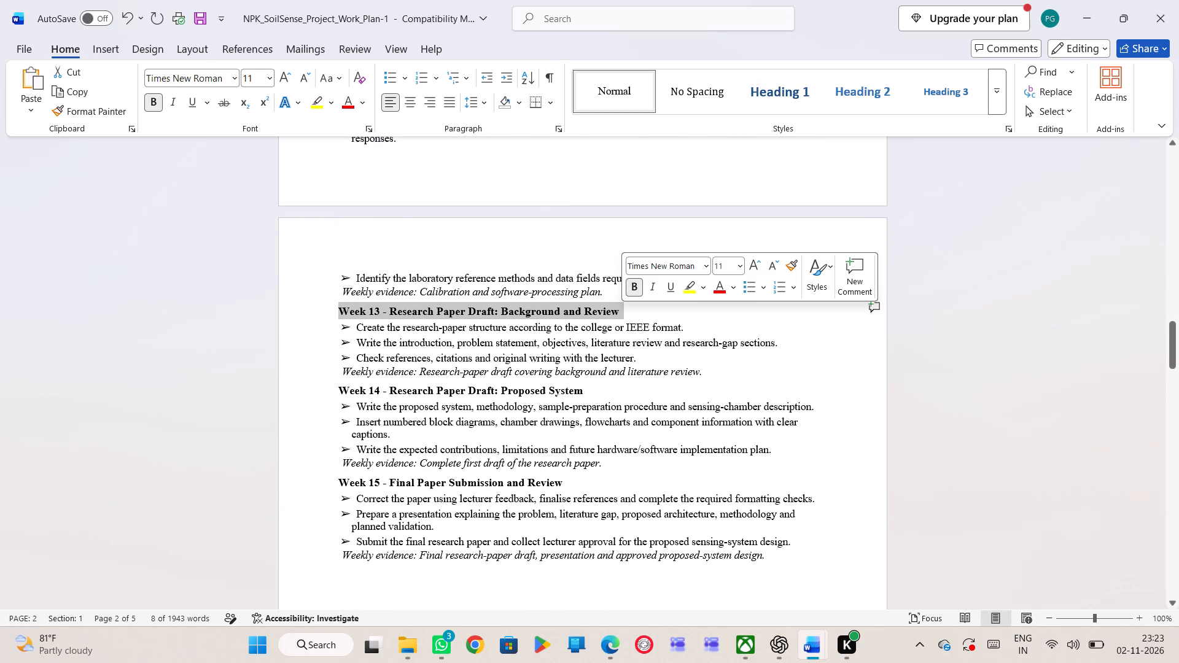
click(727, 266)
text(12)
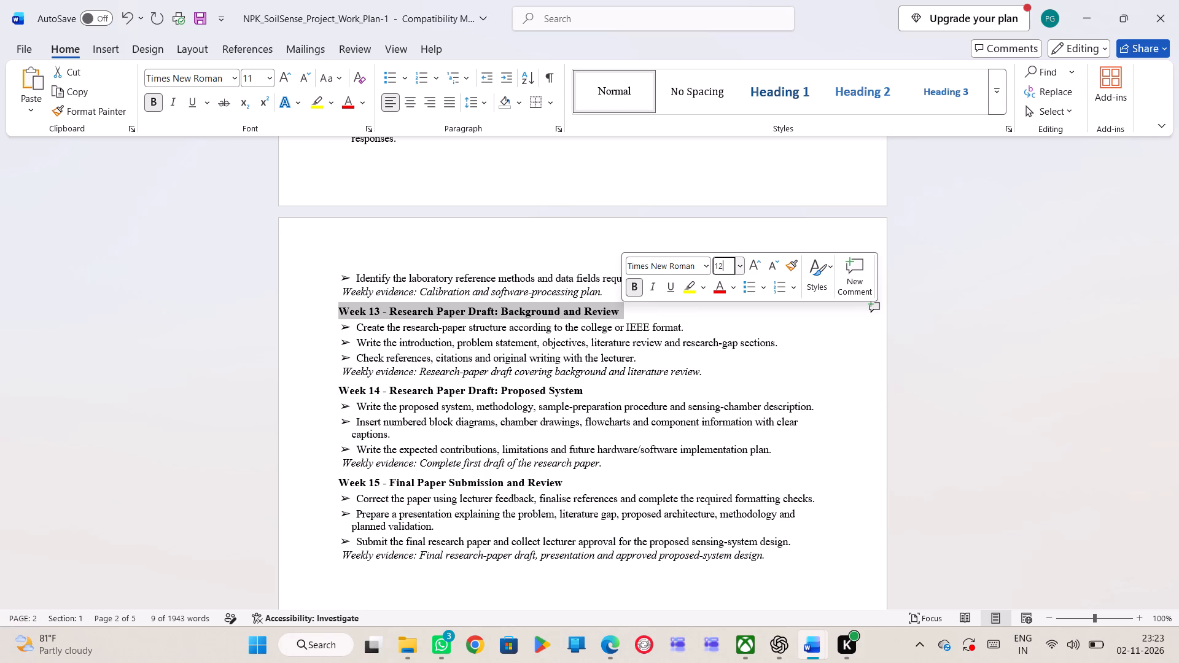
key(Return)
triple_click(588, 389)
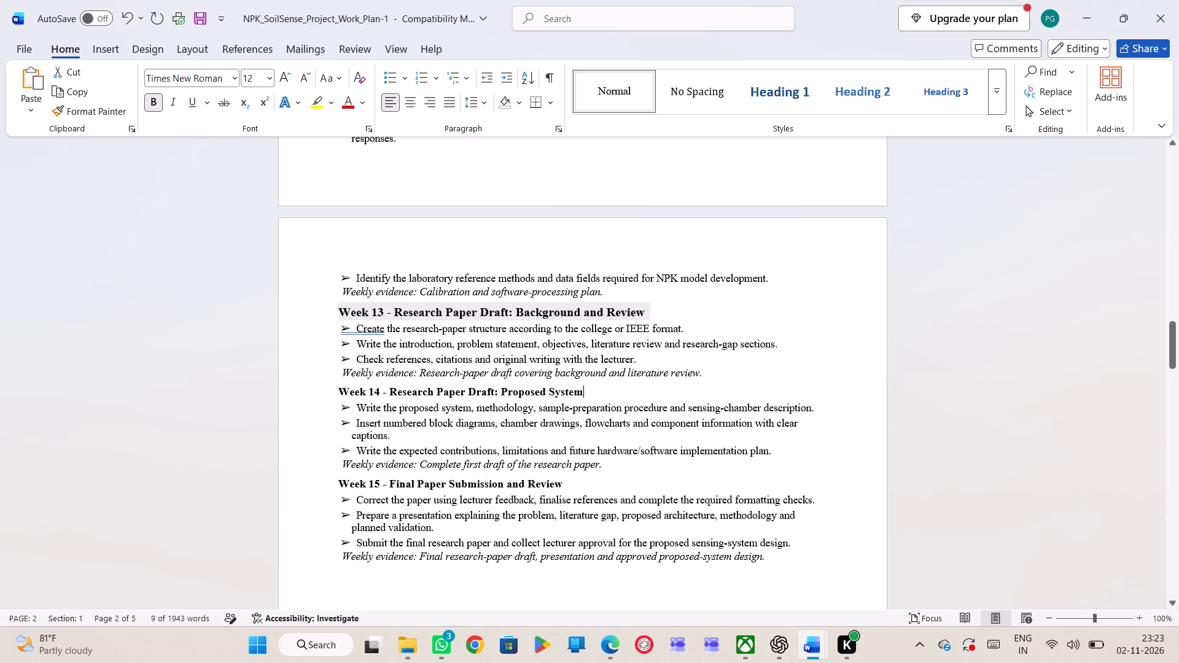
click(687, 341)
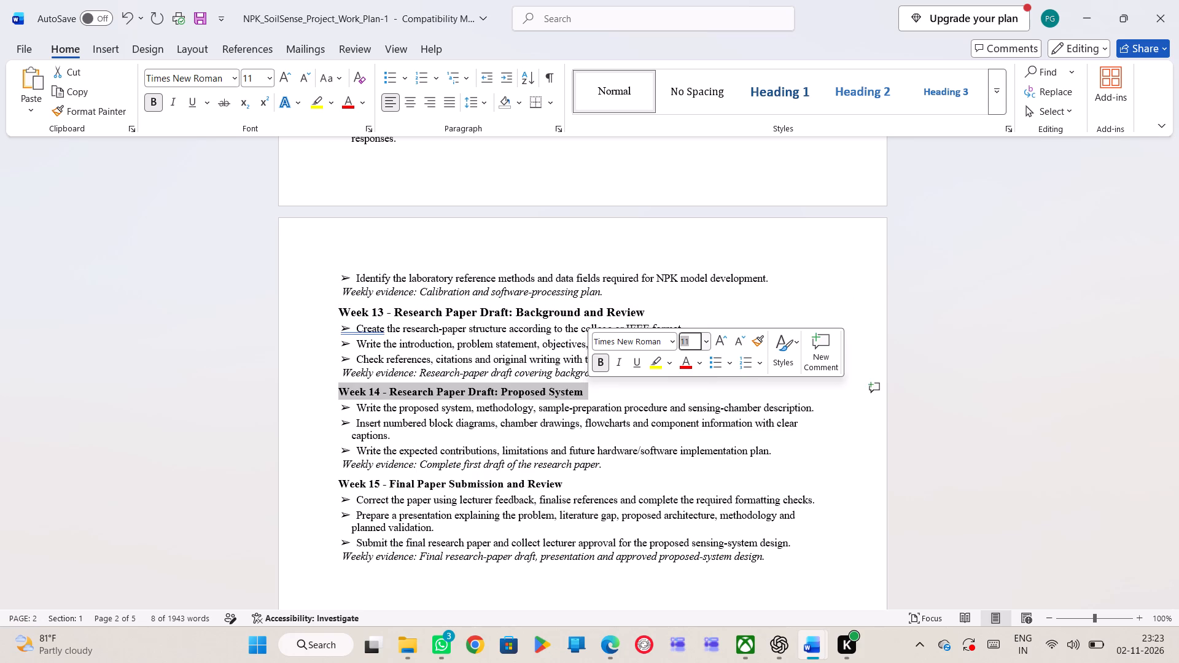
text(12)
key(Return)
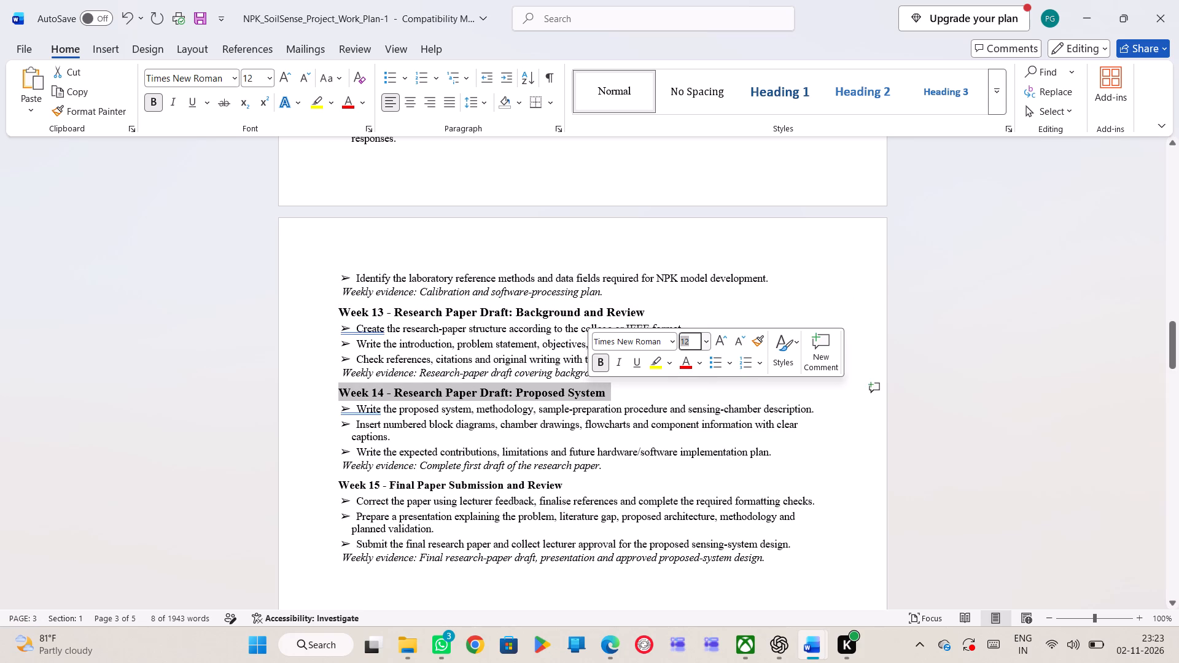
Set the font size of the Week 15 - Final Paper Submission and Review heading to 12.
triple_click(567, 480)
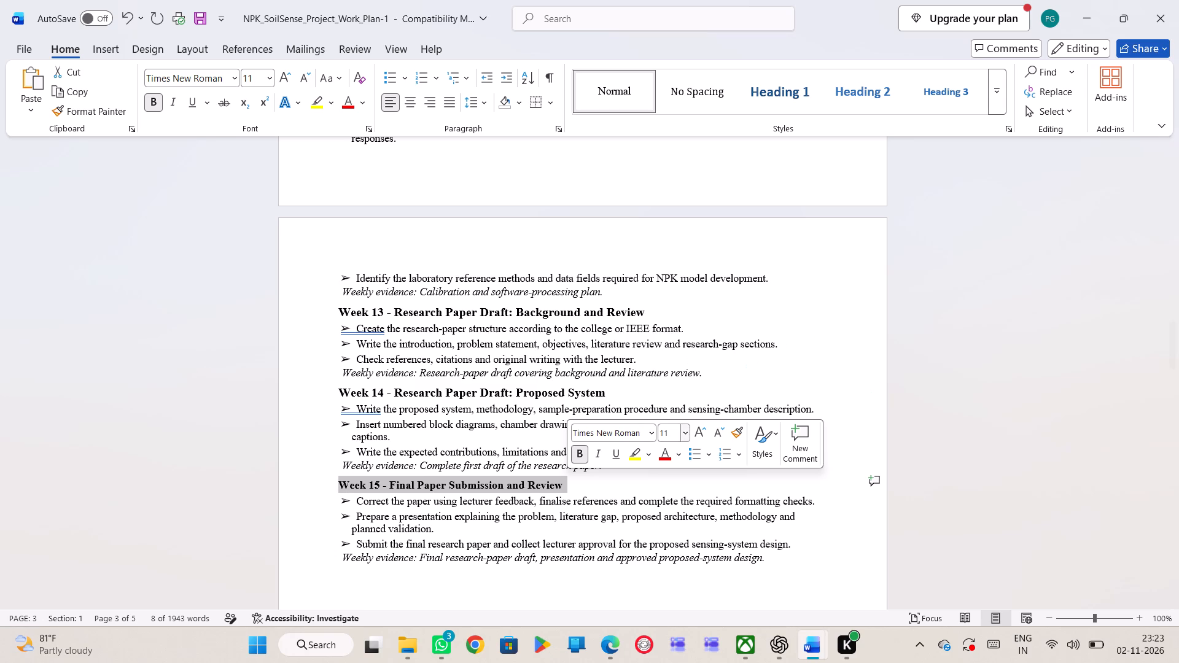
click(664, 432)
text(12)
key(Return)
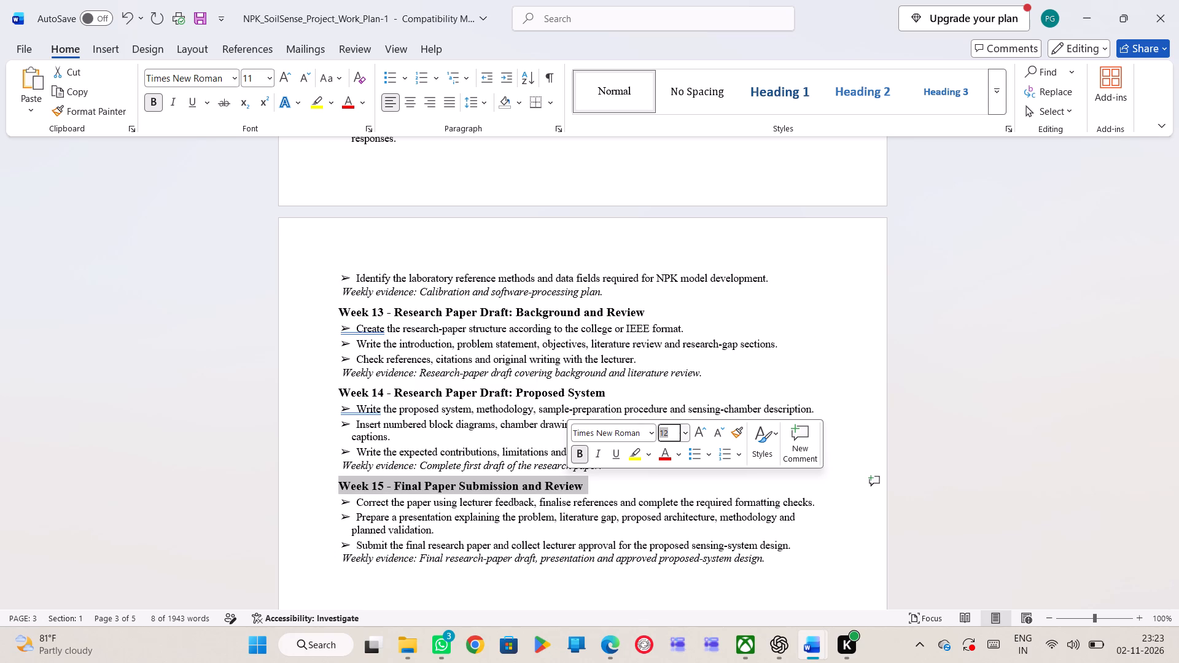
click(714, 578)
Set the Week 15 weekly evidence line to font size 11 and make its "Weekly evidence:" label bold.
scroll(714, 578, down, 1)
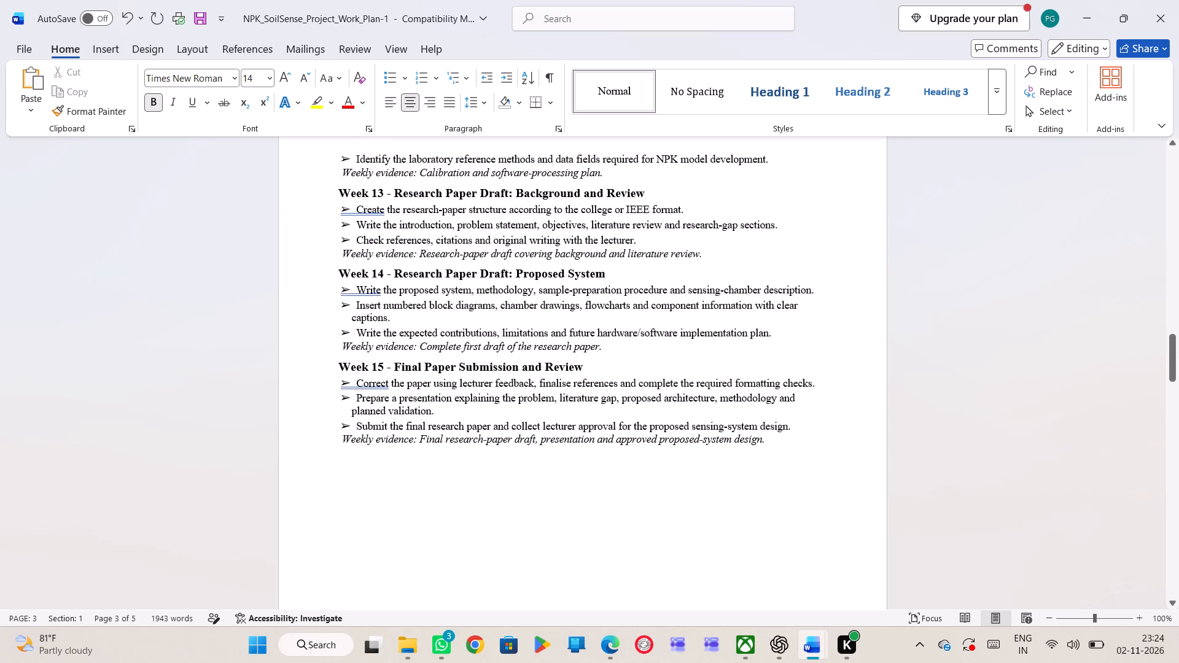
triple_click(766, 430)
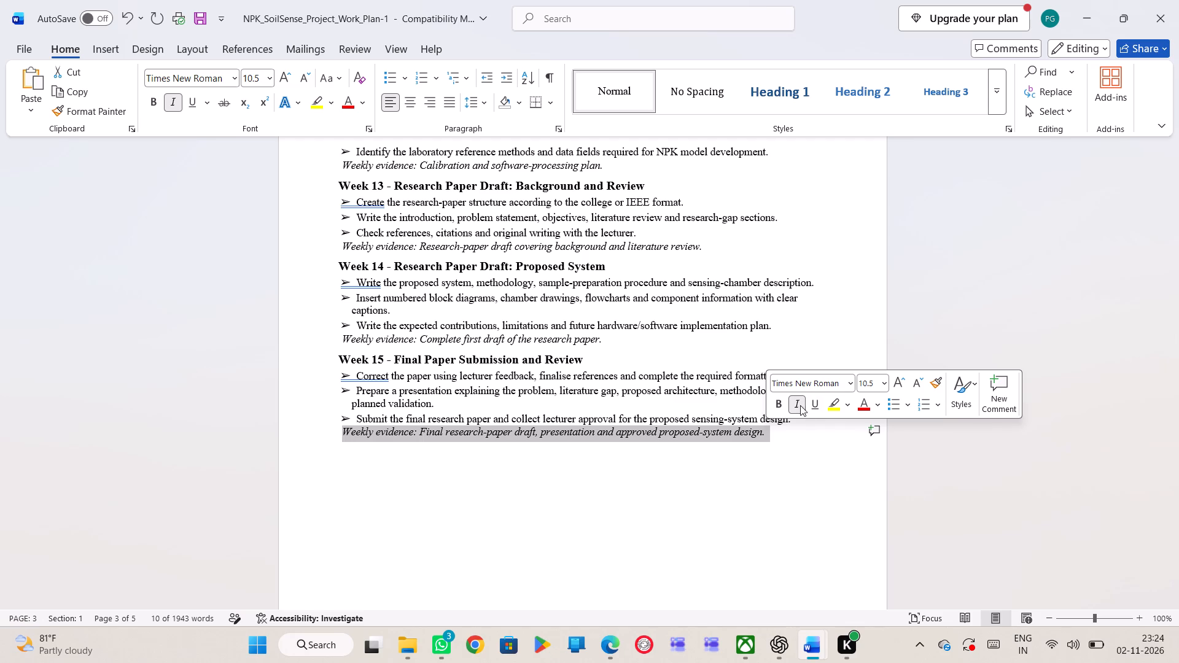
click(873, 384)
text(11)
key(Return)
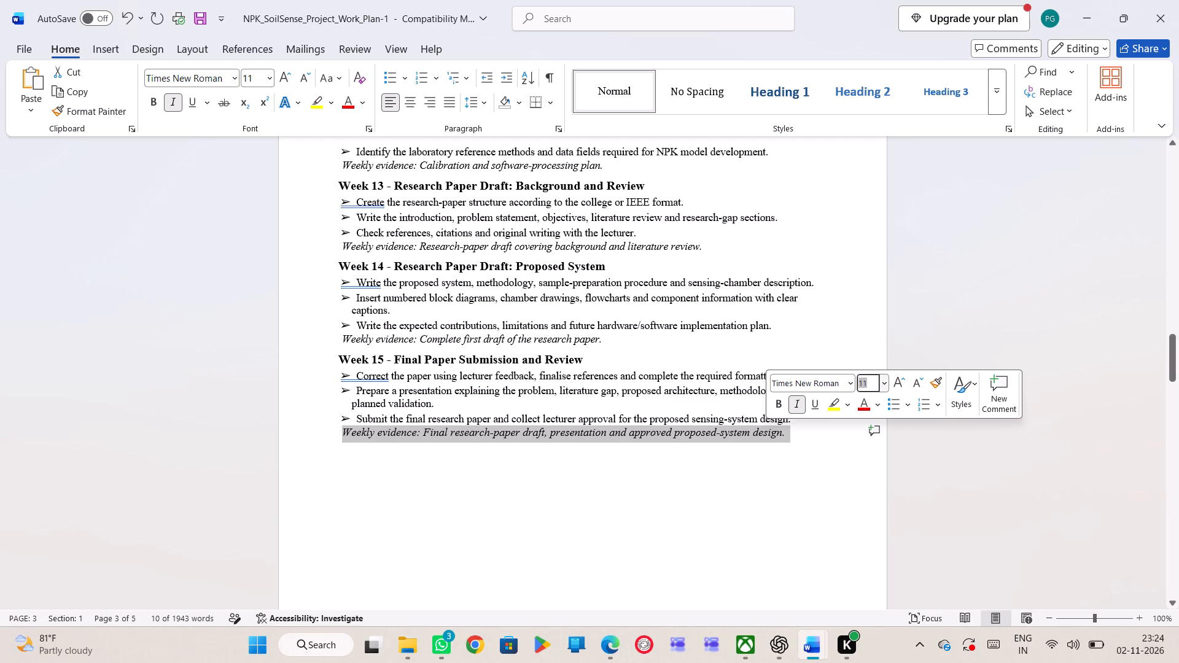
click(423, 434)
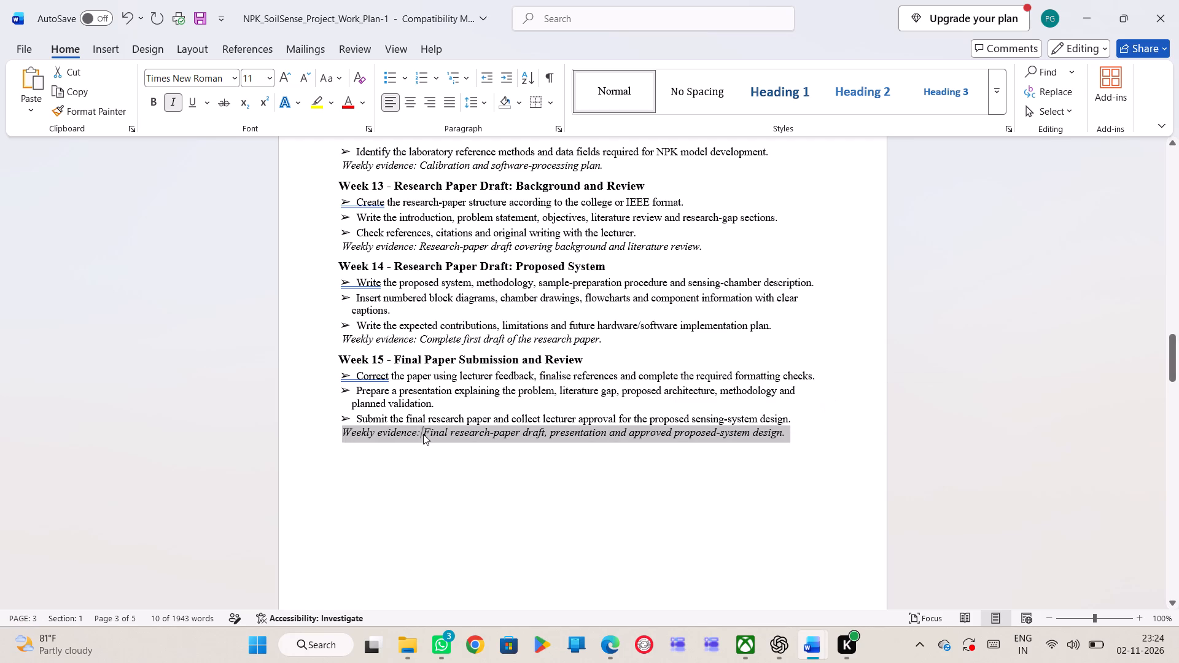
drag(422, 432, 354, 437)
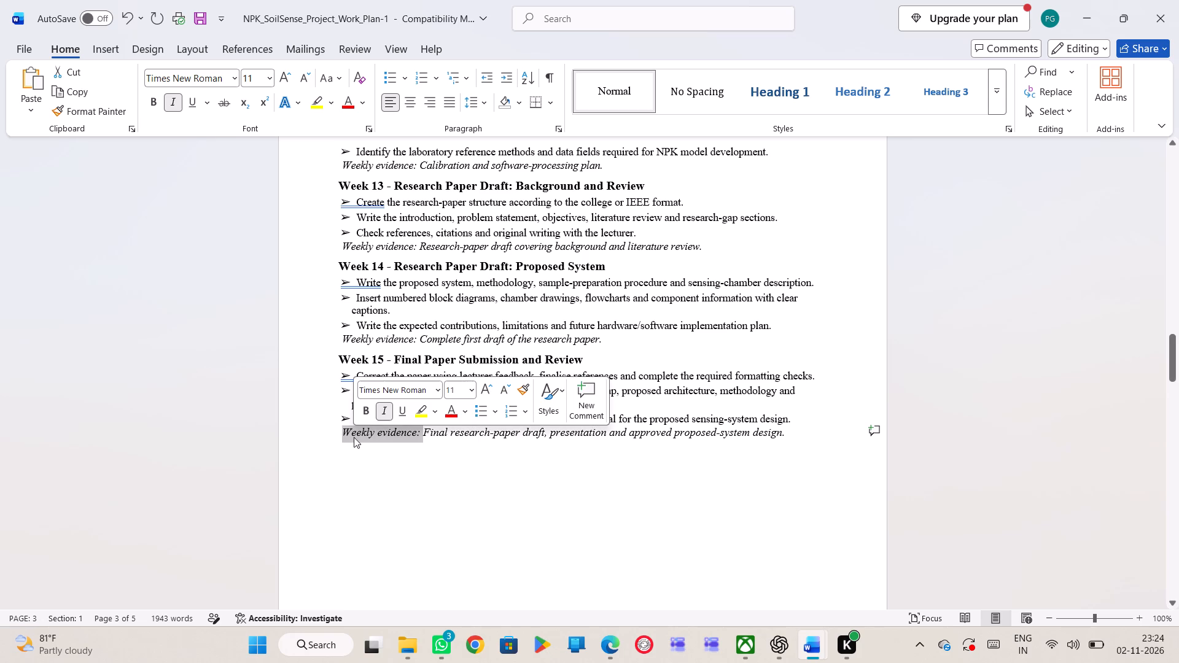
click(365, 411)
click(419, 479)
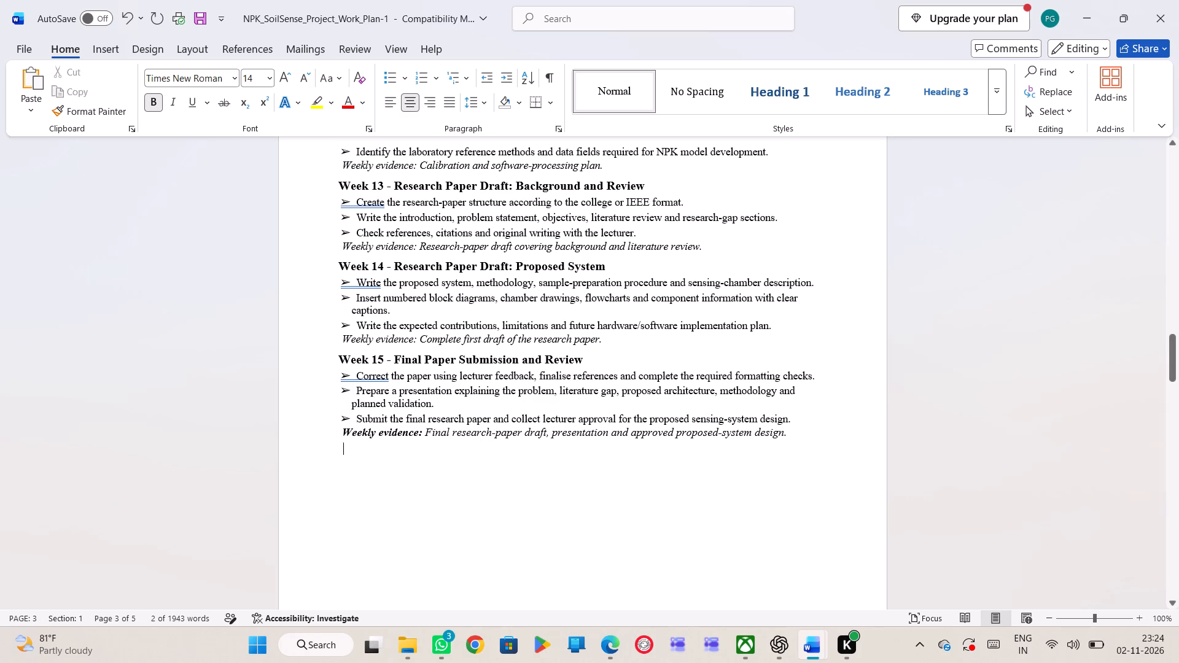
Insert a blank line above the Week 15 weekly evidence line and another below the Week 14 weekly evidence line.
click(797, 417)
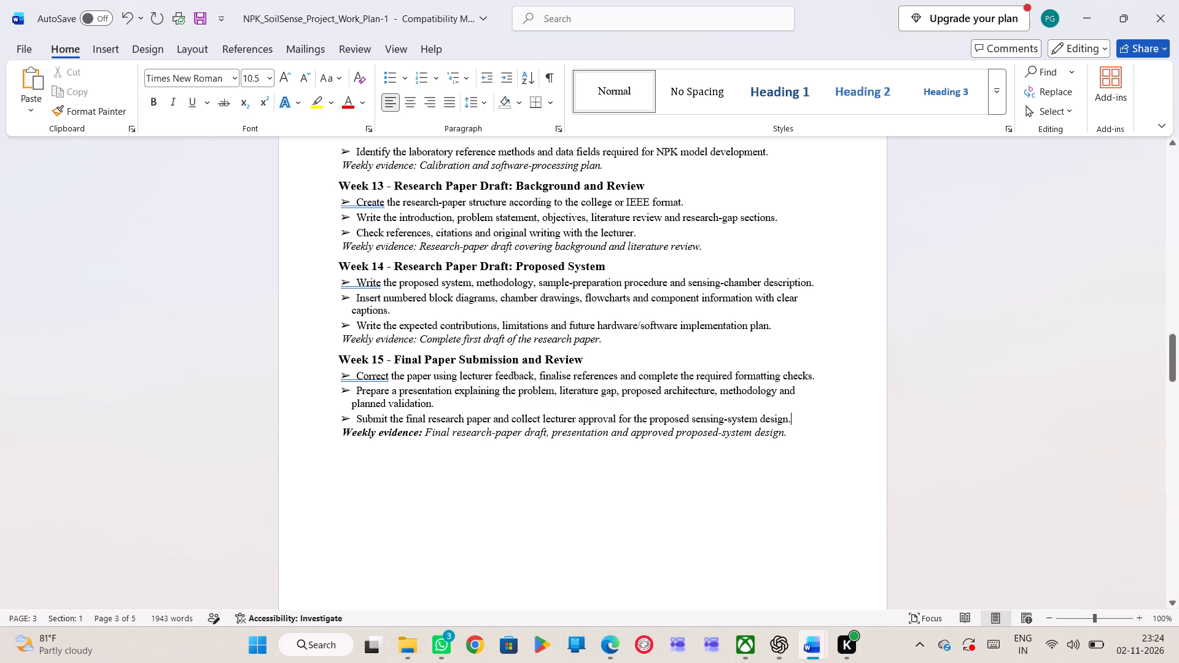
key(Return)
scroll(660, 450, up, 1)
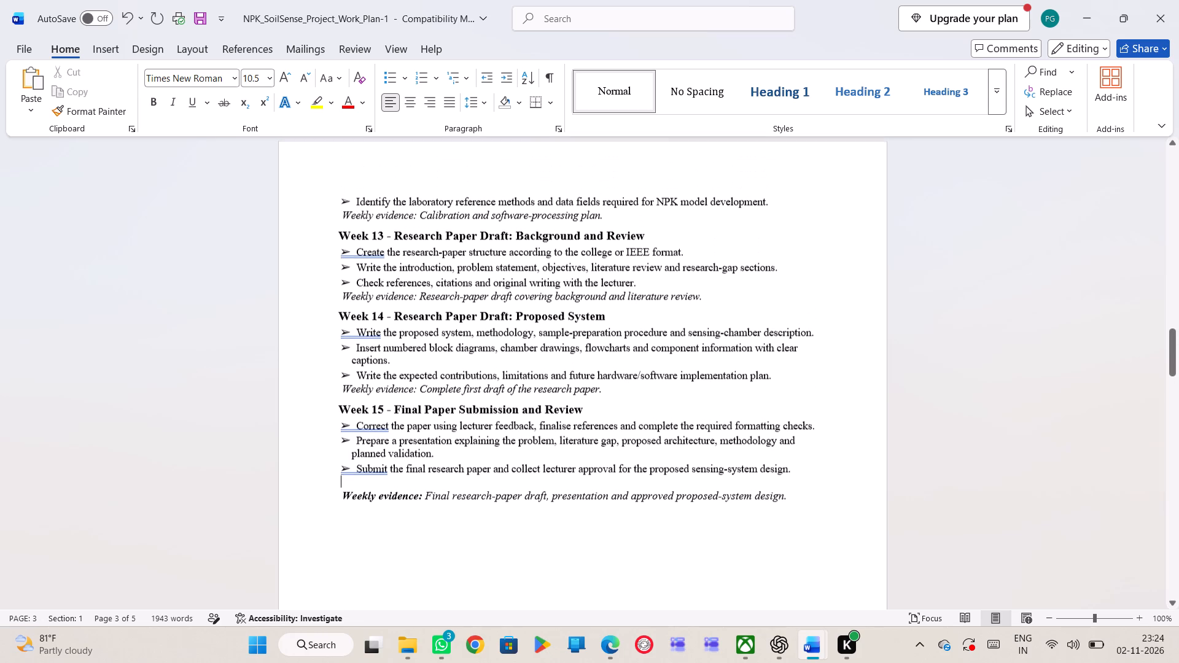
click(603, 390)
key(Return)
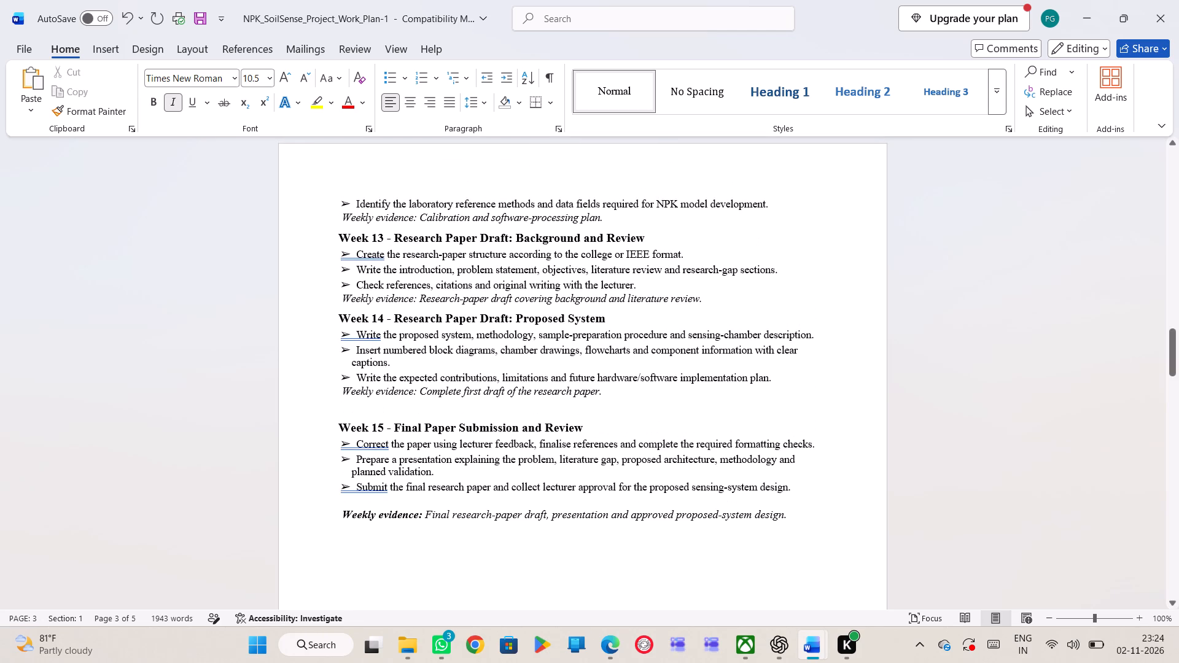
Set the Week 14 weekly evidence line to font size 11 and make its "Weekly evidence" label bold.
click(613, 394)
triple_click(613, 394)
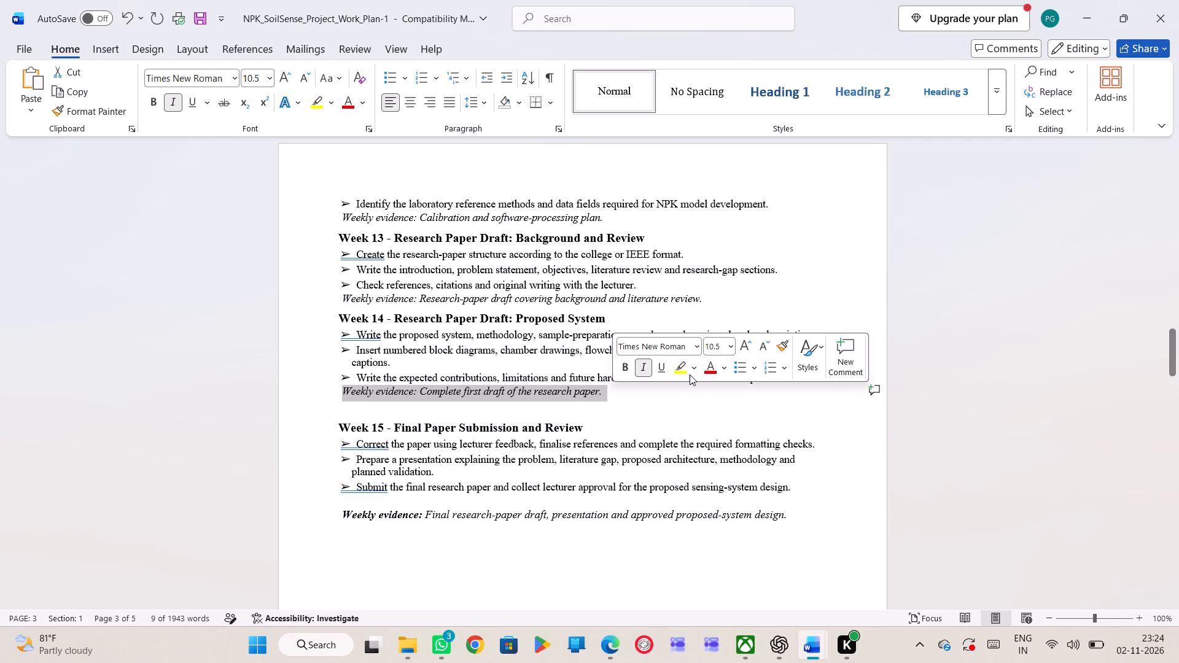
click(723, 344)
text(11)
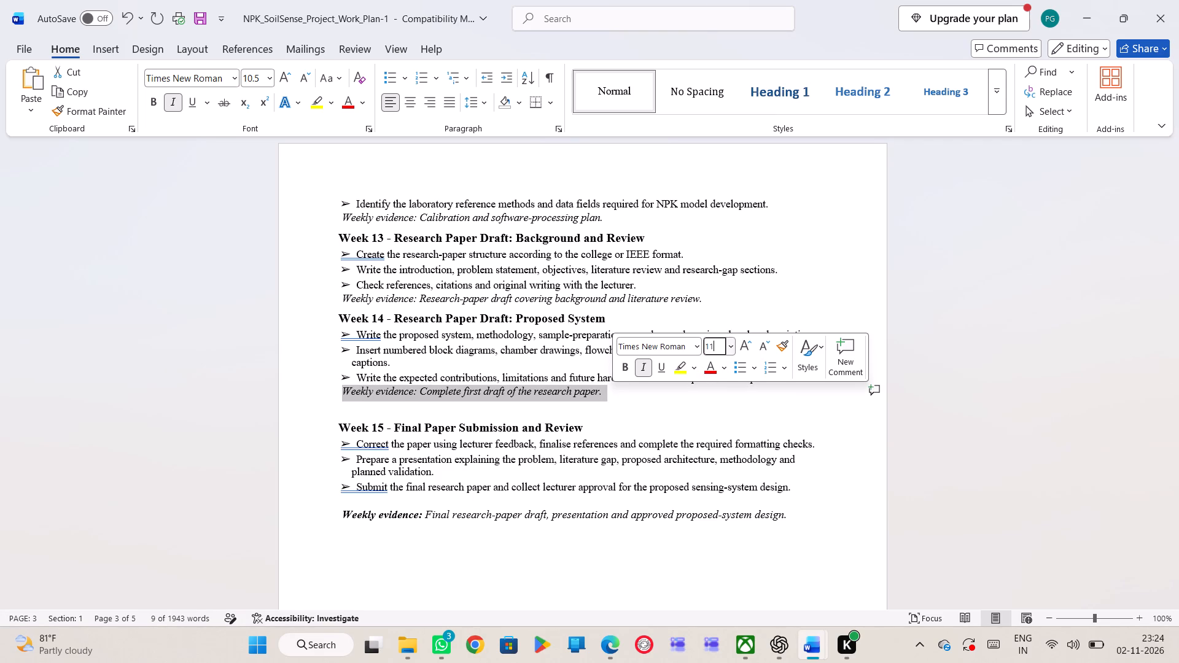
key(Return)
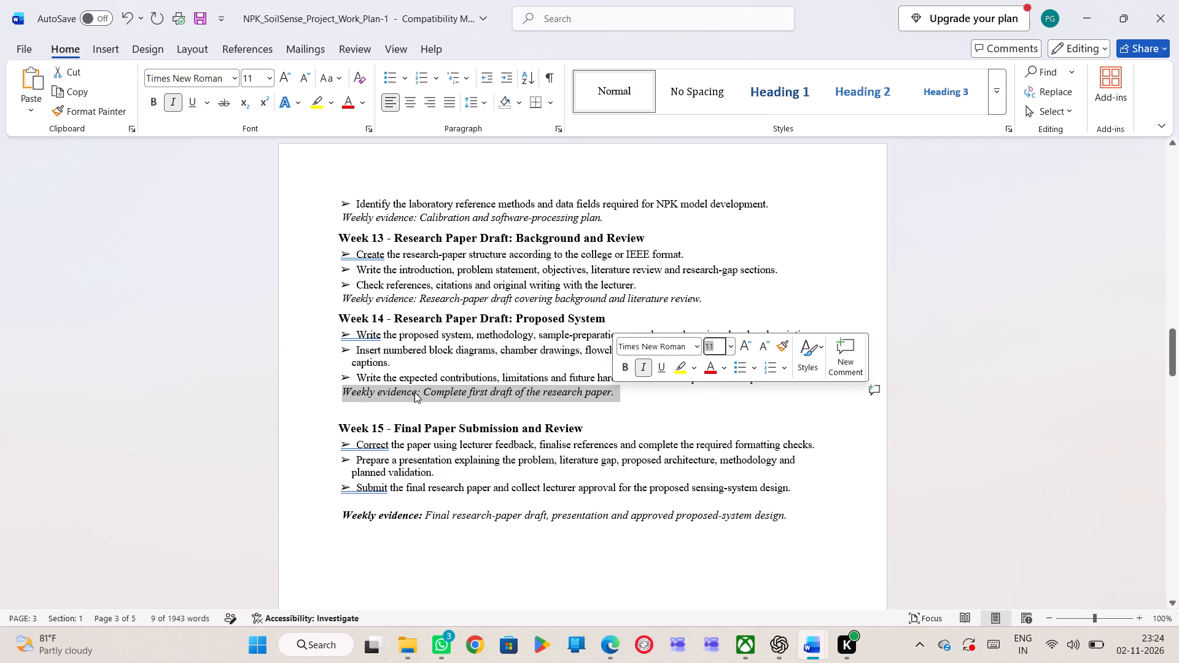
click(421, 393)
drag(421, 394, 343, 396)
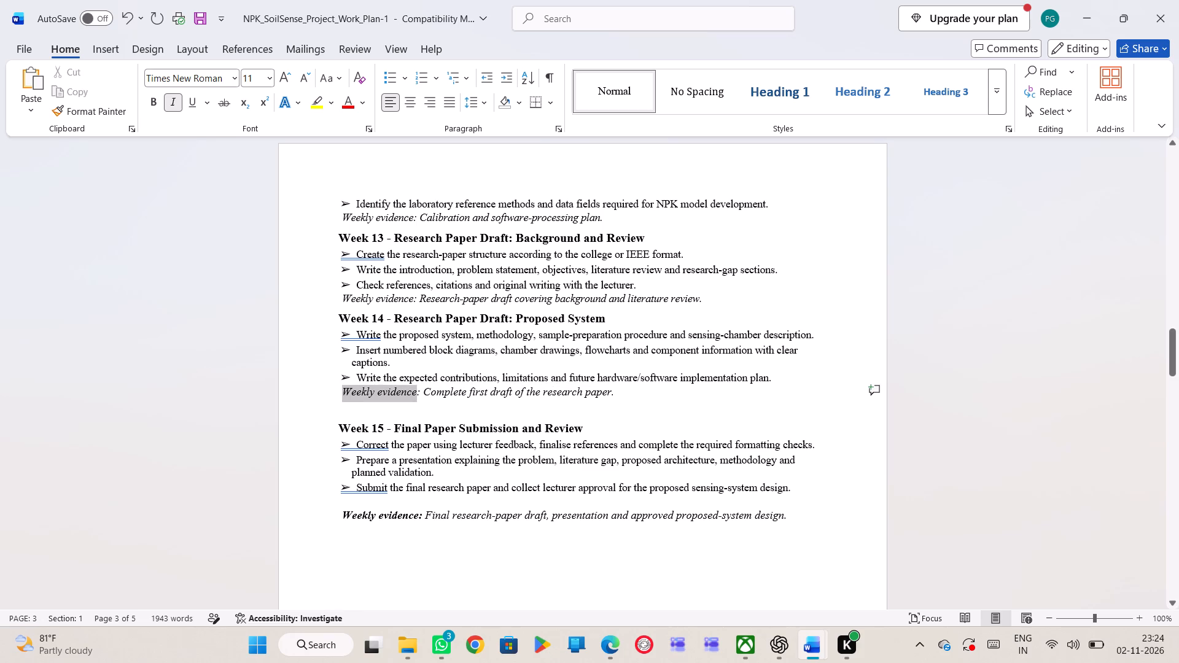
drag(343, 396, 342, 397)
click(355, 368)
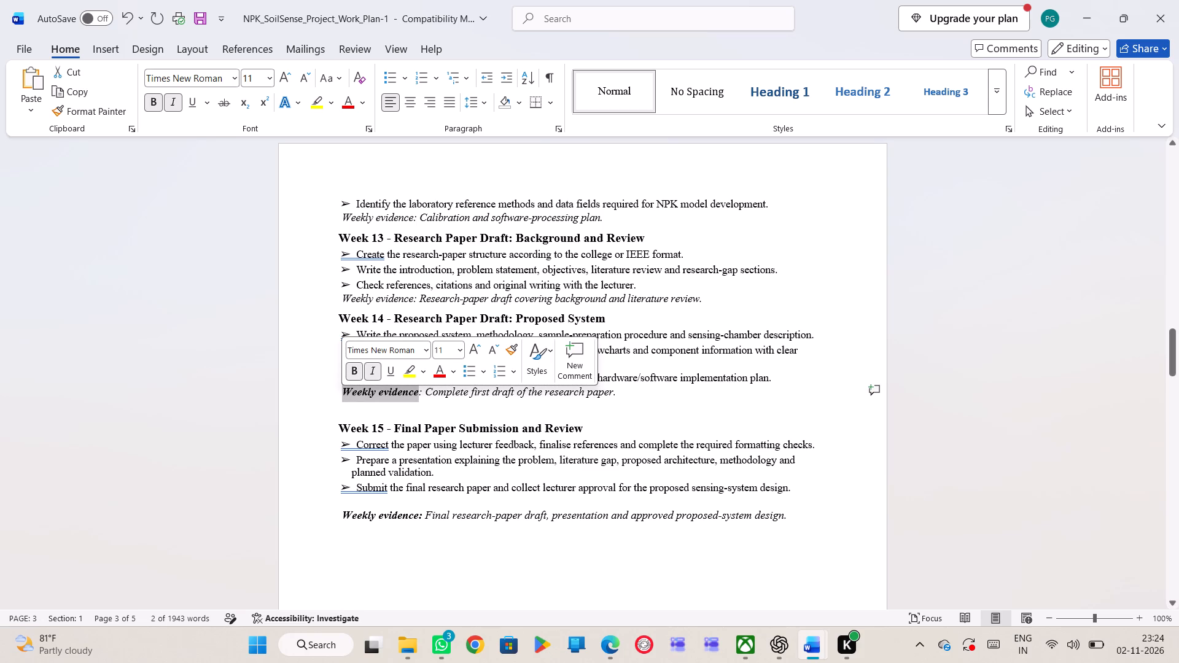
Insert a blank line above the Week 14 weekly evidence line and blank lines below and above the Week 13 one.
click(774, 378)
key(Return)
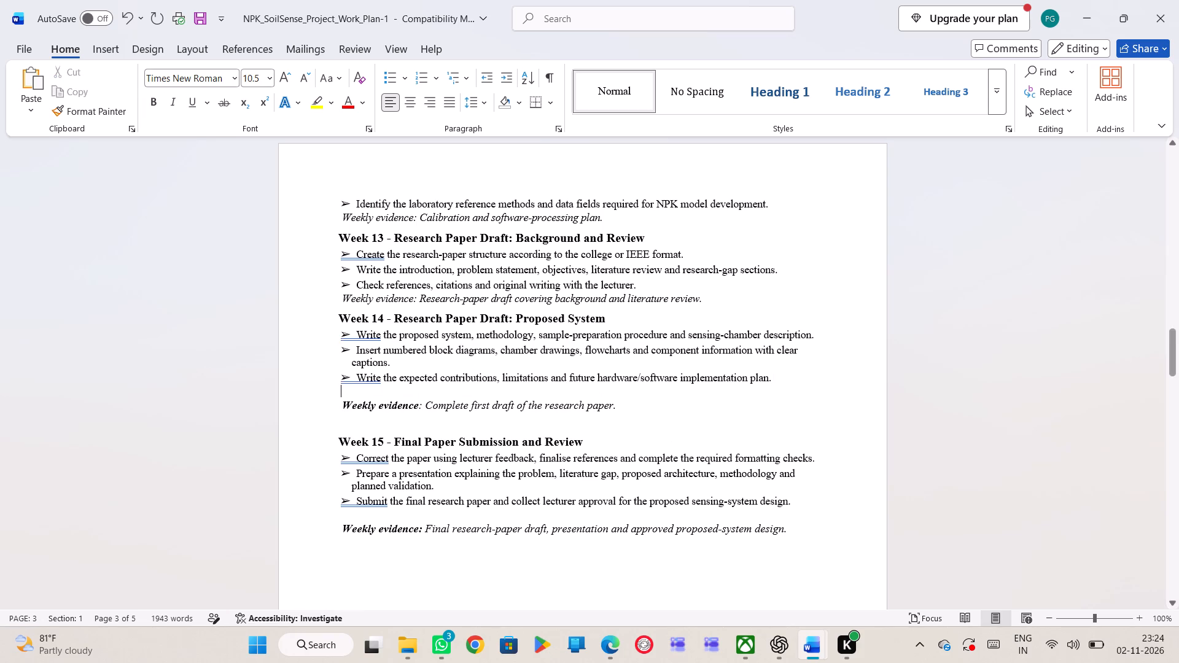
scroll(710, 368, up, 1)
click(707, 383)
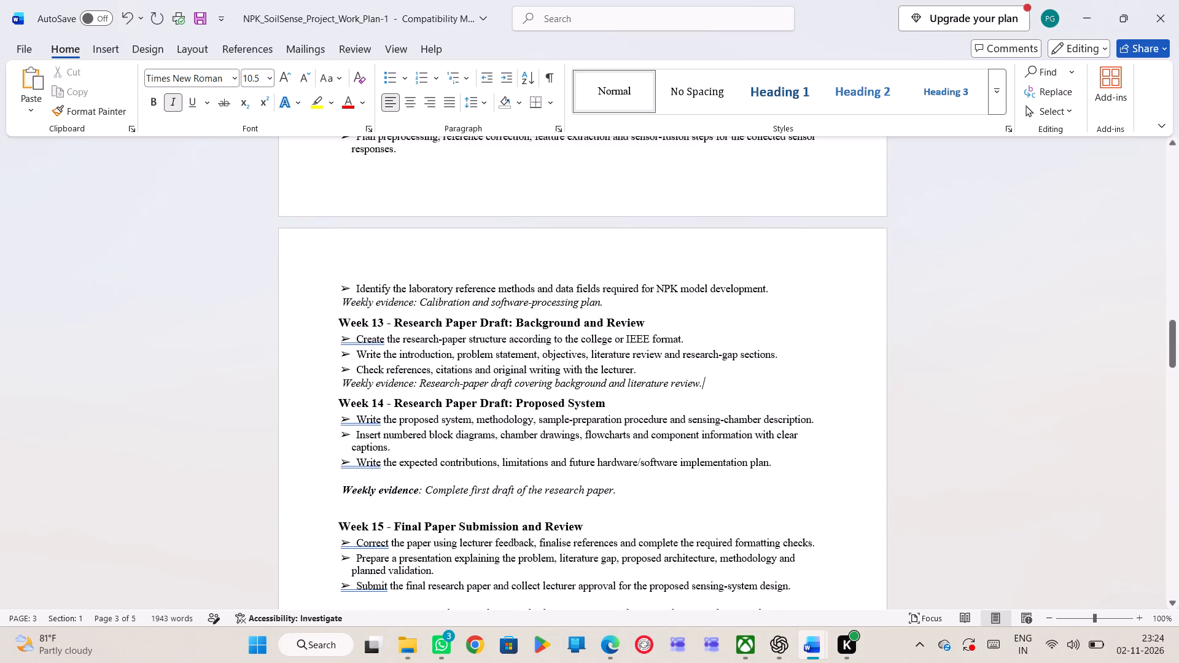
key(Return)
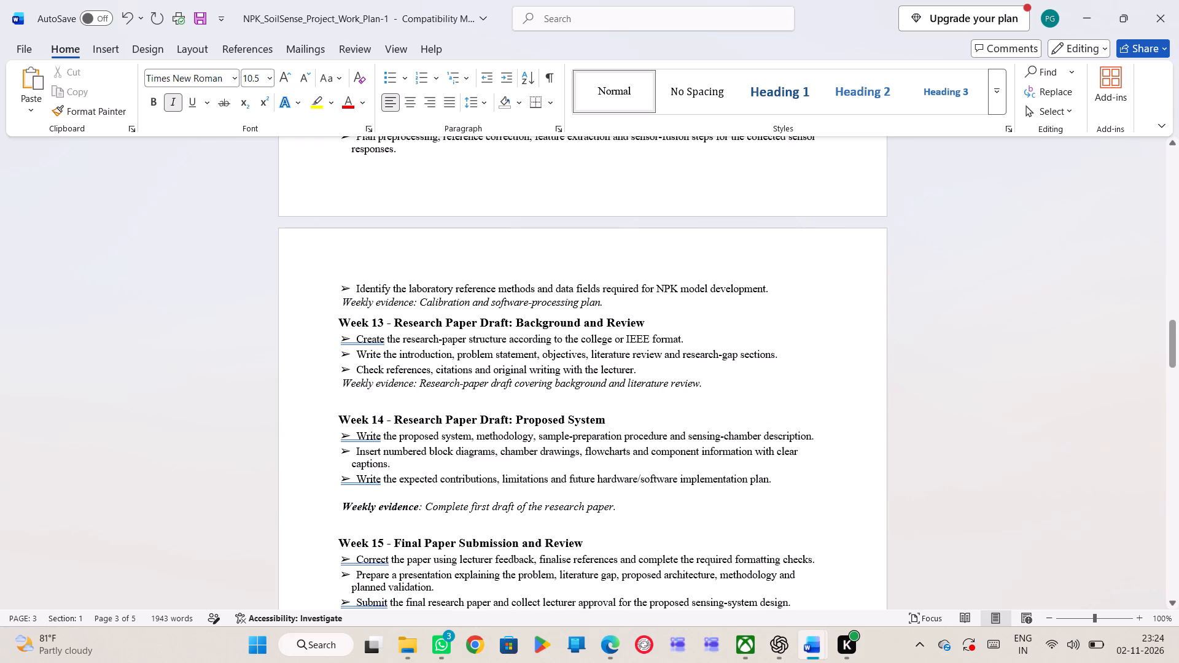
click(659, 366)
key(Return)
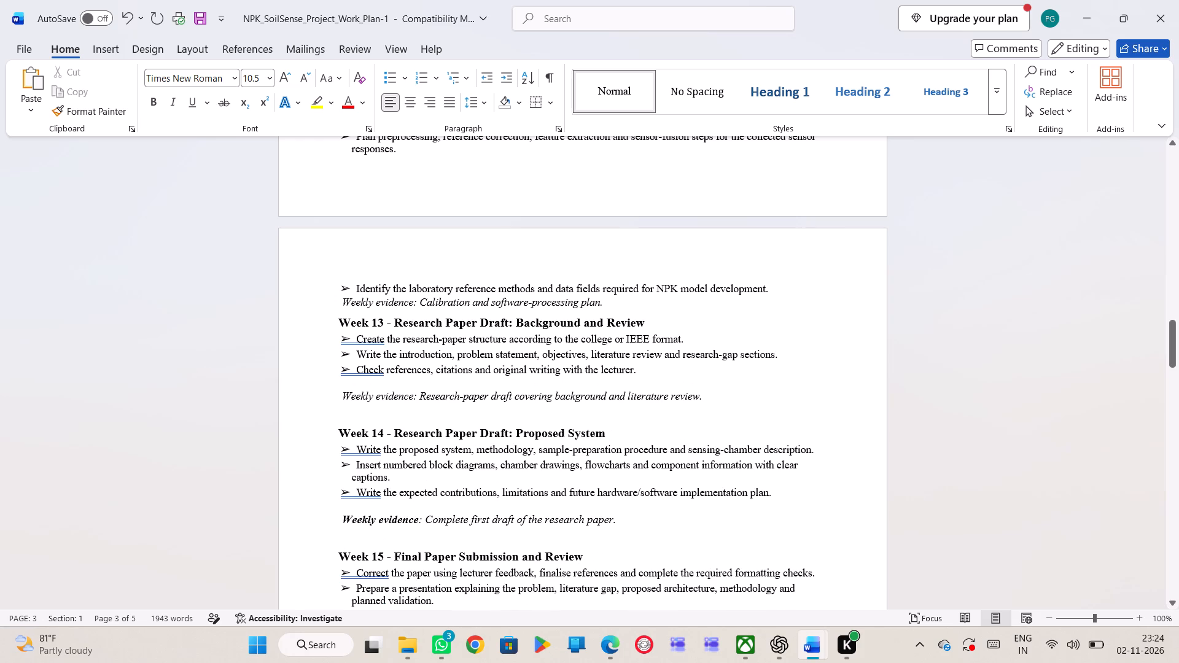
Set the Week 13 weekly evidence line to font size 11 and make its "Weekly evidence" label bold.
triple_click(706, 399)
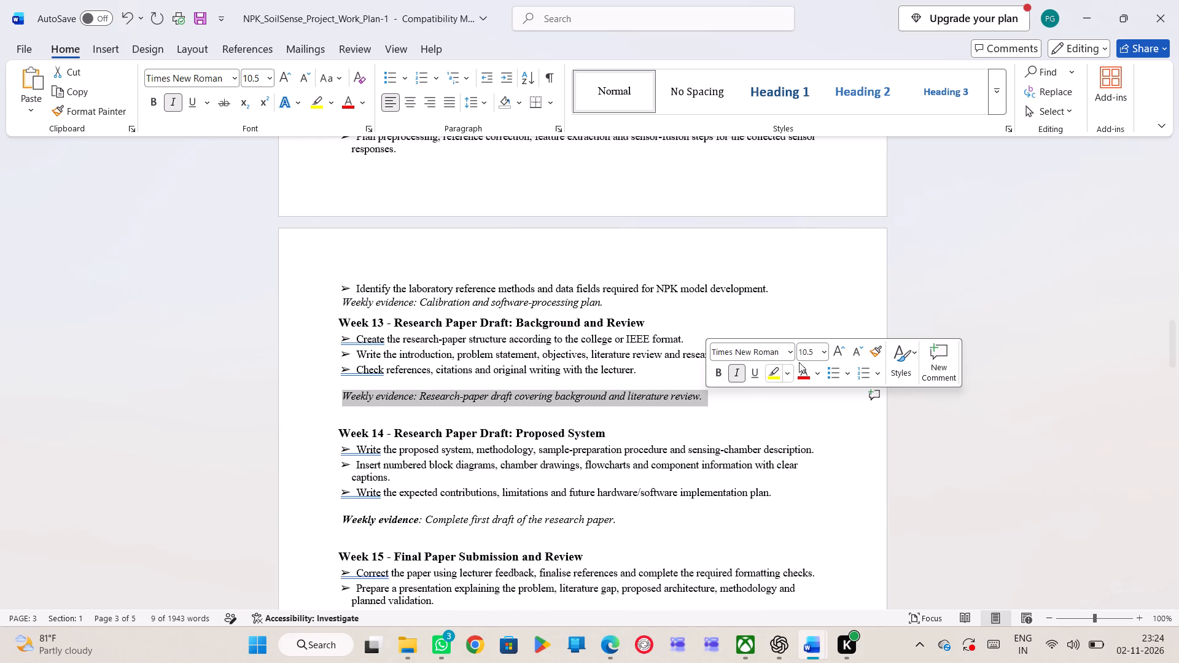
click(812, 349)
text(11)
key(Return)
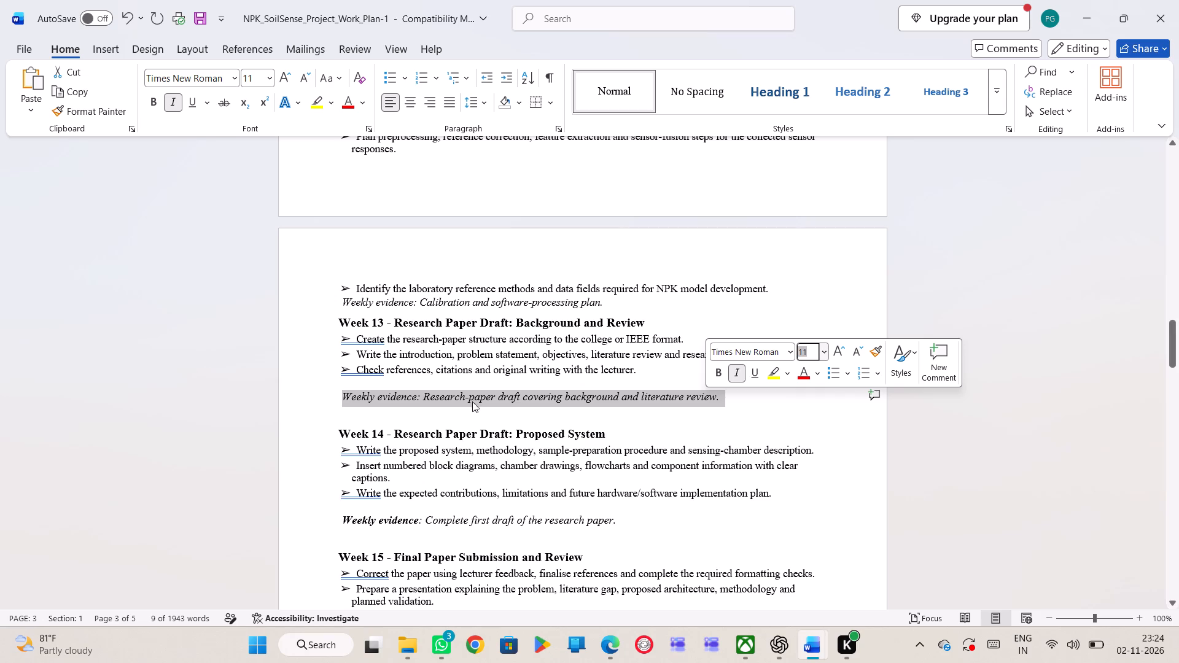
click(419, 394)
drag(419, 394, 351, 398)
click(360, 376)
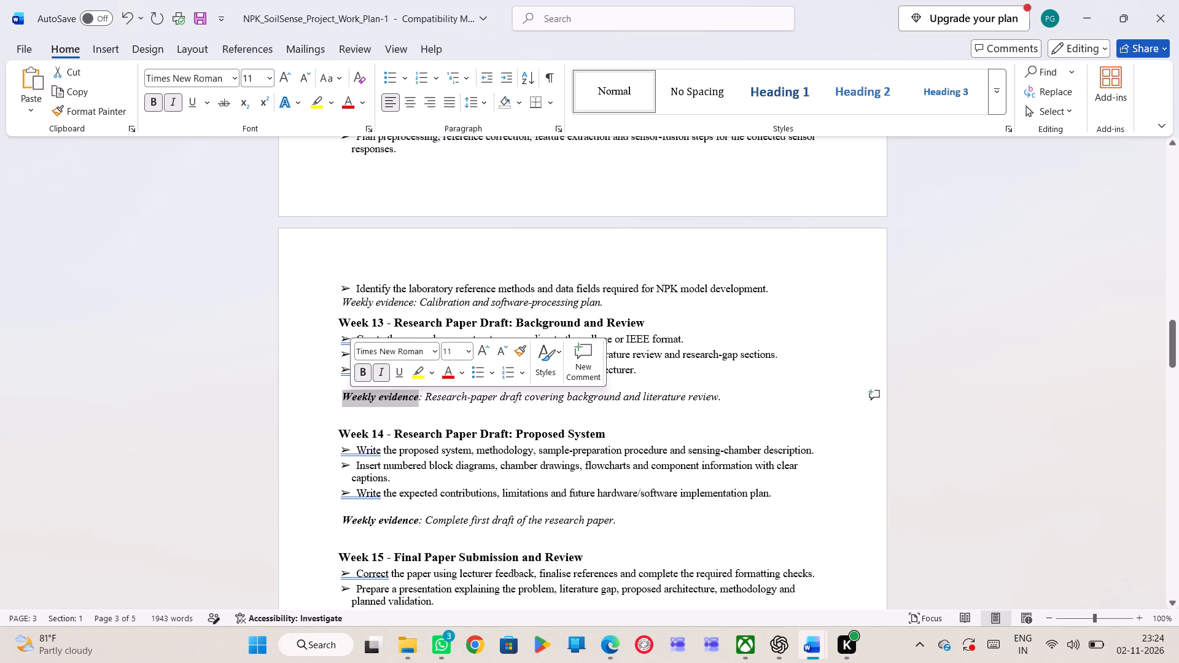
click(694, 327)
Insert blank lines below and above the Week 12 weekly evidence line.
click(604, 304)
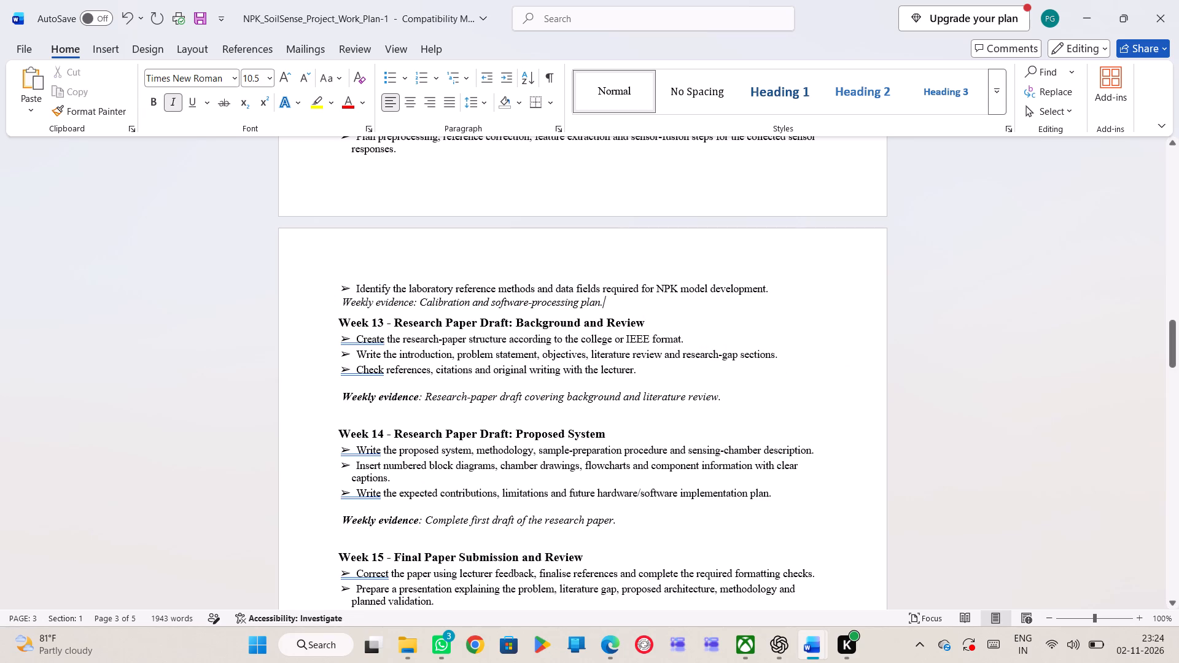
key(Return)
click(770, 289)
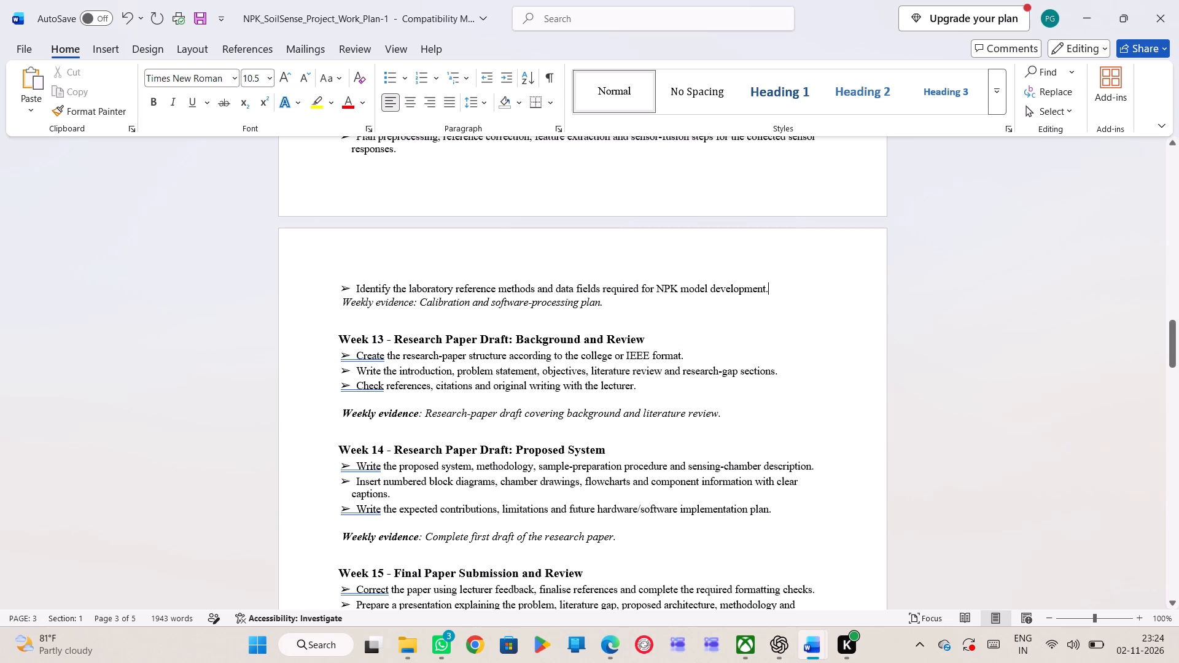
key(Return)
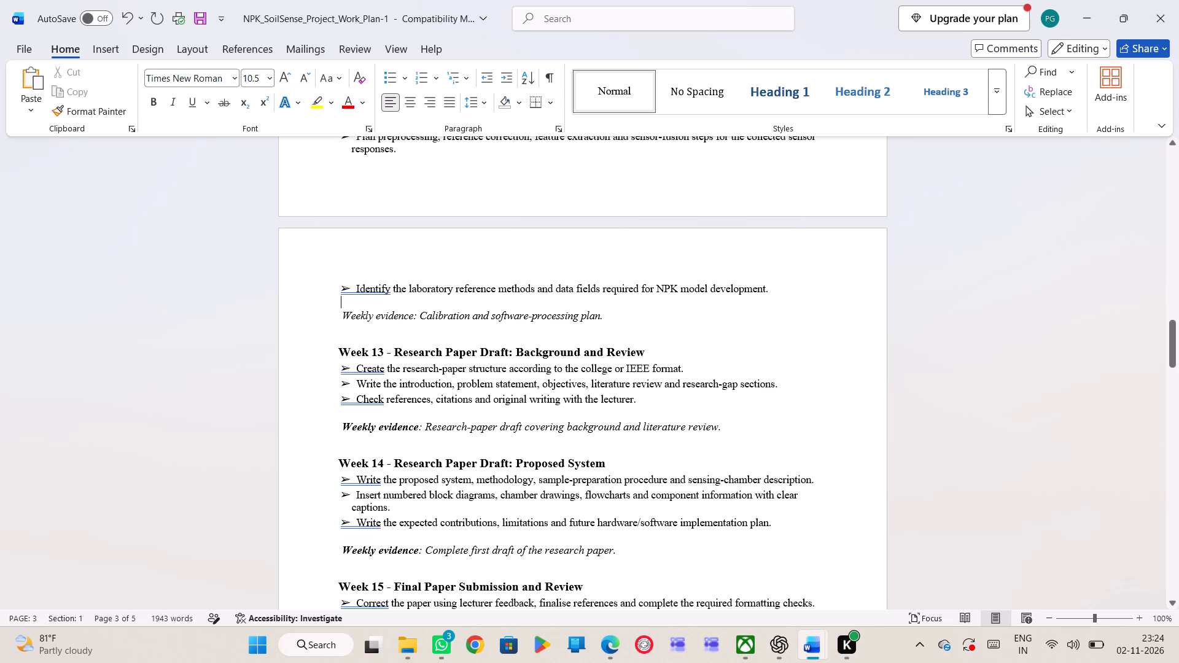
Set the Week 12 weekly evidence line to font size 11 and make its "Weekly evidence:" label bold.
click(605, 318)
drag(605, 318, 333, 314)
click(443, 265)
text(11)
key(Return)
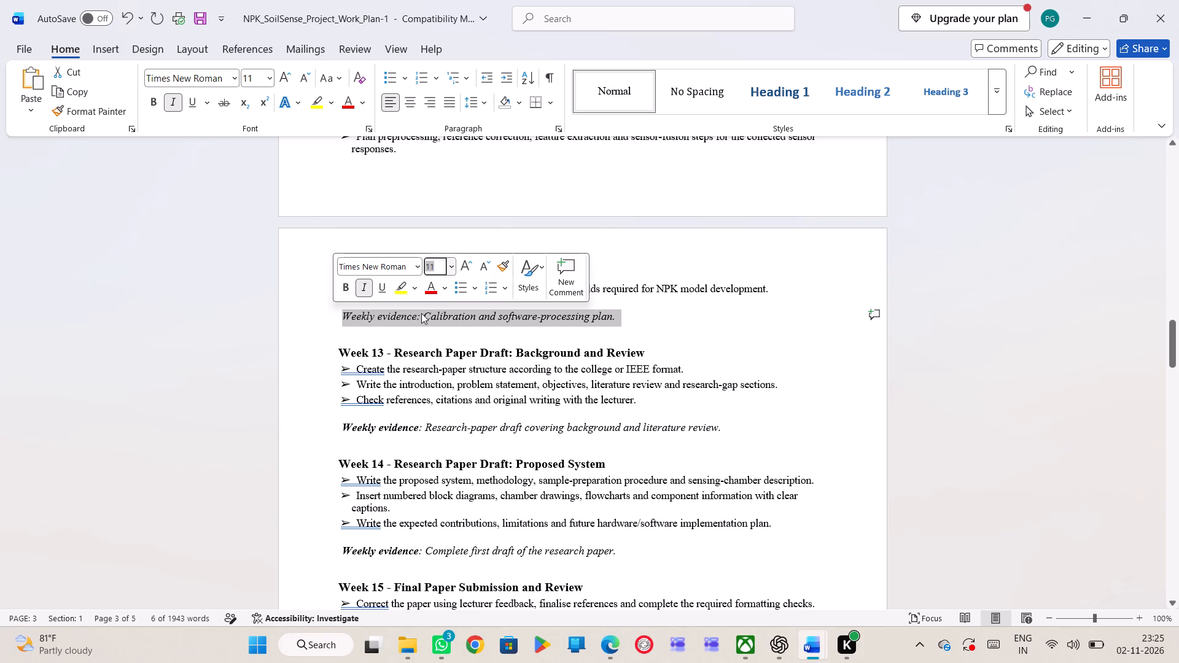
click(422, 315)
drag(422, 315, 348, 320)
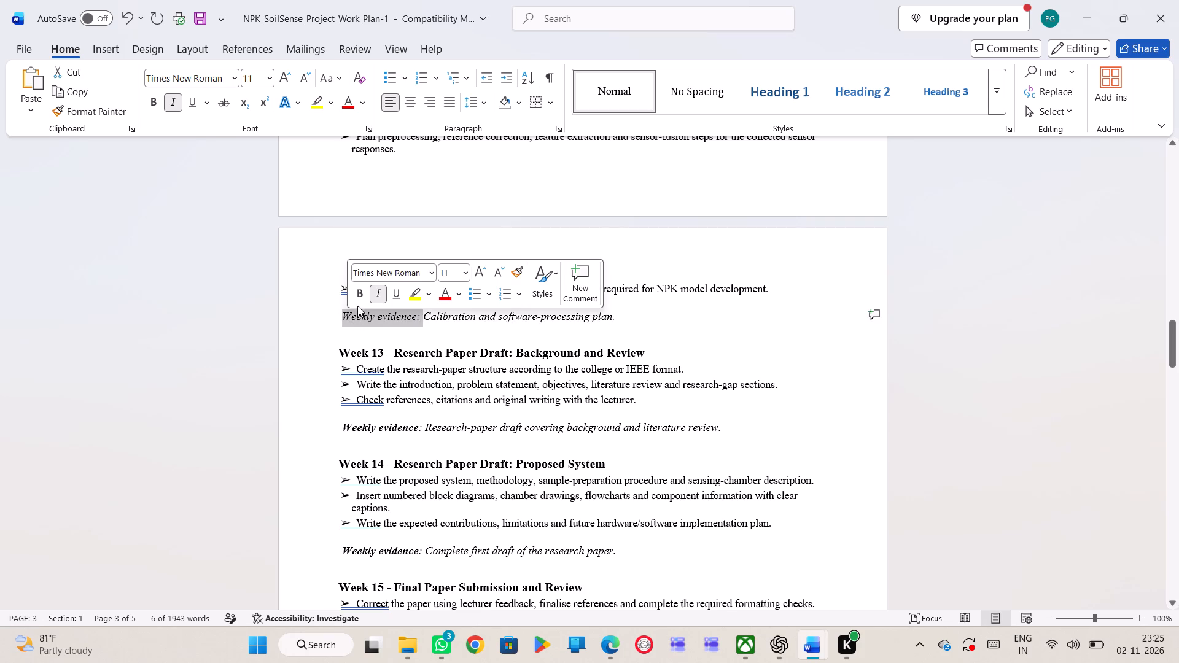
click(361, 293)
click(703, 324)
Insert blank lines above and below the Week 11 weekly evidence line.
scroll(703, 324, up, 1)
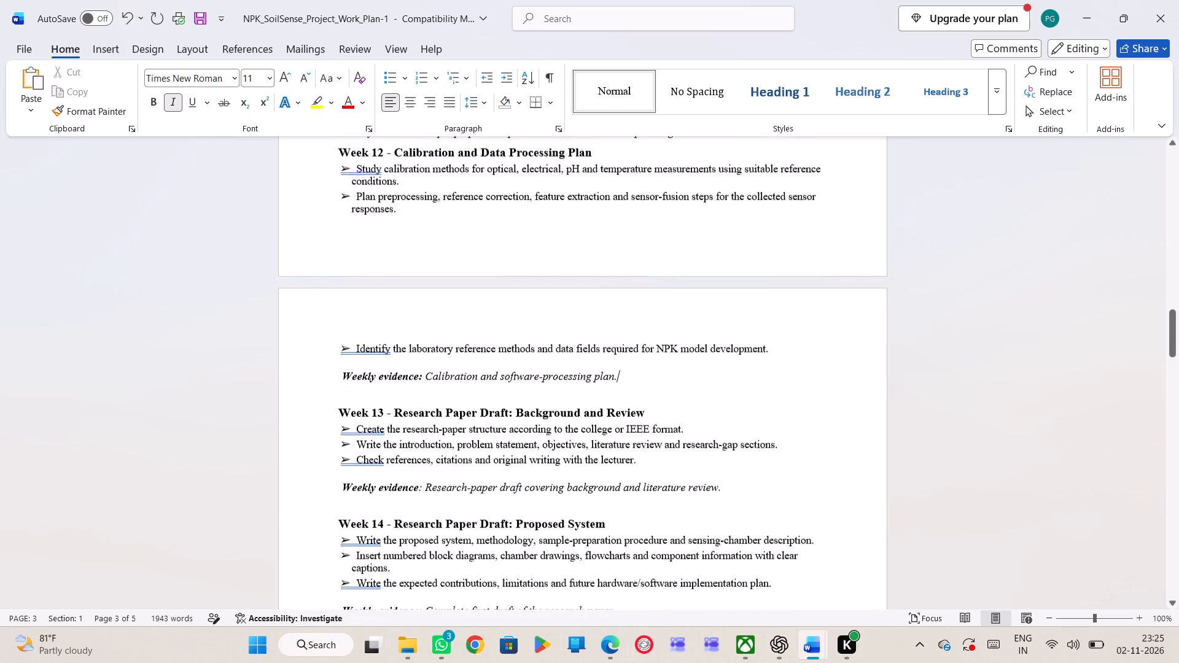
scroll(703, 324, up, 2)
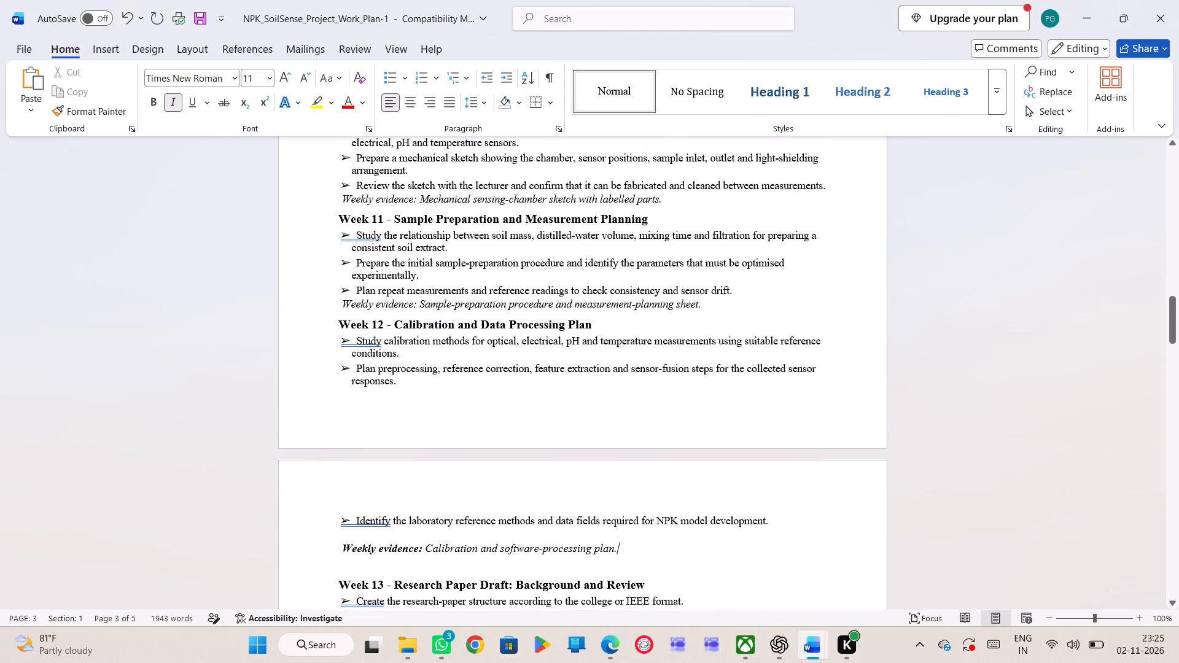
click(735, 292)
key(Return)
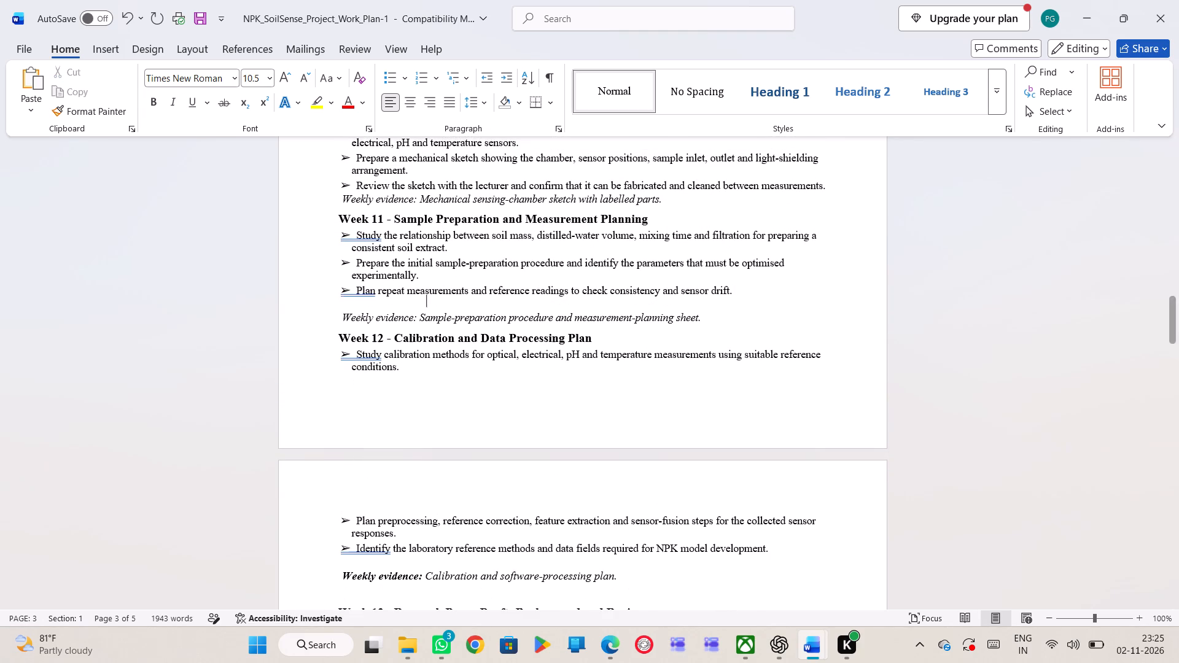
click(709, 316)
key(Return)
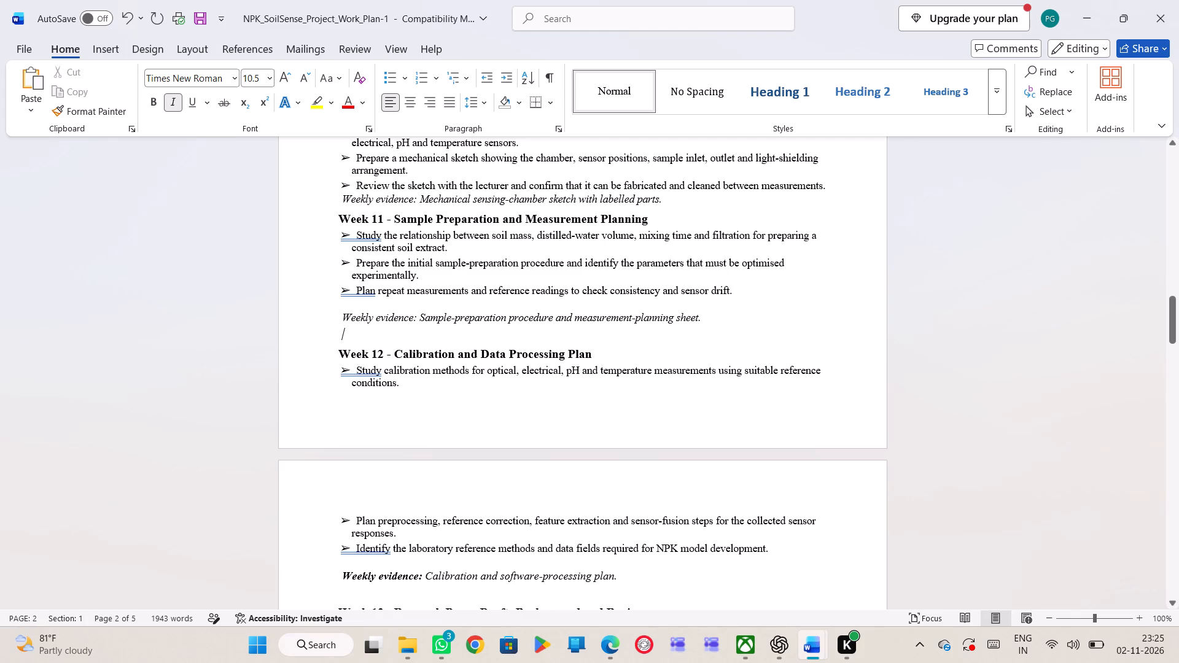
Set the Week 11 weekly evidence line to font size 11 and make its "Weekly evidence" label bold.
triple_click(667, 327)
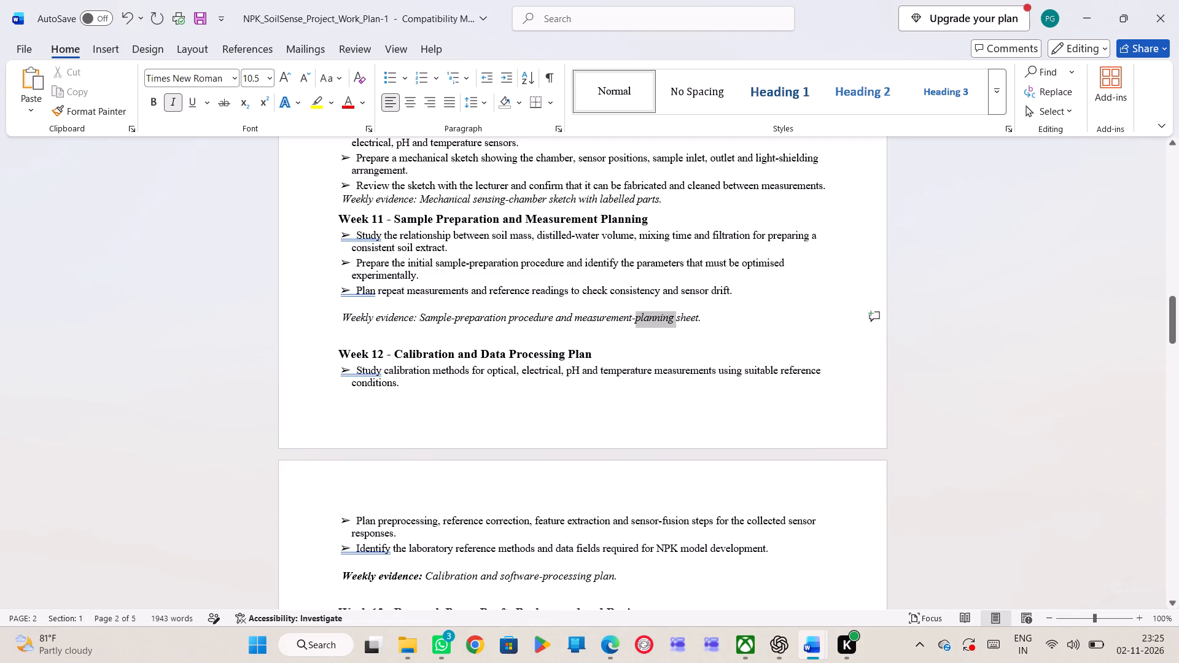
click(774, 281)
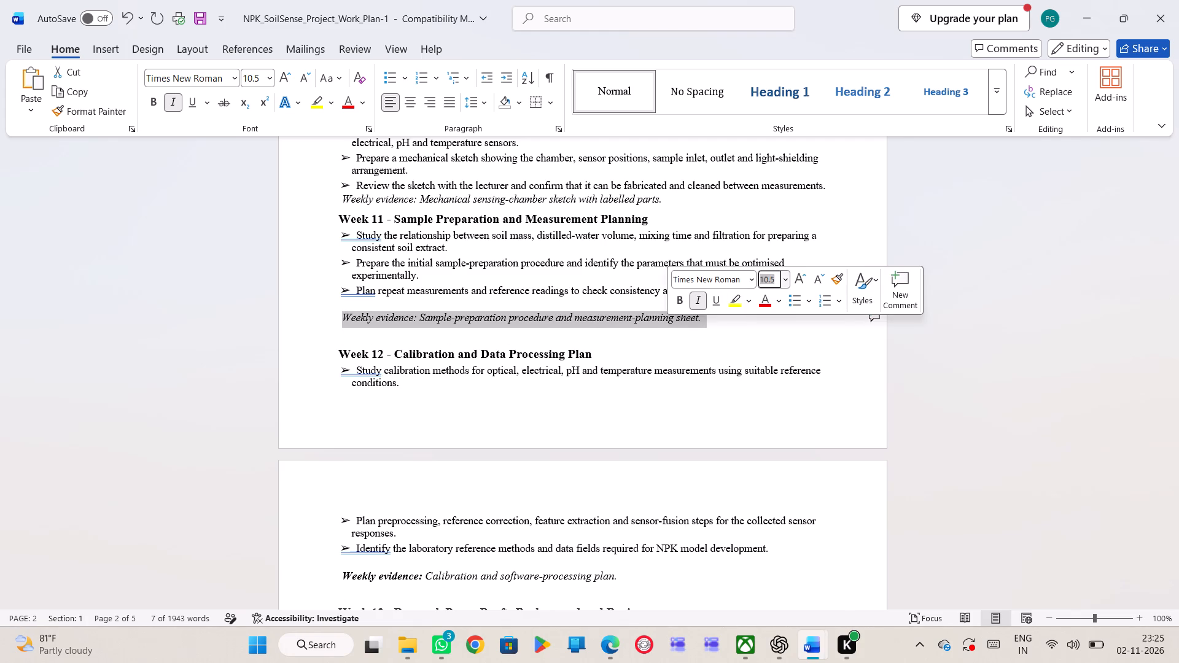
text(11)
key(Return)
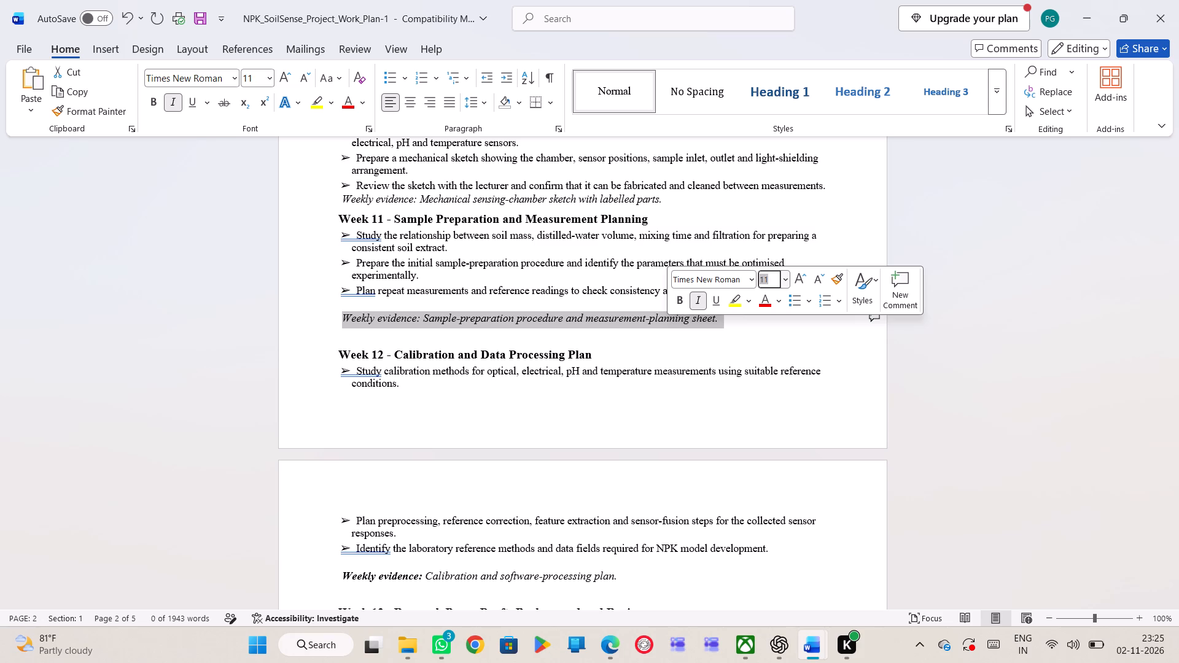
click(418, 316)
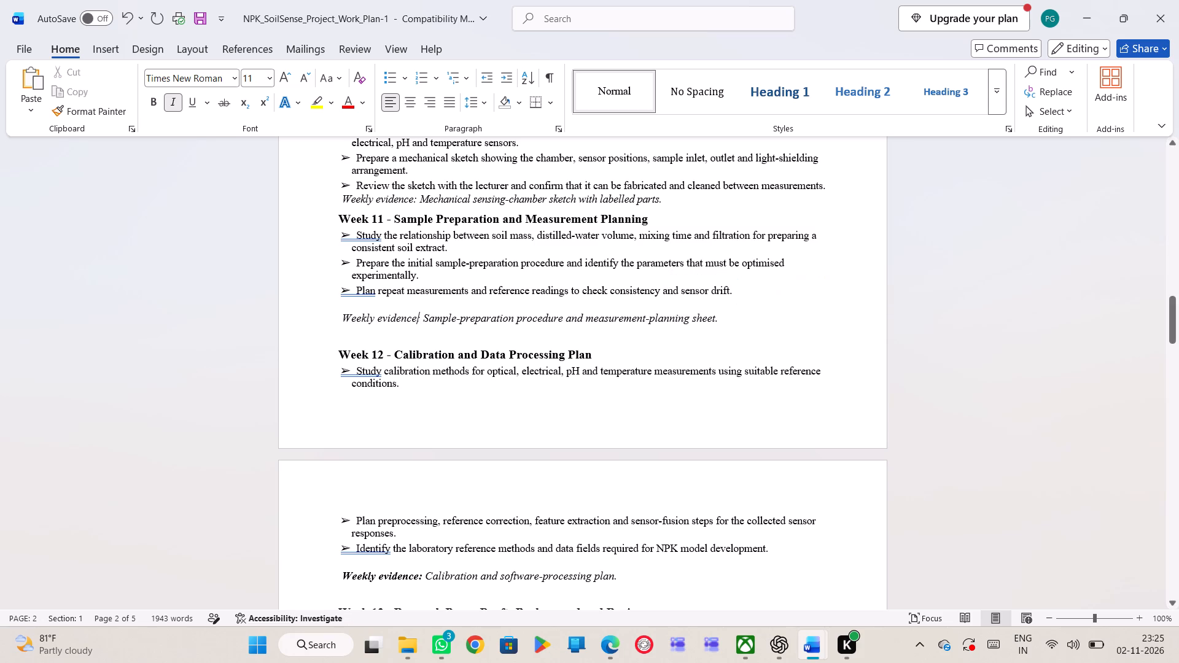
drag(419, 316, 335, 322)
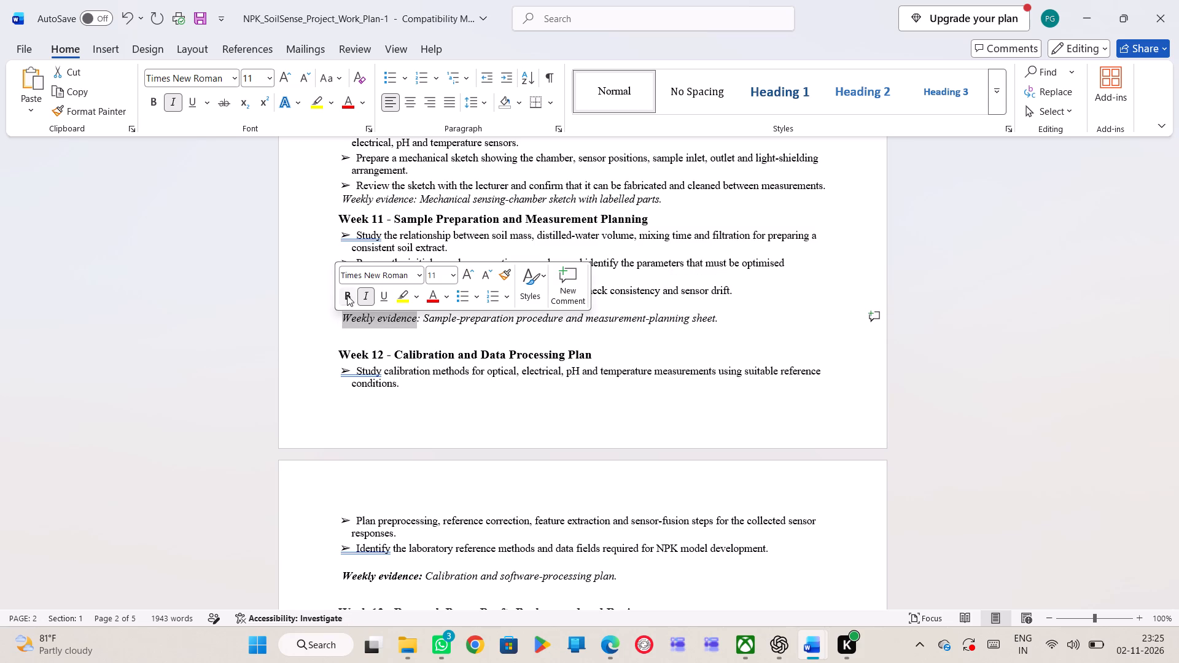
click(347, 295)
click(668, 340)
Insert blank lines below and above the Week 10 weekly evidence line.
scroll(668, 340, up, 1)
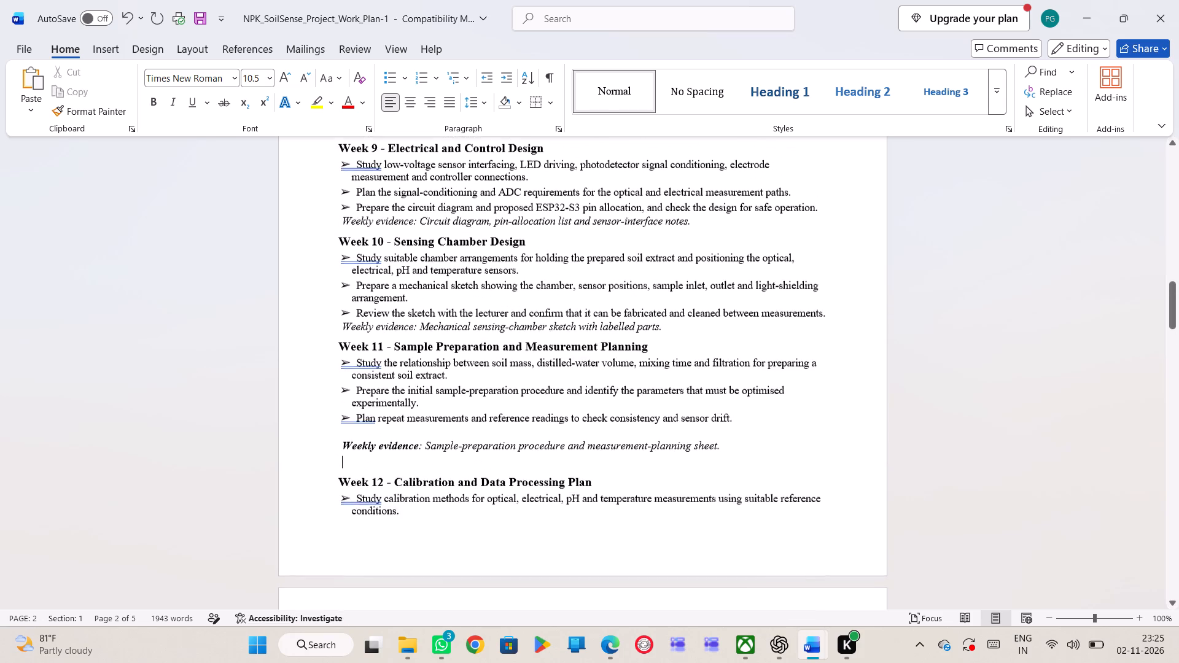
click(671, 347)
key(Return)
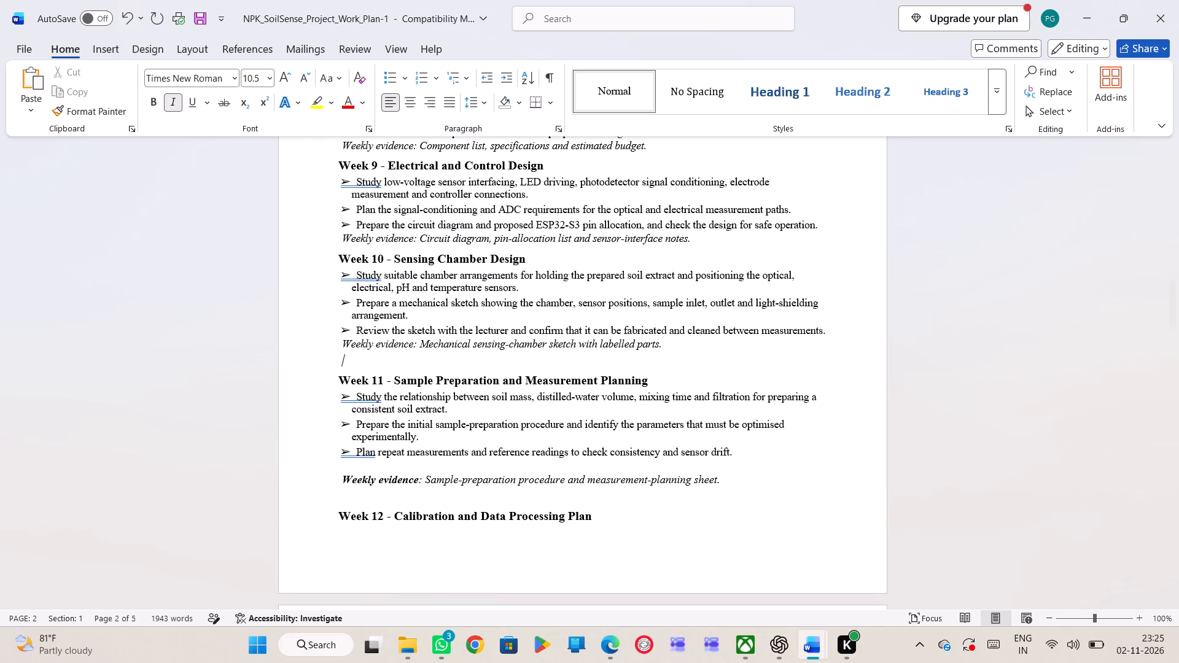
click(829, 331)
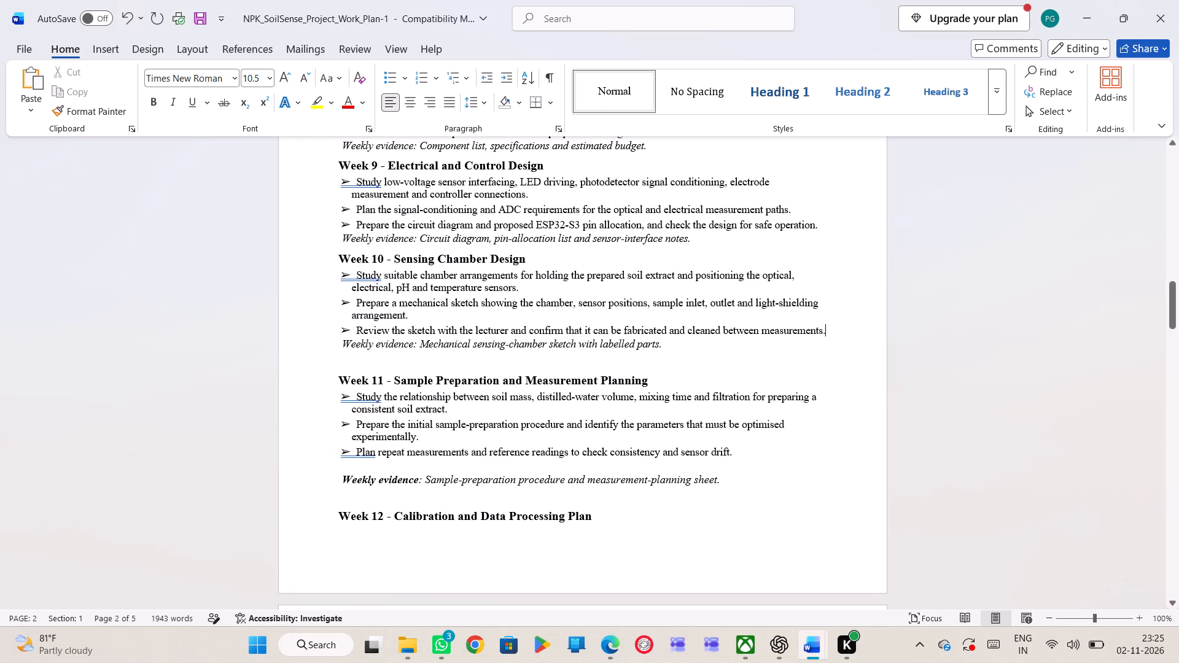
key(Return)
Set the Week 10 weekly evidence line to font size 11 and make its "Weekly evidence:" label bold.
drag(661, 360, 356, 357)
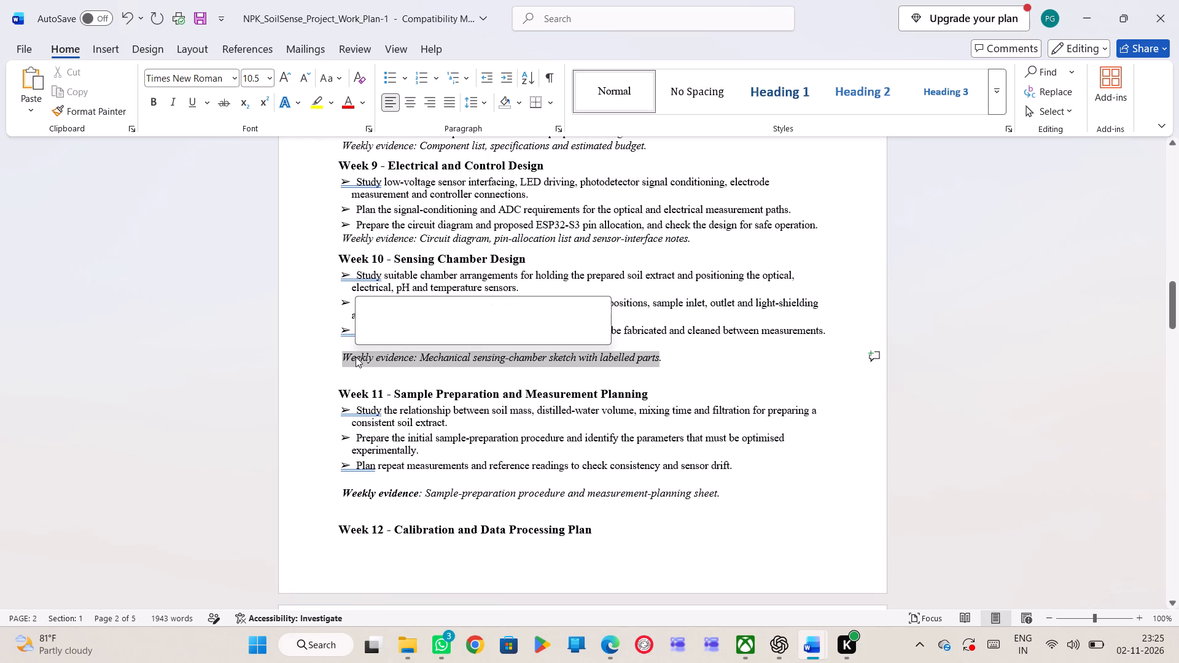
click(464, 311)
text(11)
key(Return)
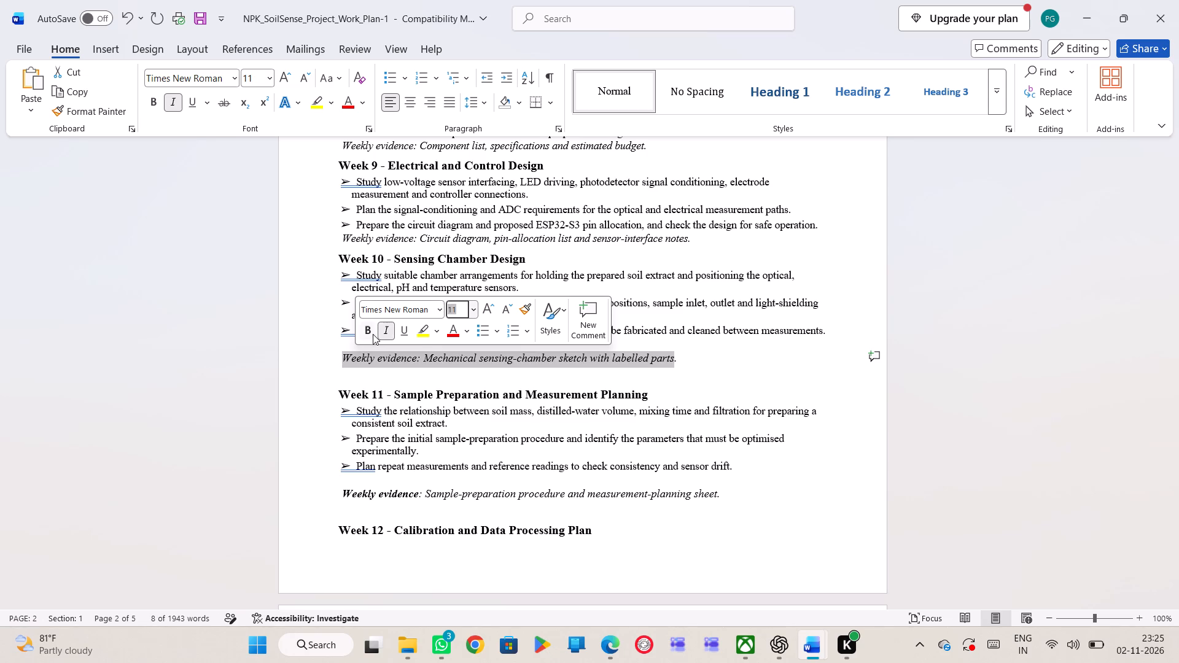
click(421, 357)
drag(421, 357, 337, 354)
click(349, 331)
click(808, 355)
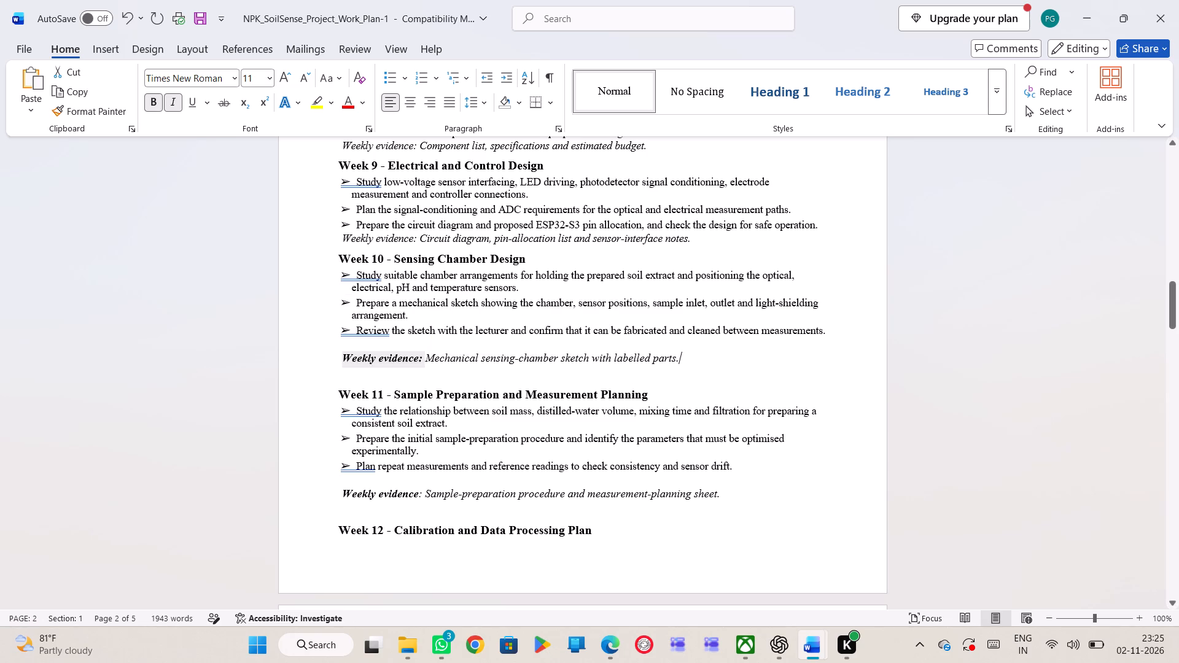
Insert blank lines below and above the Week 9 weekly evidence line.
scroll(808, 355, up, 1)
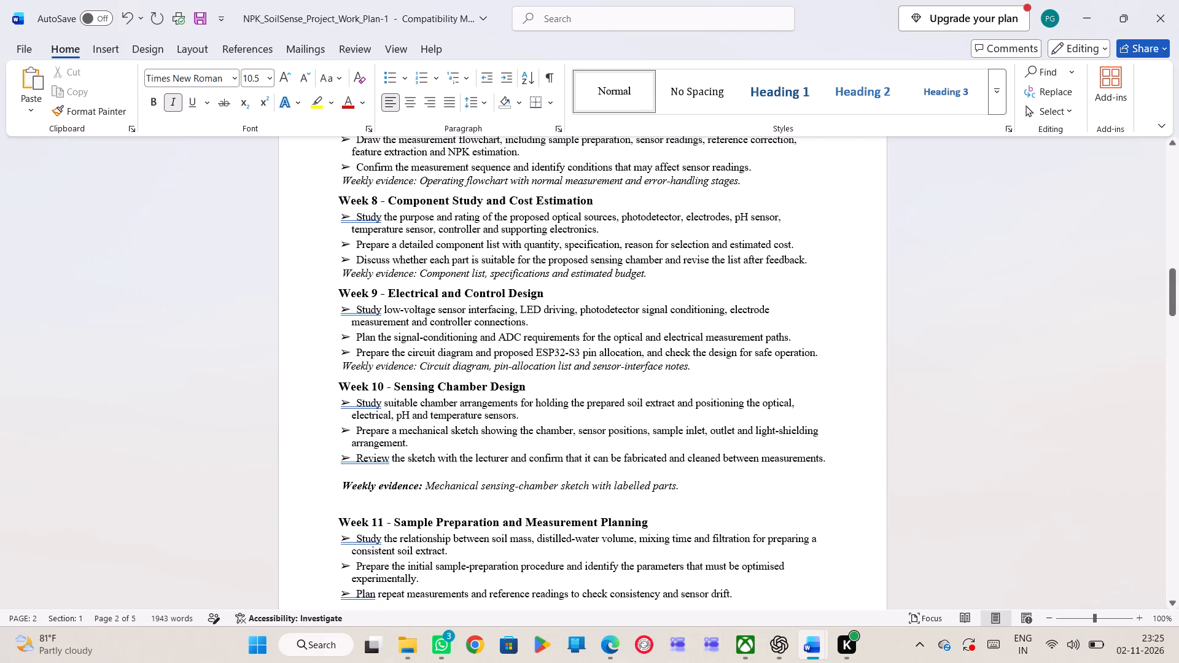
click(697, 370)
key(Return)
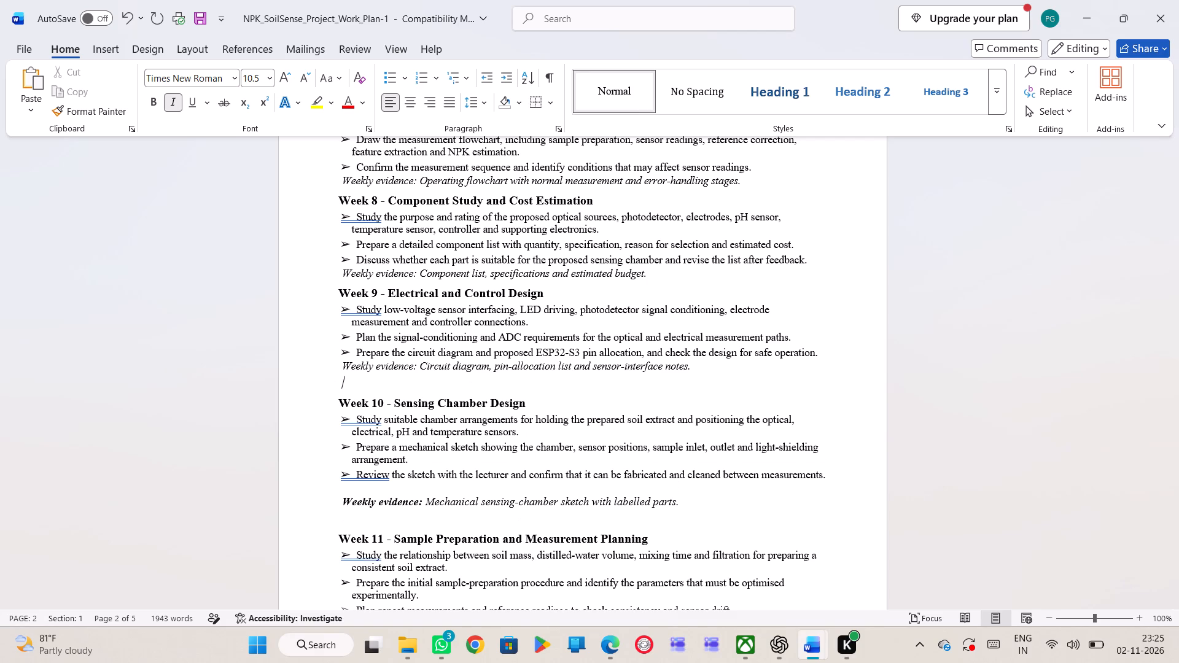
click(822, 352)
key(Return)
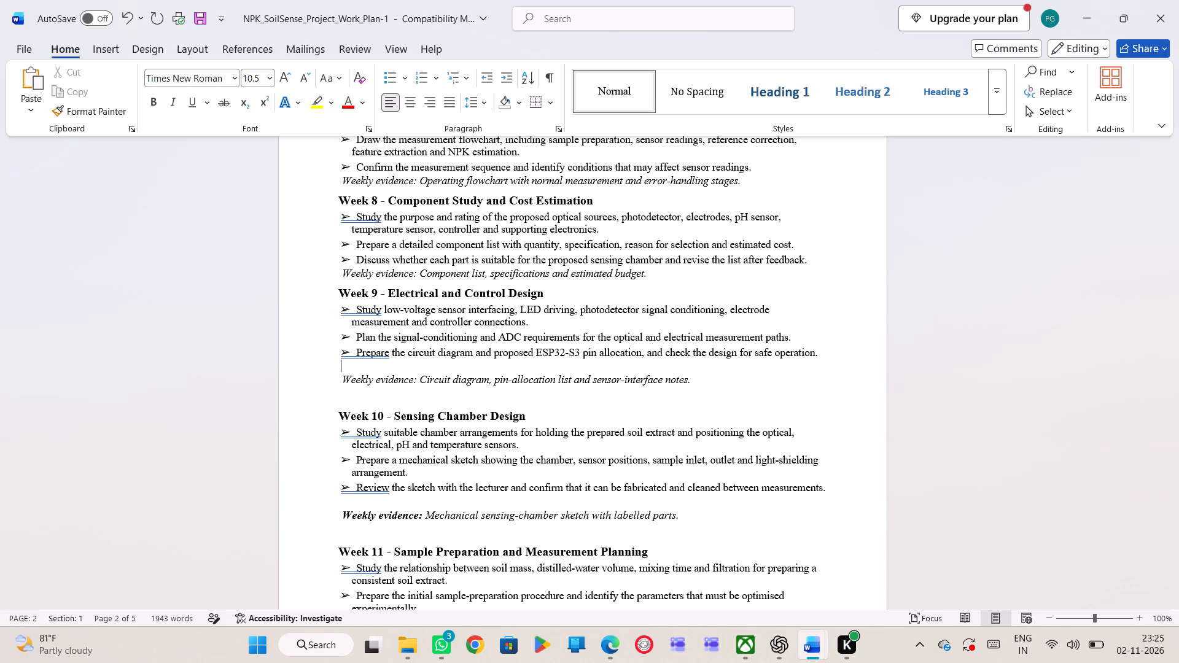
Set the Week 9 weekly evidence line to font size 11 and make its "Weekly evidence:" label bold.
click(699, 382)
drag(699, 382, 496, 372)
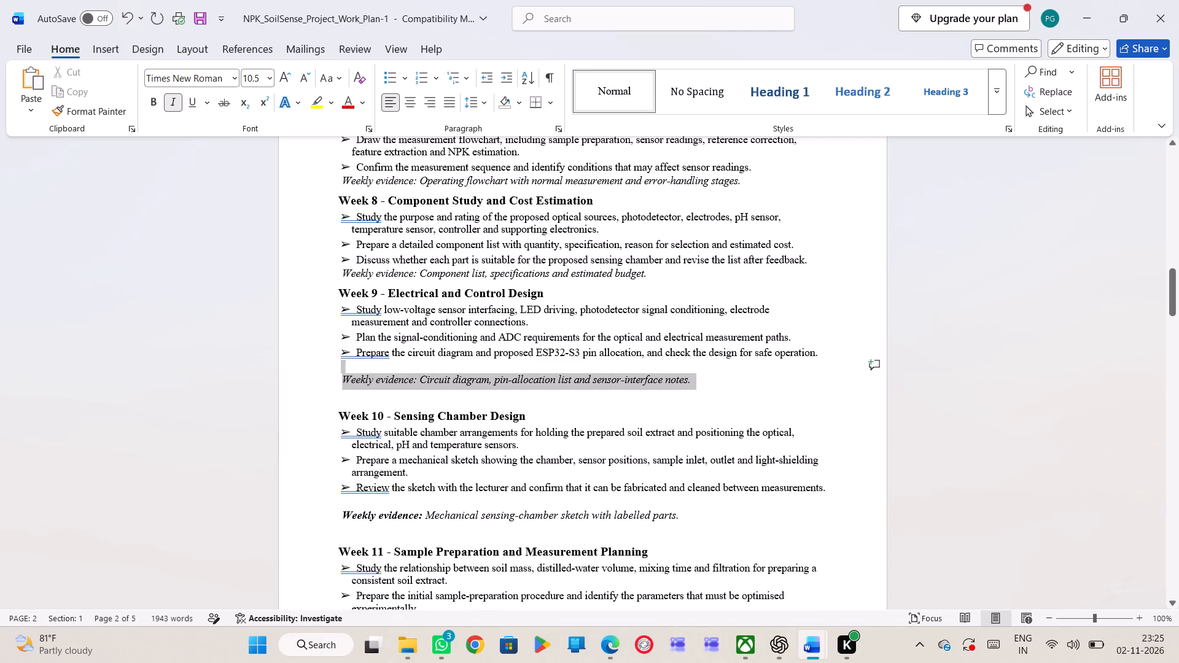
drag(496, 372, 351, 379)
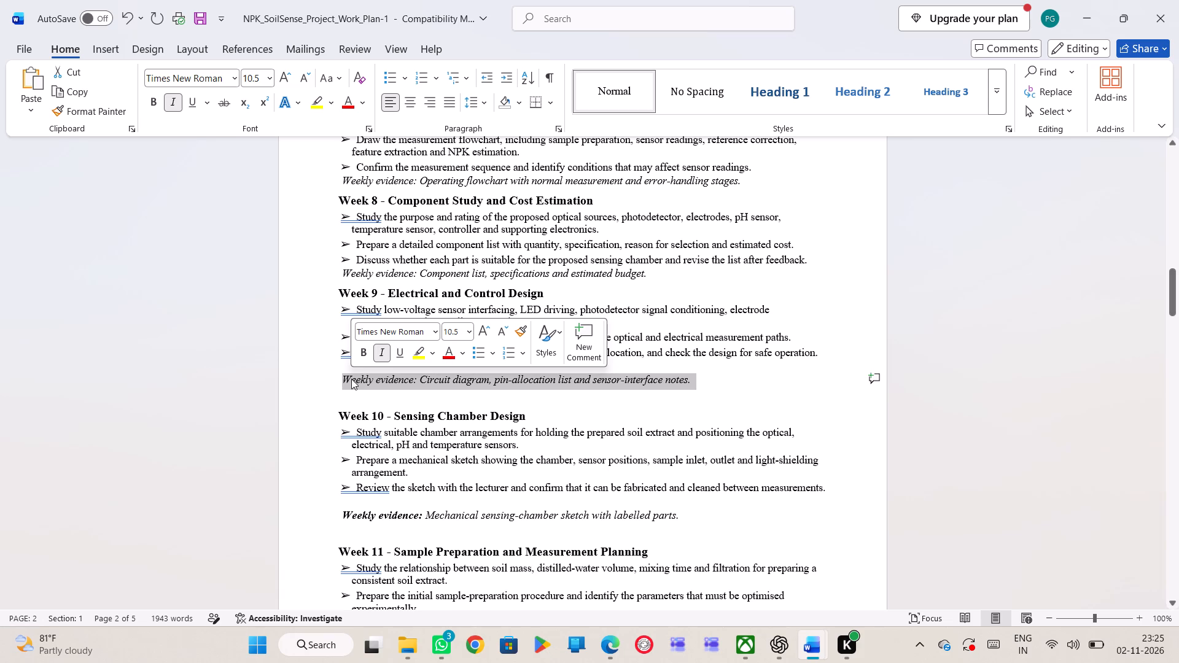
click(458, 333)
text(11)
key(Return)
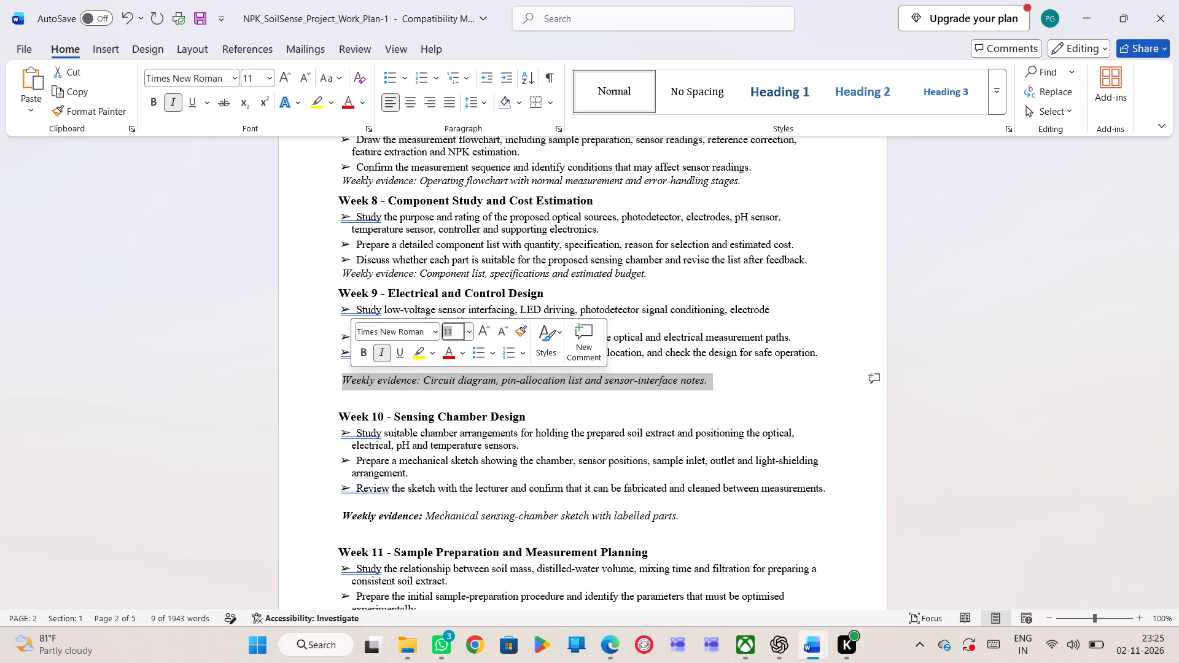
click(394, 381)
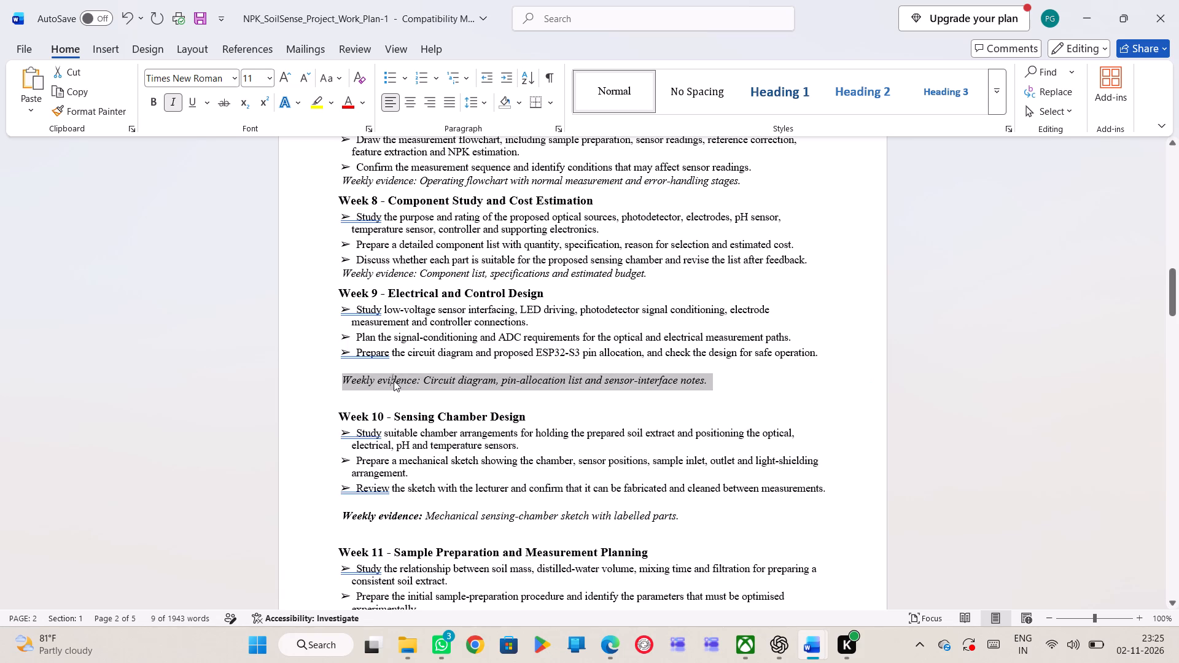
click(422, 386)
drag(422, 386, 348, 381)
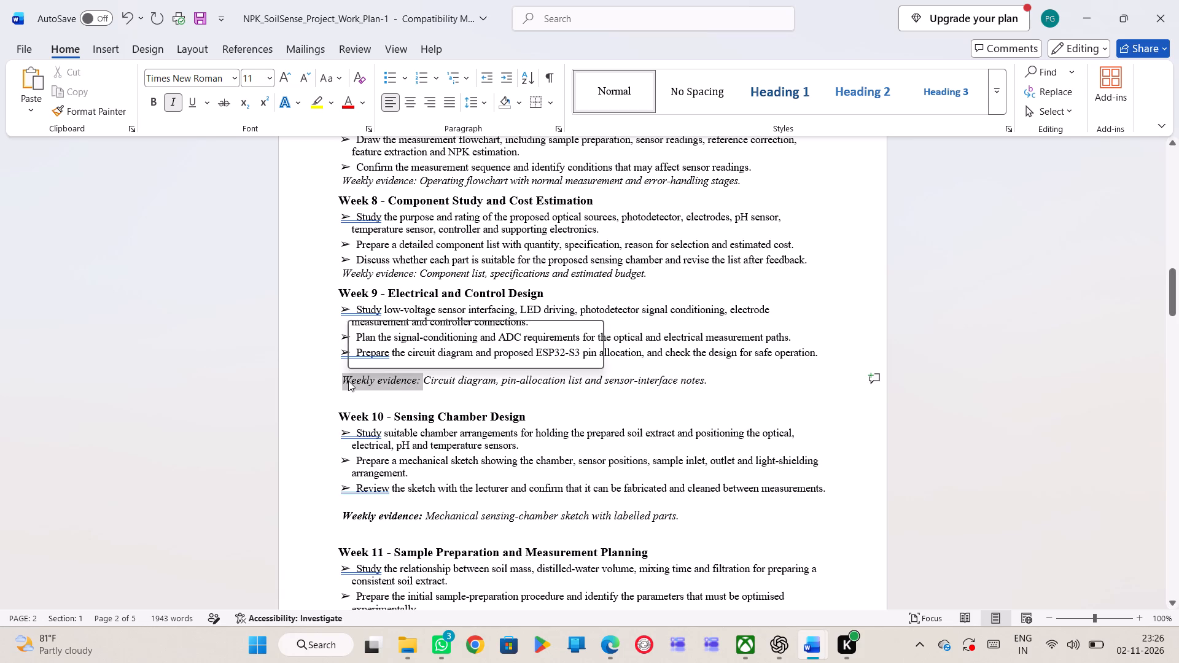
click(359, 352)
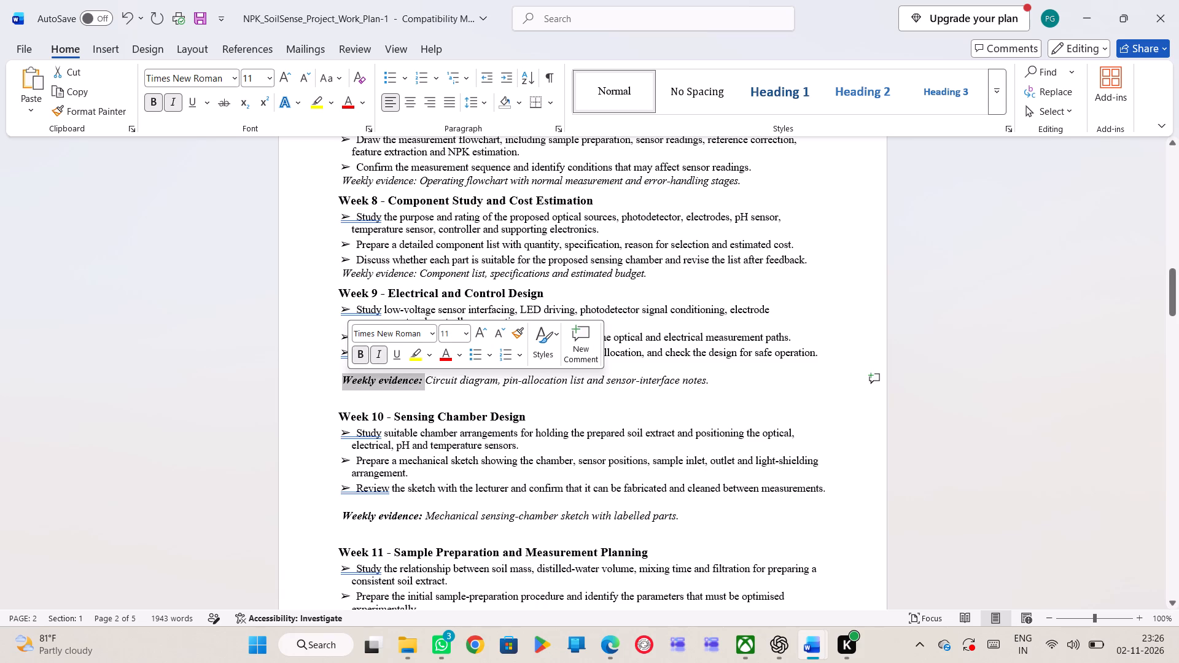
click(745, 351)
Insert blank lines below and above the Week 8 weekly evidence line, keeping its closing full stop on the same line.
scroll(745, 351, up, 1)
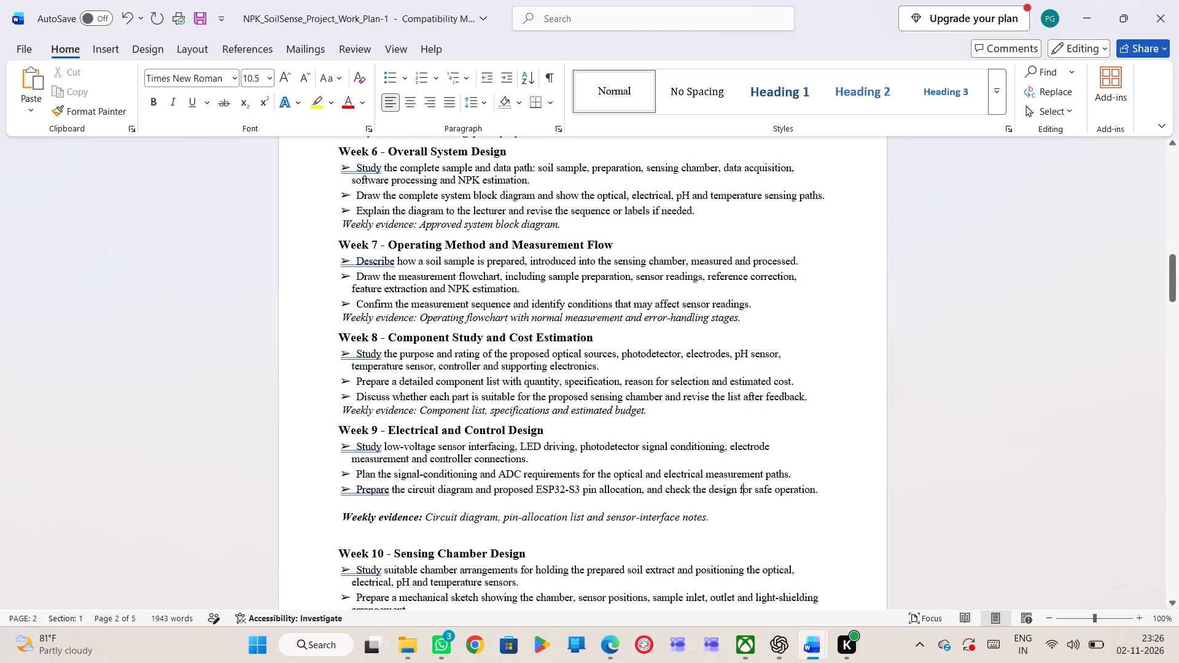
click(647, 414)
key(Return)
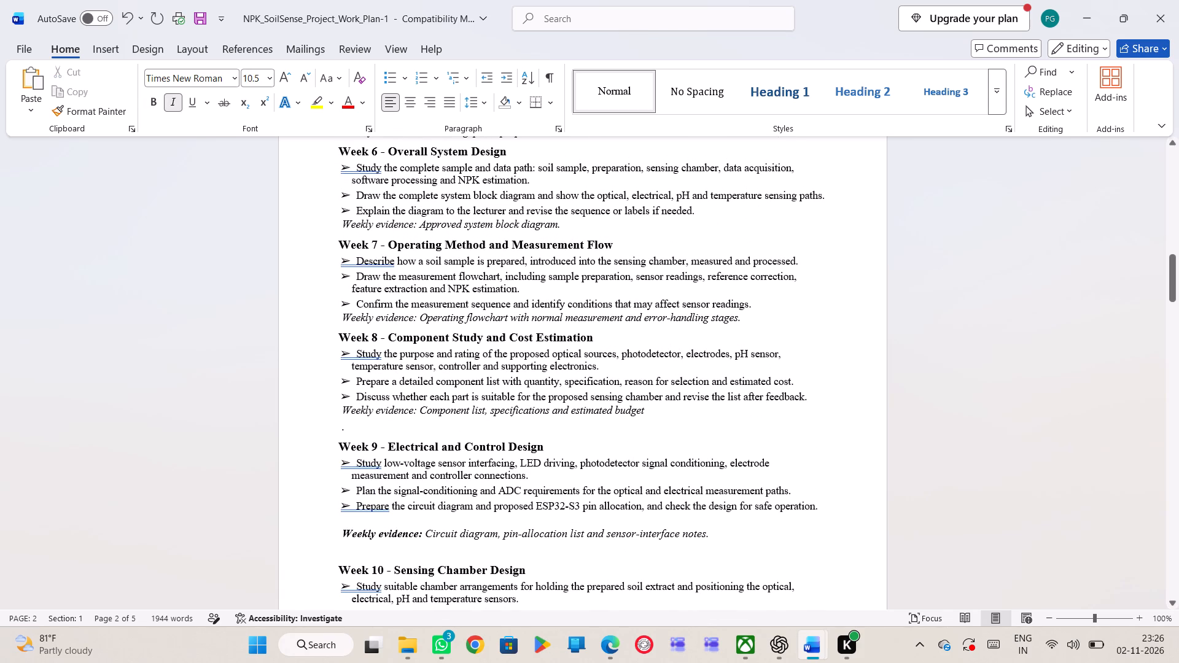
key(BackSpace)
key(BackSpace)
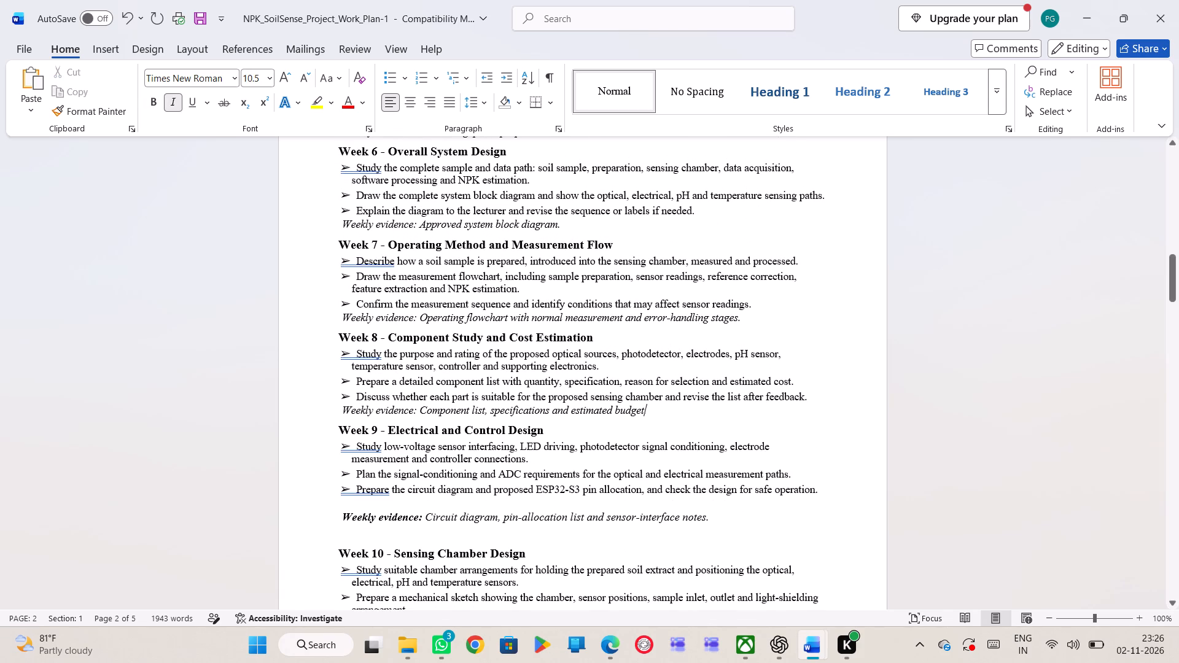
click(651, 410)
key(Return)
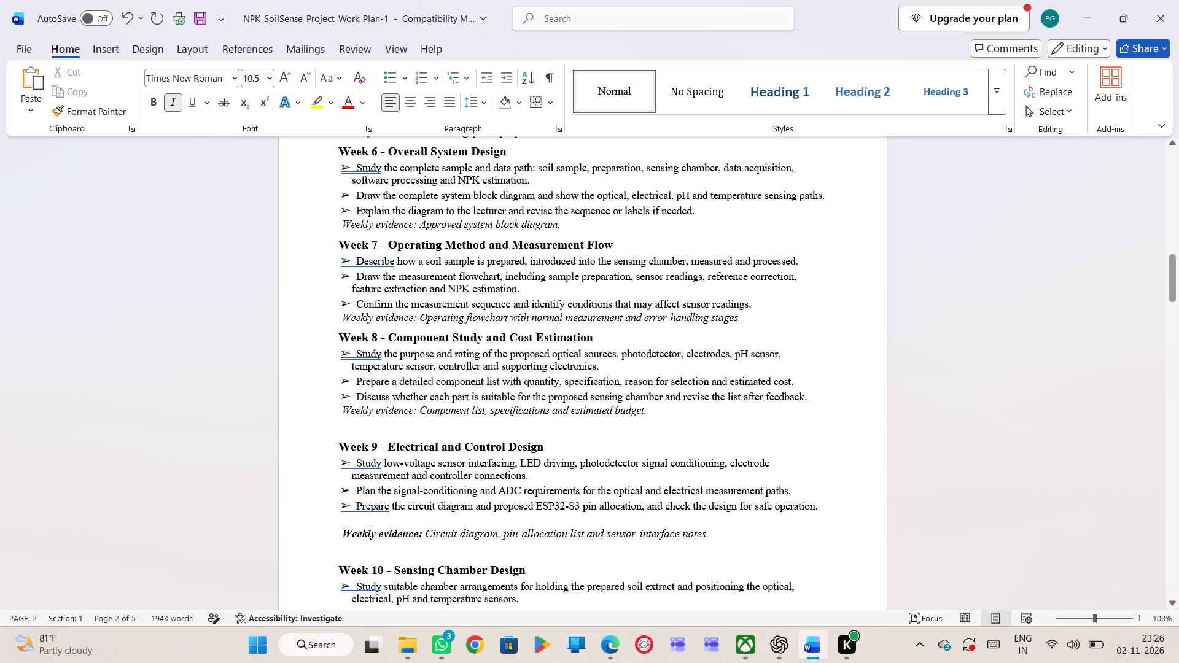
click(811, 403)
key(Return)
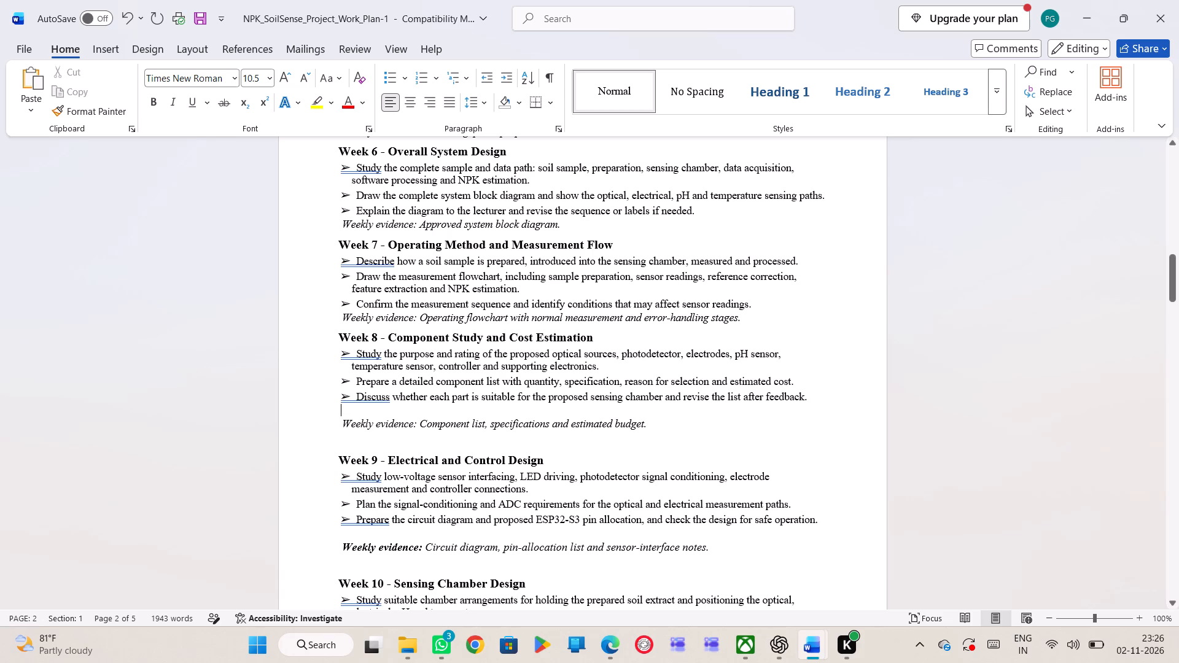
Set the Week 8 weekly evidence line to font size 11 and make its "Weekly evidence:" label bold.
drag(652, 425, 366, 430)
drag(366, 430, 351, 426)
click(457, 375)
text(11)
key(Return)
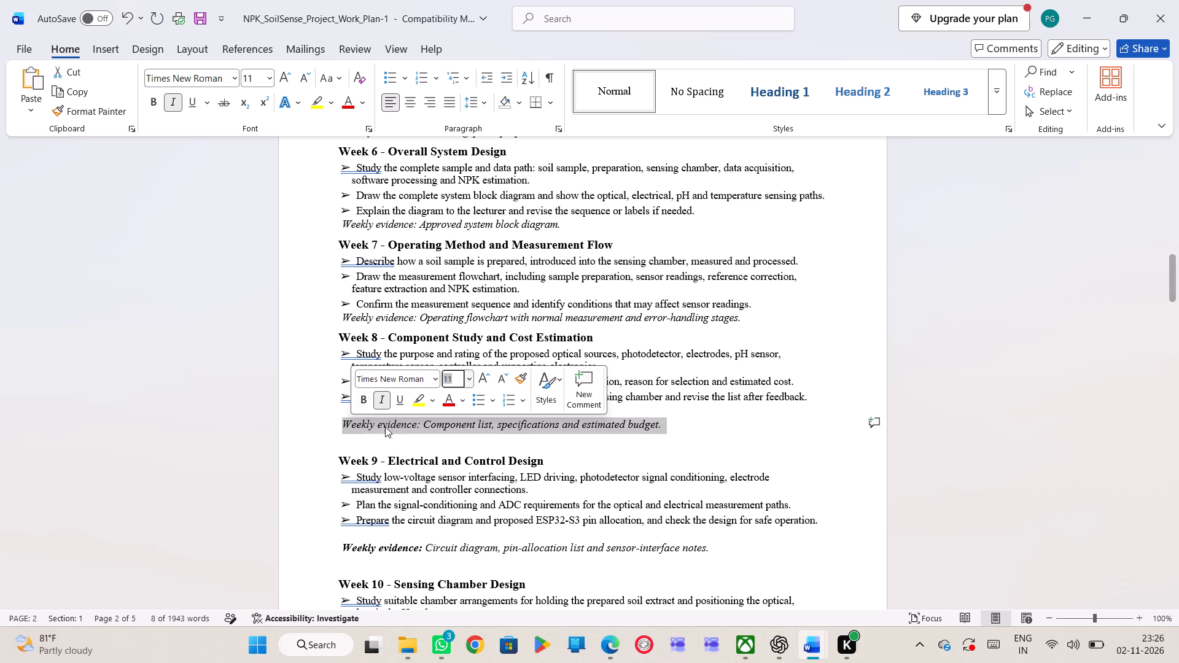
click(391, 425)
click(421, 423)
drag(421, 423, 331, 428)
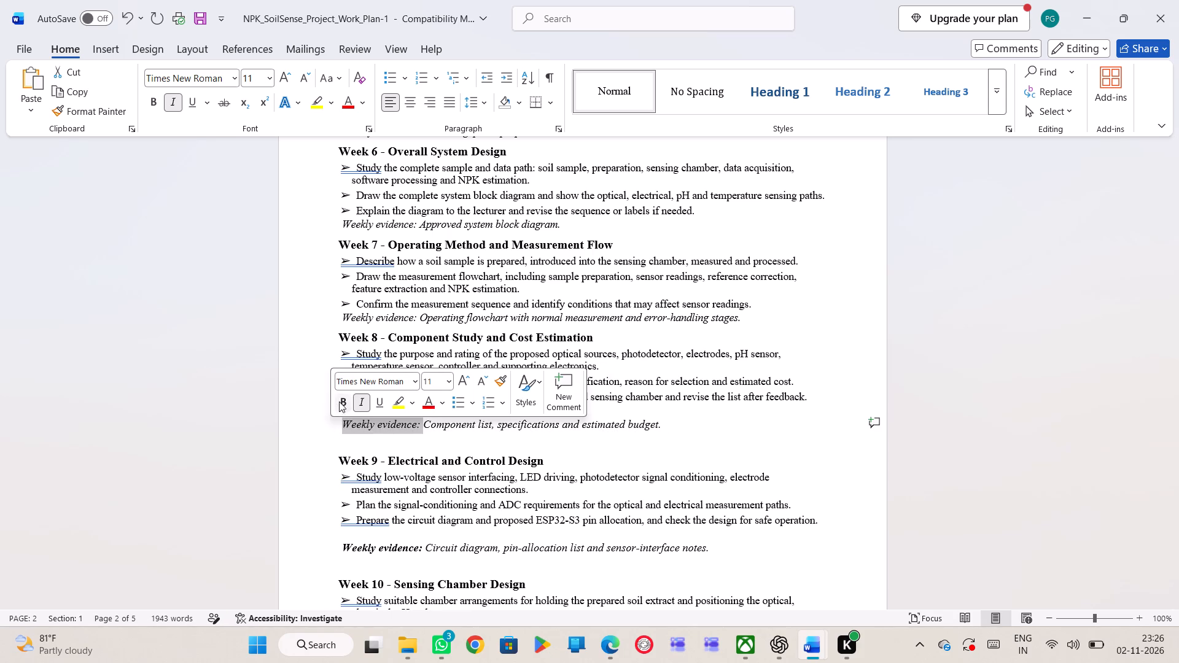
click(341, 401)
Insert blank lines below and above the Week 7 weekly evidence line.
click(691, 323)
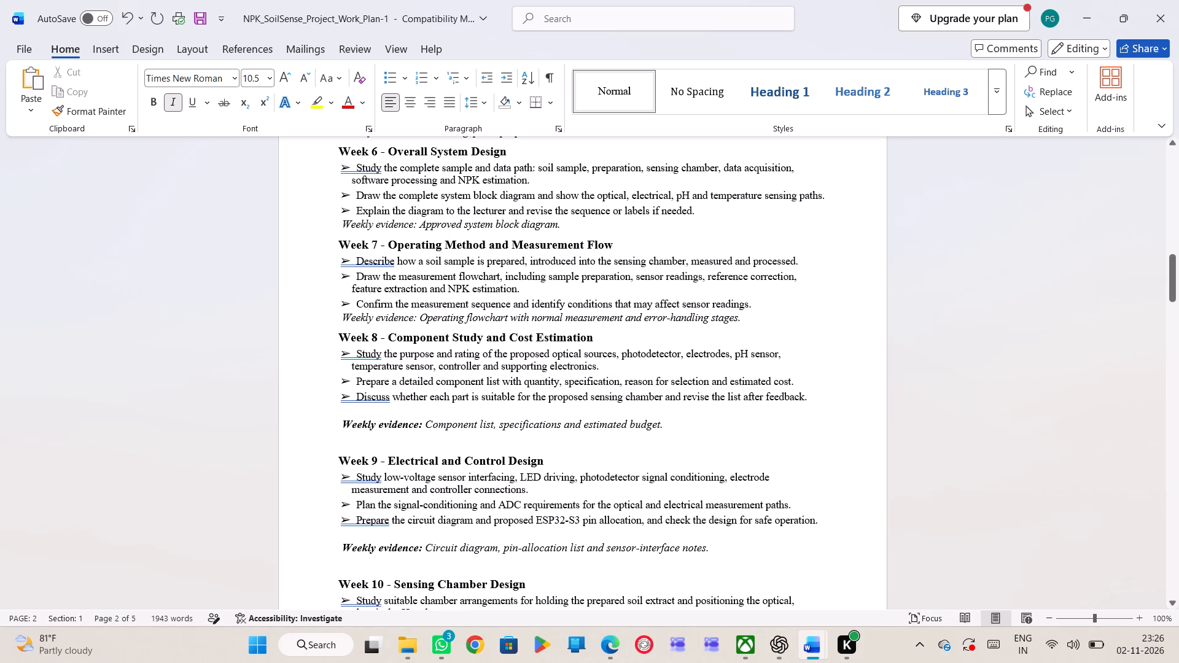
click(745, 322)
key(Return)
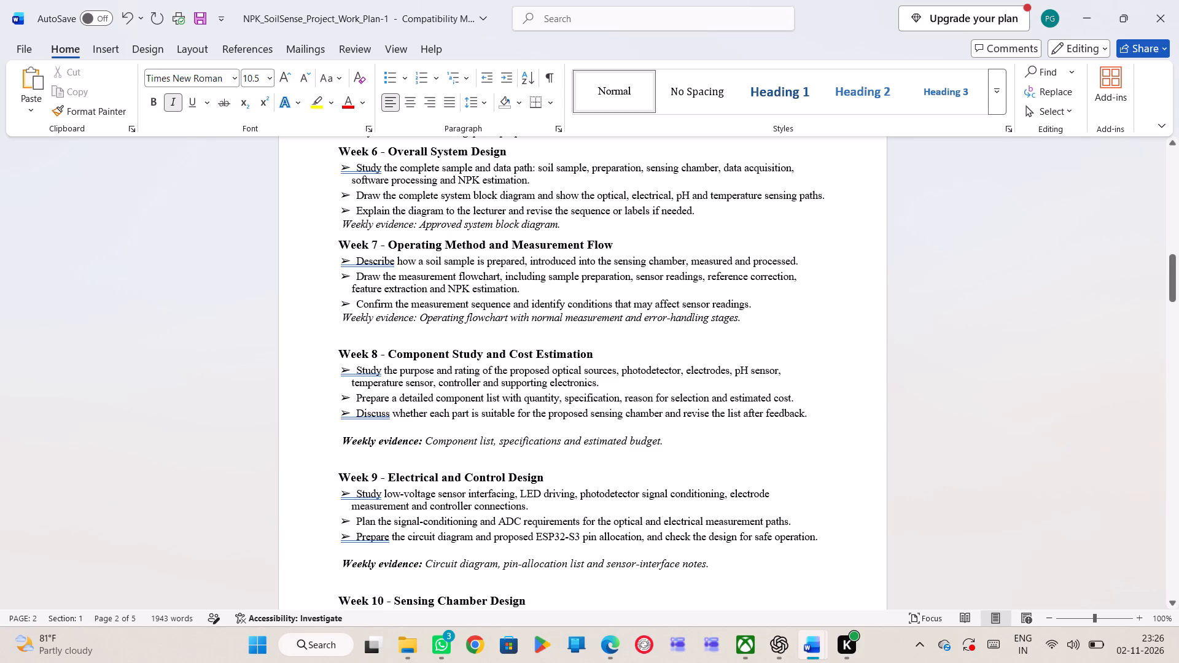
click(755, 301)
key(Return)
Make the "Weekly evidence:" label of the Week 7 evidence line bold and set the whole line to font size 11.
scroll(634, 348, up, 1)
drag(418, 408, 409, 408)
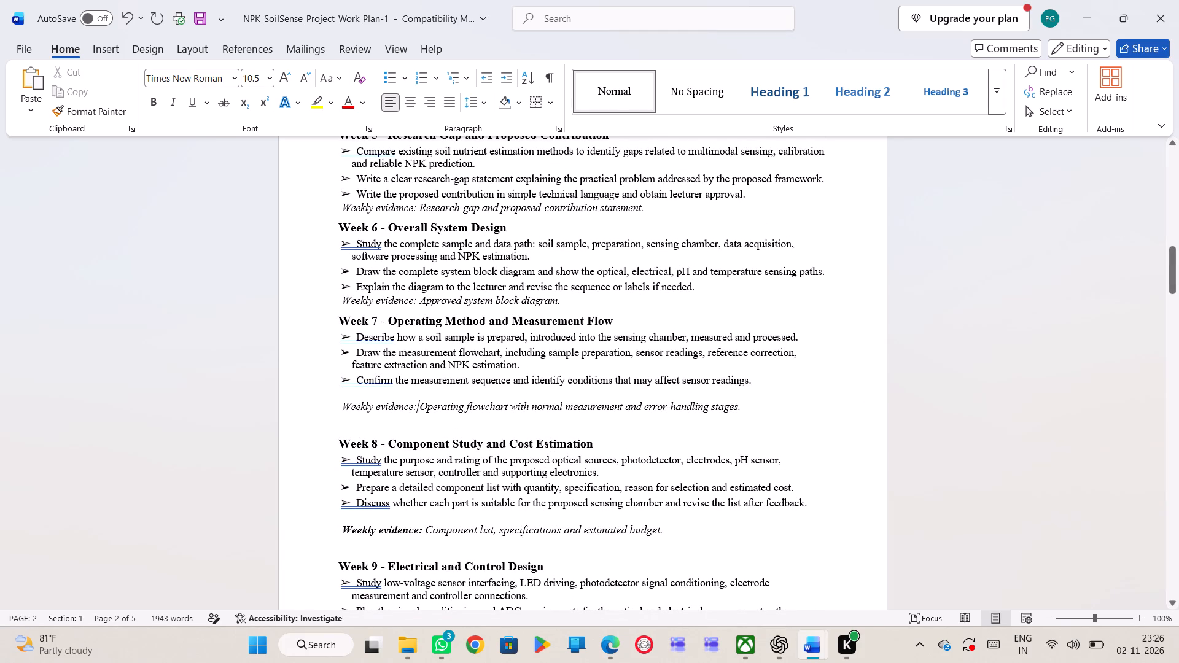
drag(409, 408, 356, 408)
click(368, 382)
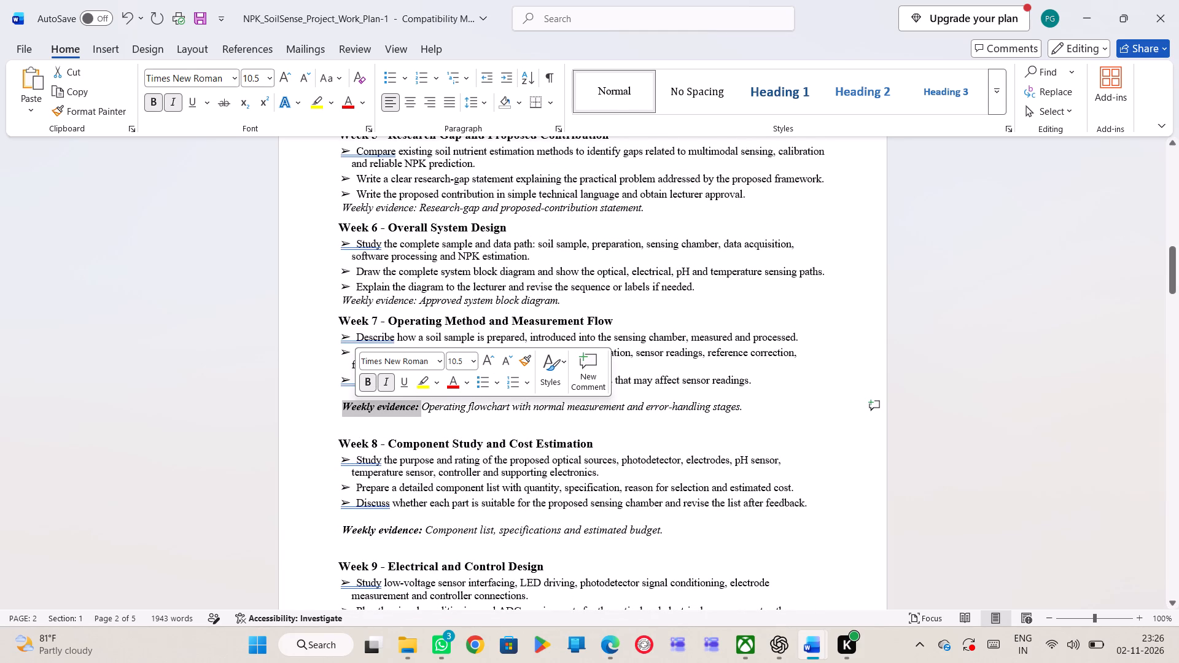
click(687, 408)
triple_click(687, 408)
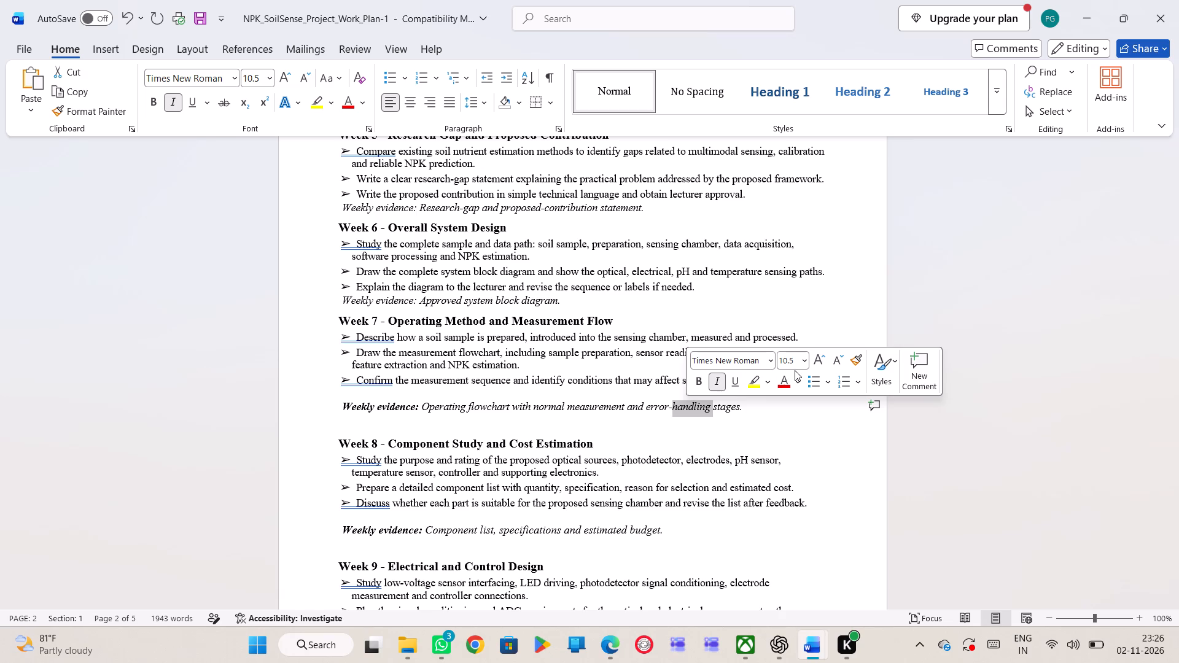
triple_click(760, 411)
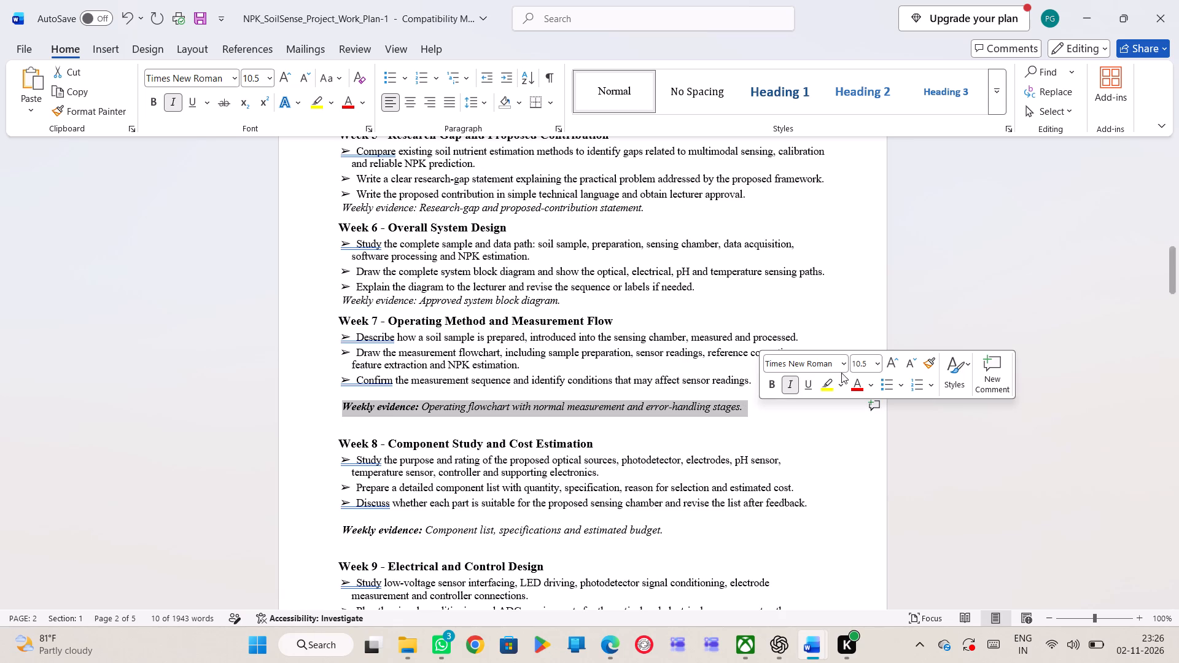
click(865, 362)
text(11)
key(Return)
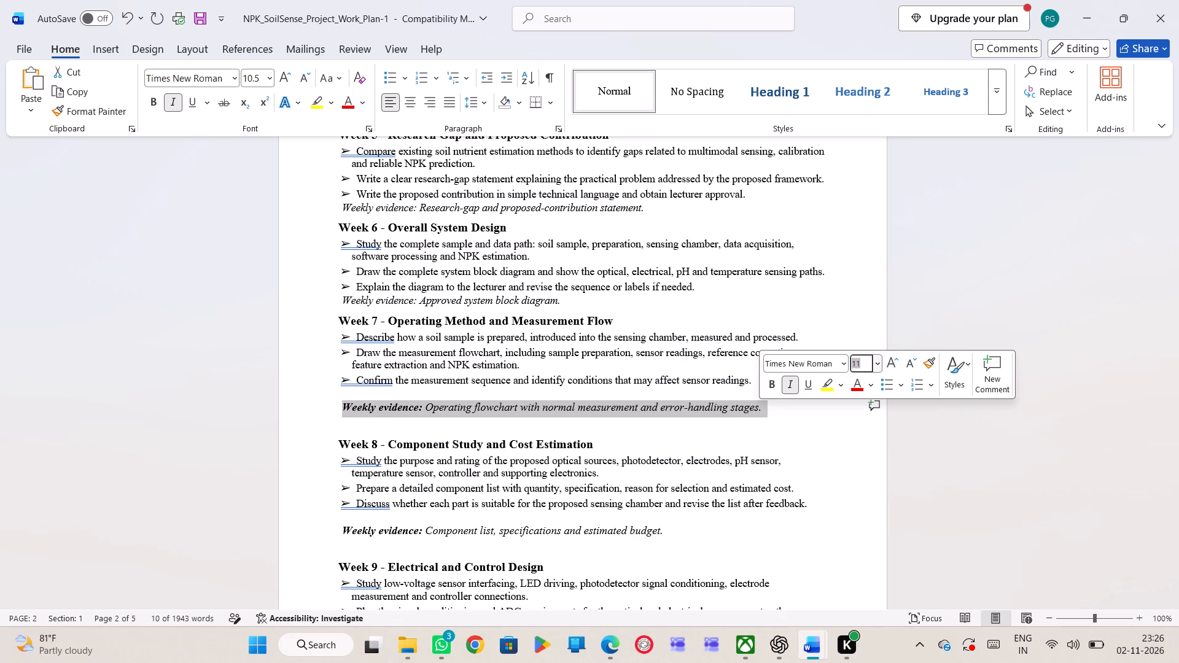
Insert a blank line below and a blank line above the Week 6 weekly evidence line.
click(721, 298)
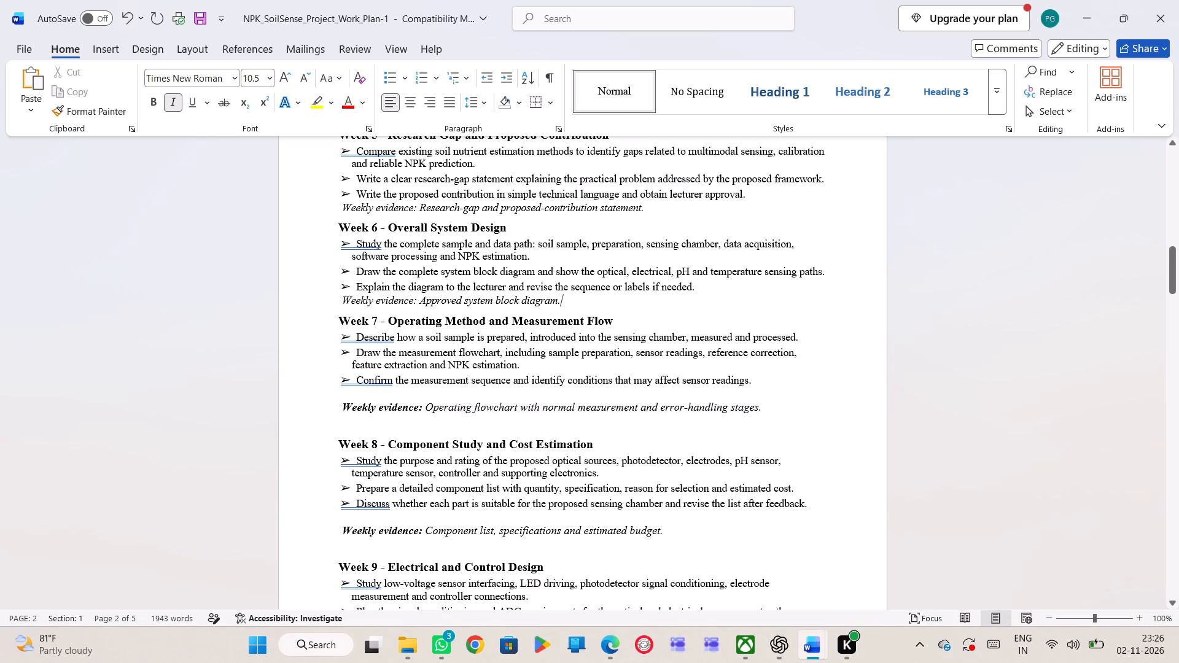
scroll(674, 332, up, 1)
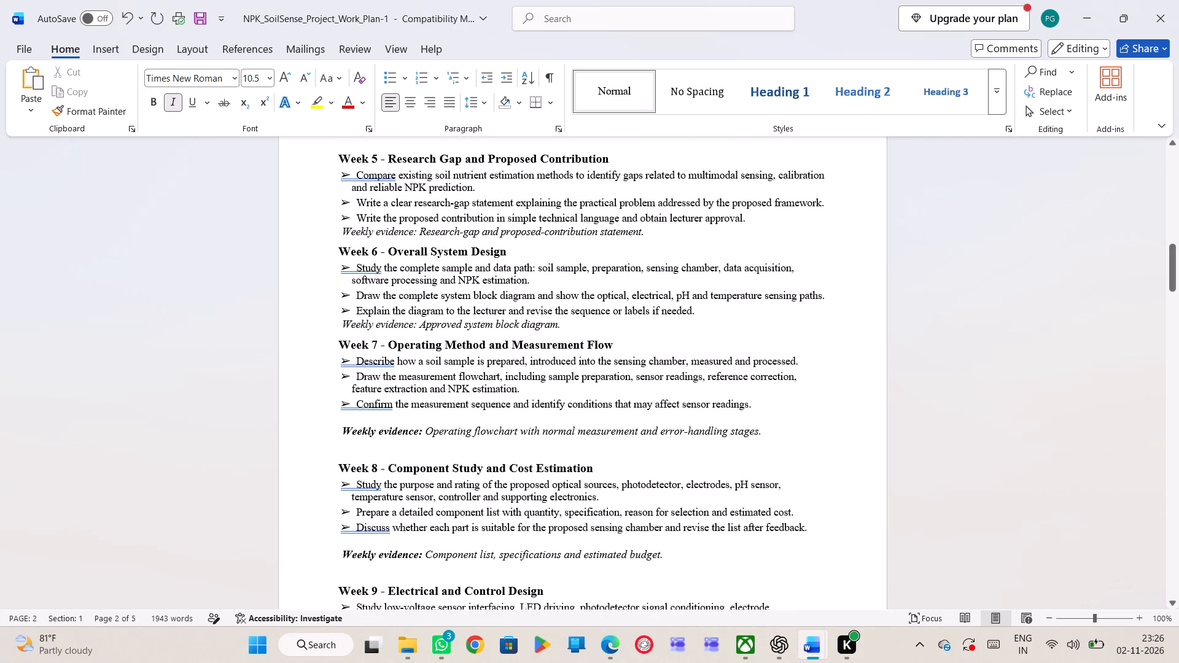
click(565, 324)
key(Return)
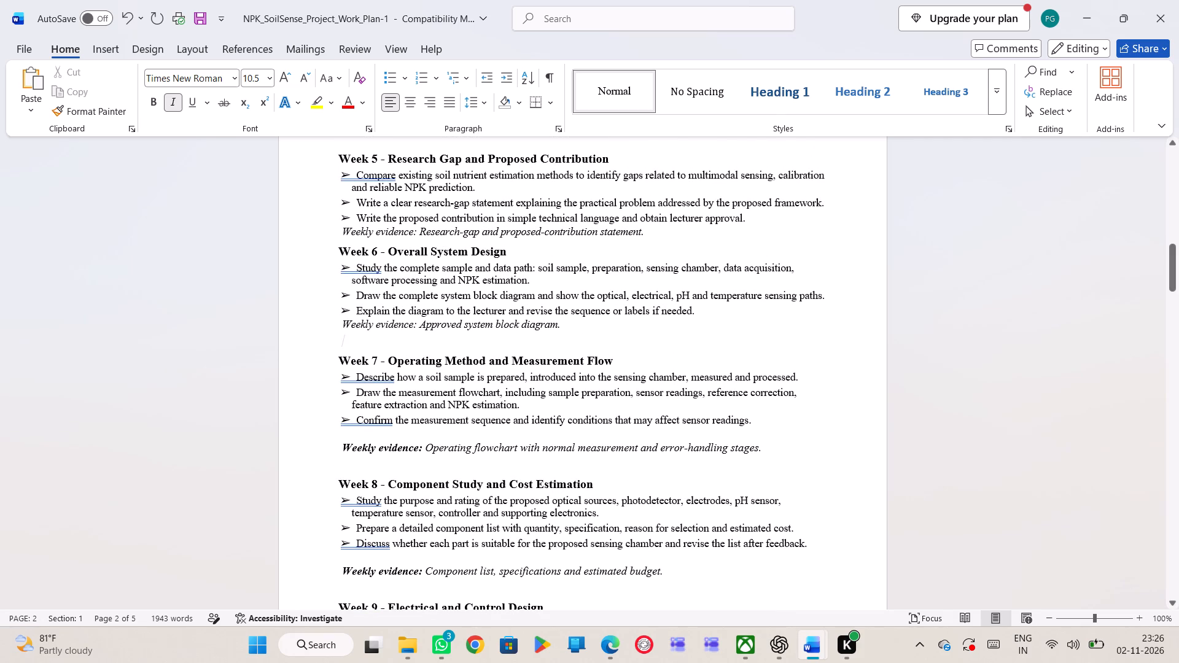
click(706, 314)
key(Return)
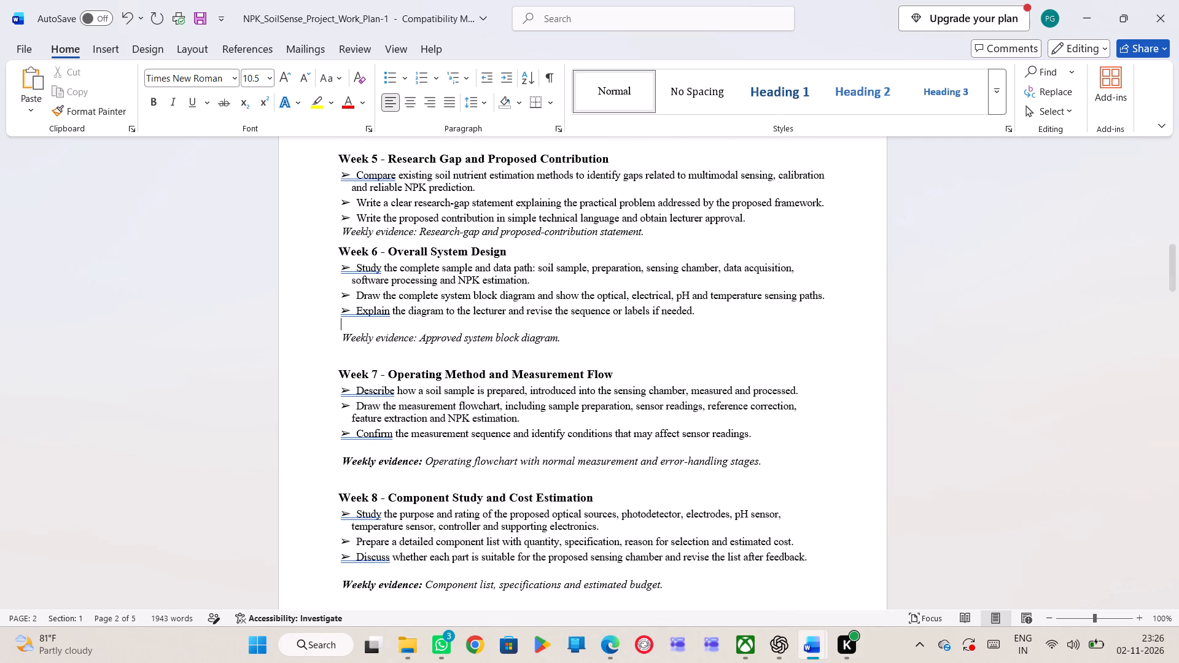
Insert a blank line below and a blank line above the Week 5 weekly evidence line.
scroll(706, 314, up, 1)
click(645, 339)
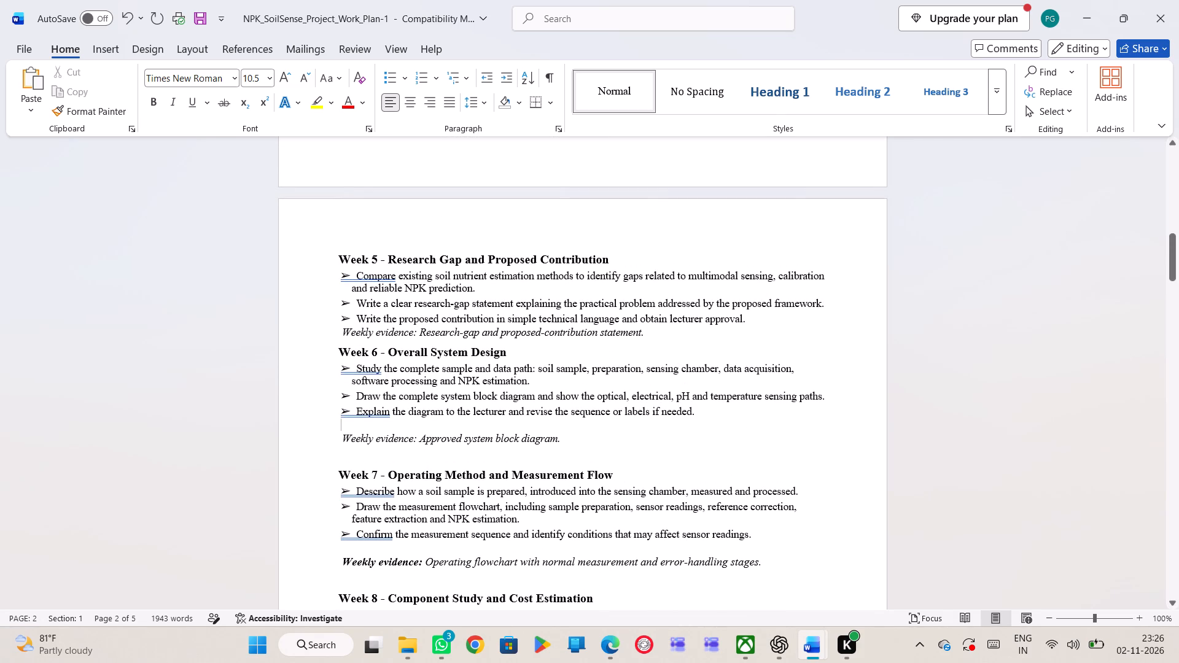
key(Return)
click(746, 317)
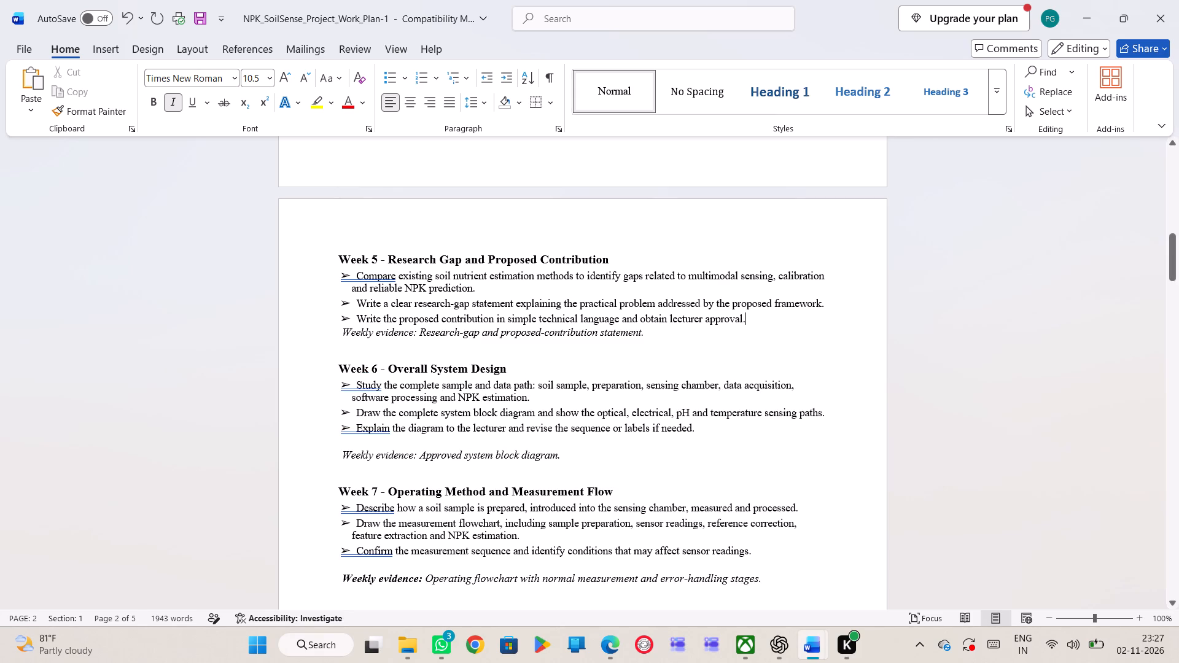
key(Return)
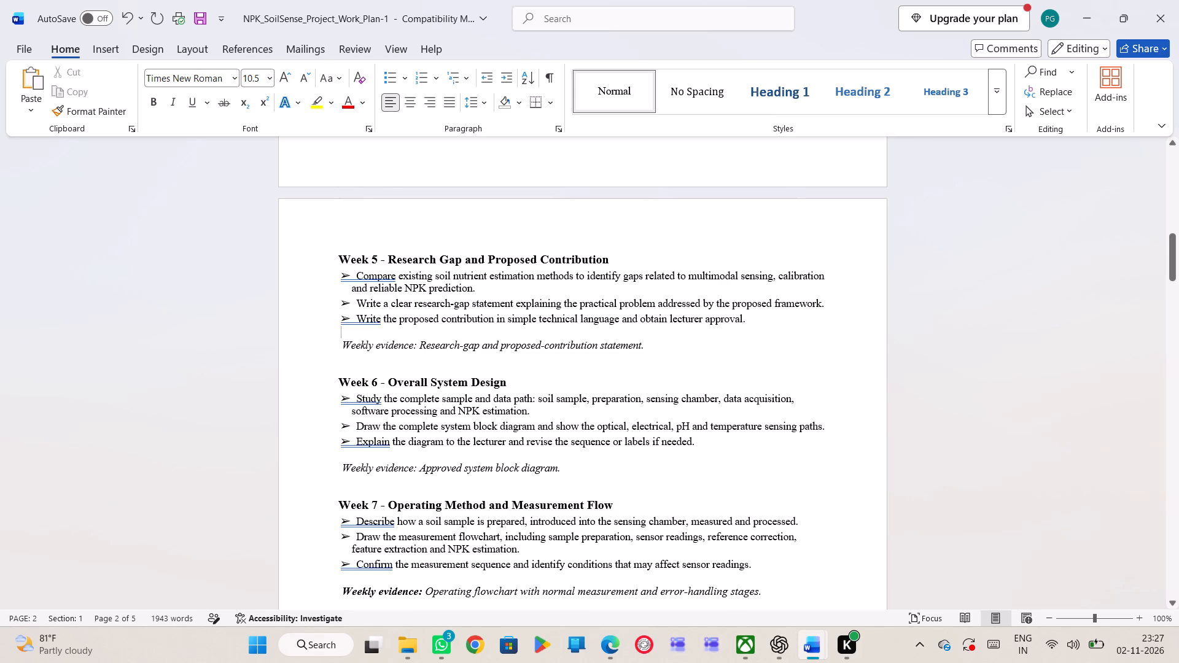
Set the Week 6 and Week 5 weekly evidence lines to font size 11.
triple_click(571, 468)
click(674, 421)
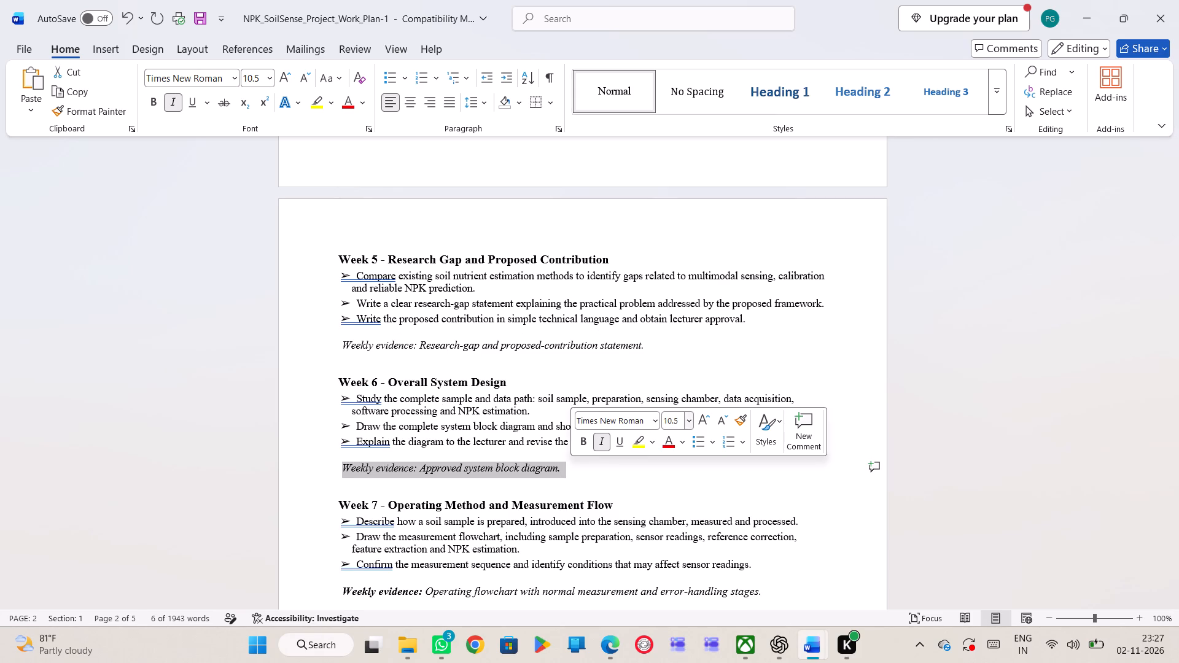
text(11)
key(Return)
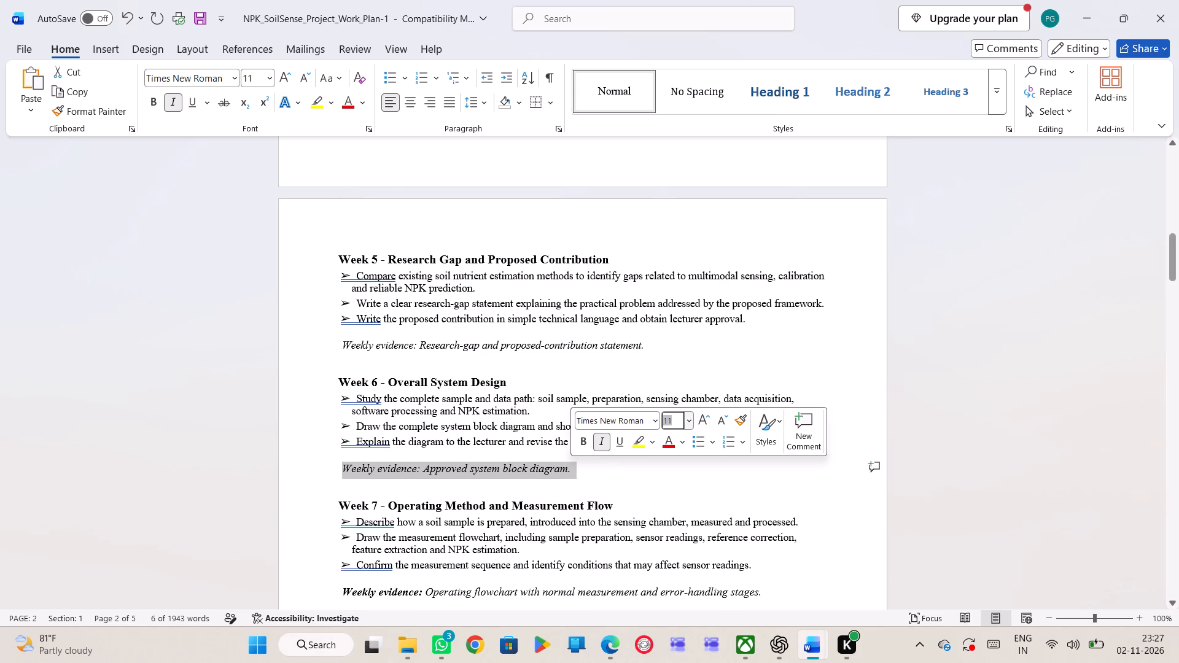
click(648, 343)
triple_click(648, 343)
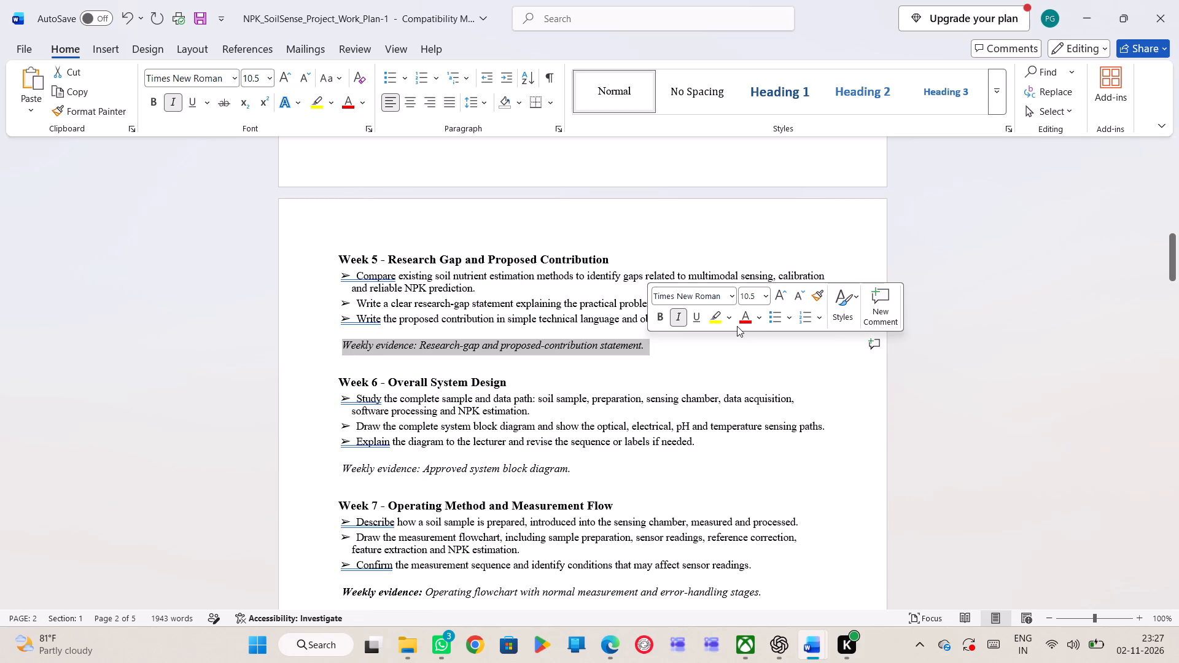
click(750, 295)
text(11)
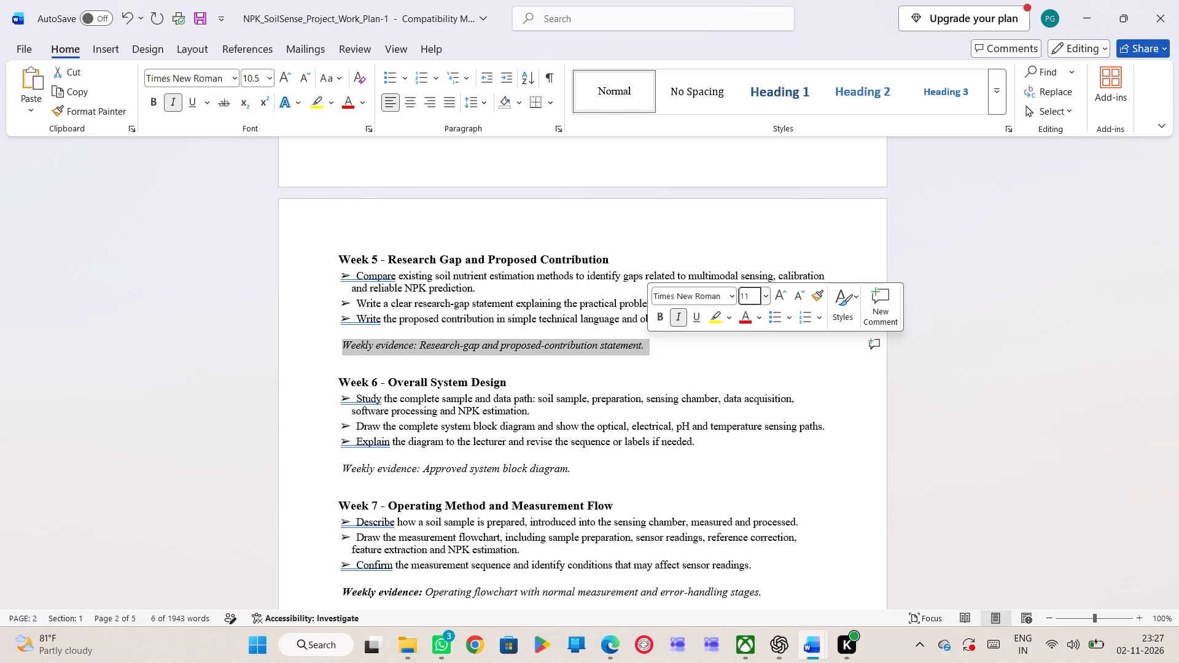
key(Return)
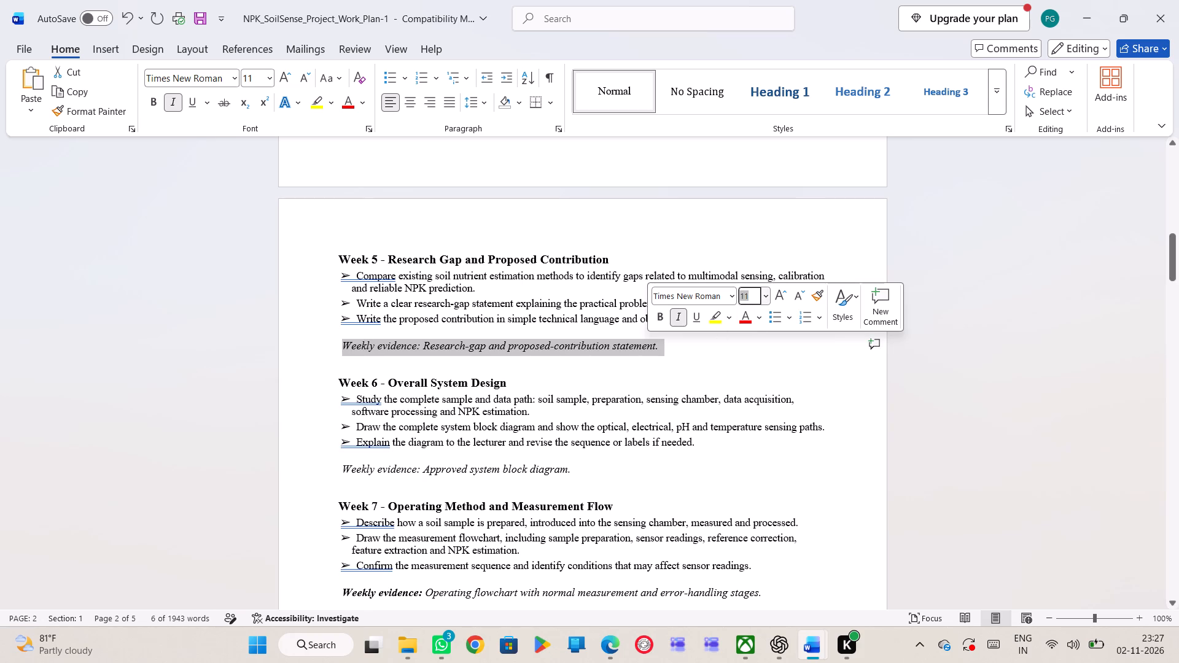
Make the "Weekly evidence" labels of the Week 6 and Week 5 evidence lines bold, including the colon in Week 5.
drag(420, 471, 340, 473)
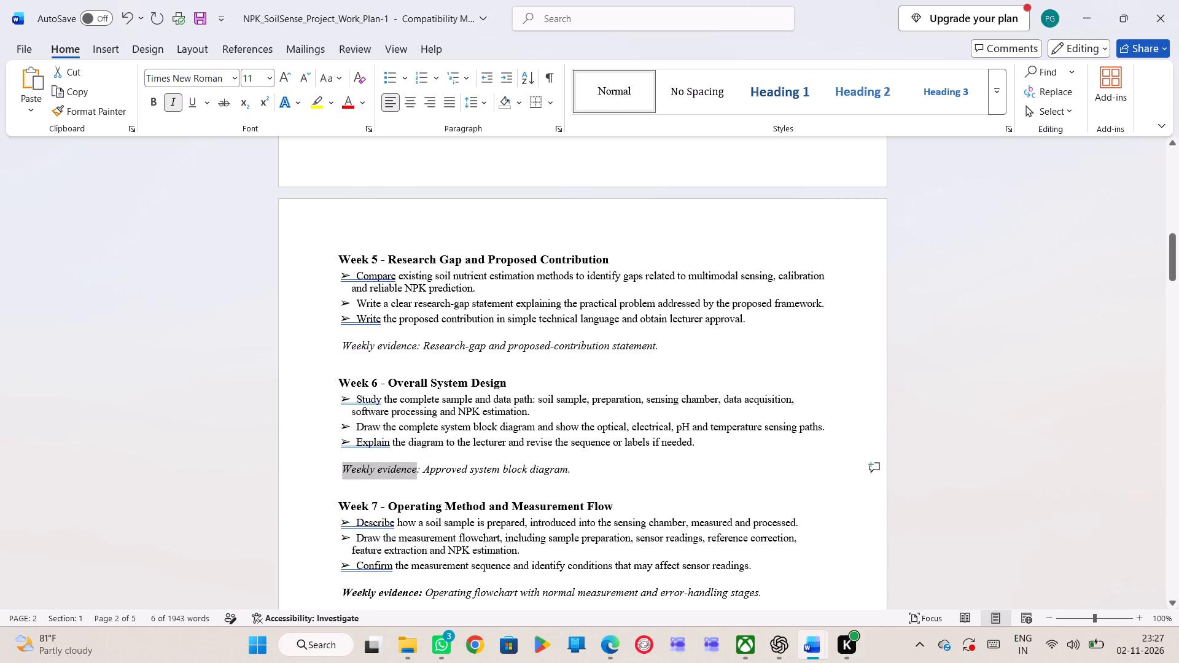
drag(340, 473, 339, 472)
click(351, 451)
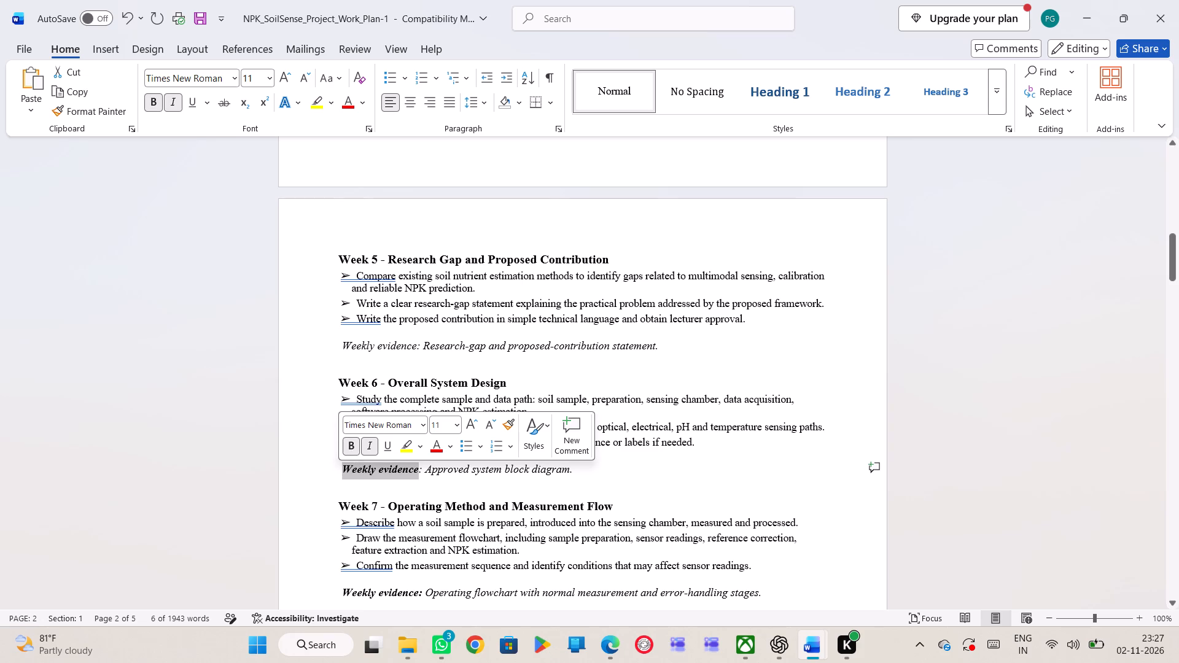
drag(422, 346, 347, 342)
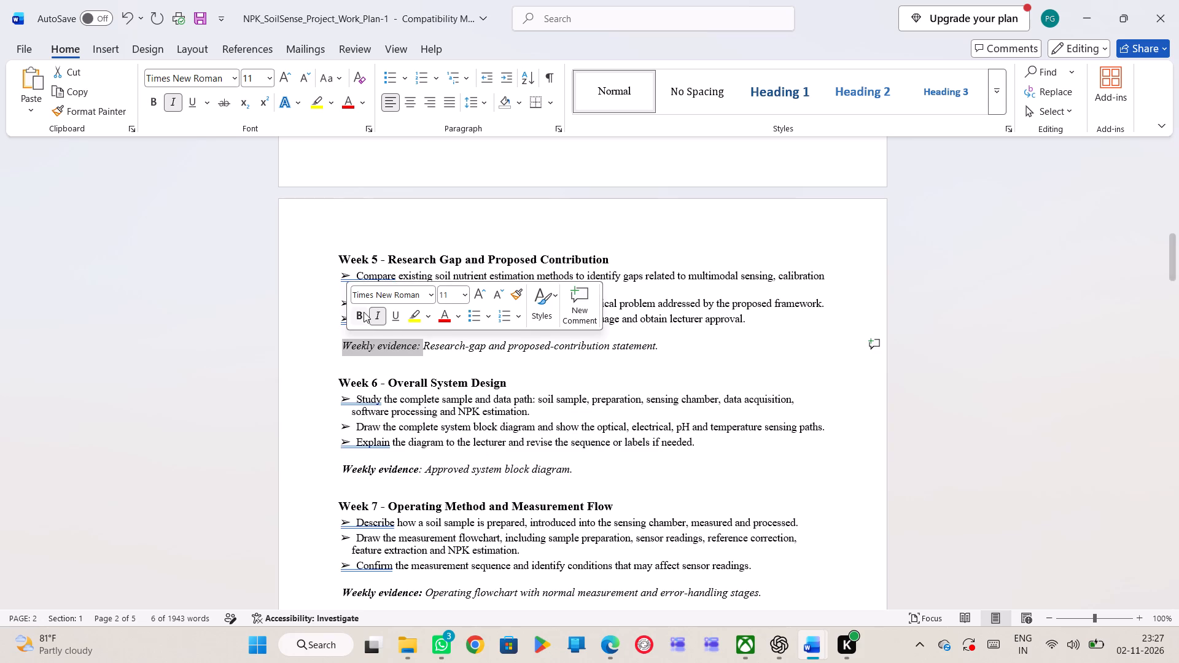
click(361, 314)
click(722, 344)
Insert a blank line above the Week 4 weekly evidence line, after the last Literature Review bullet.
scroll(722, 344, up, 1)
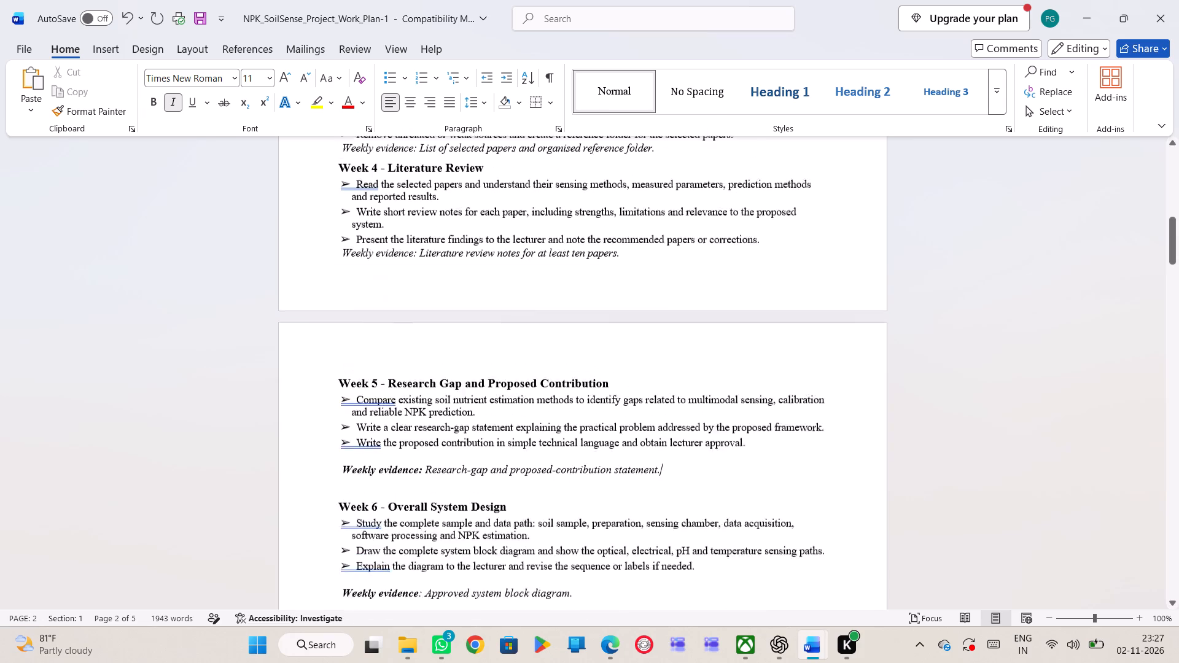
scroll(722, 344, up, 2)
click(763, 338)
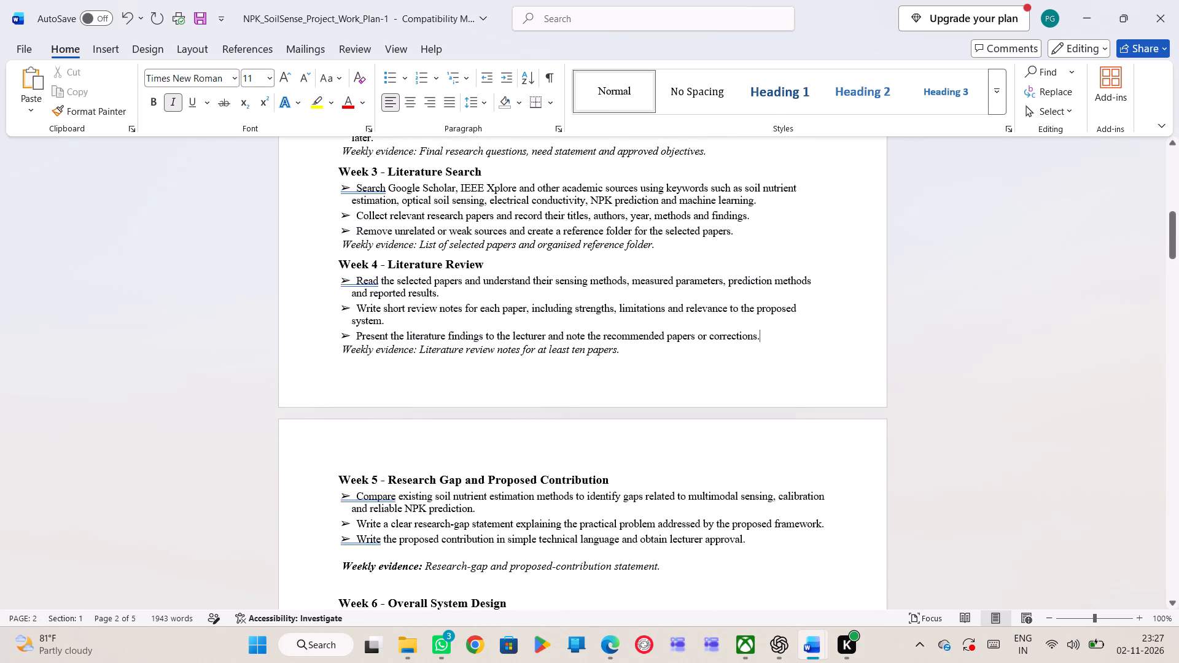
key(Return)
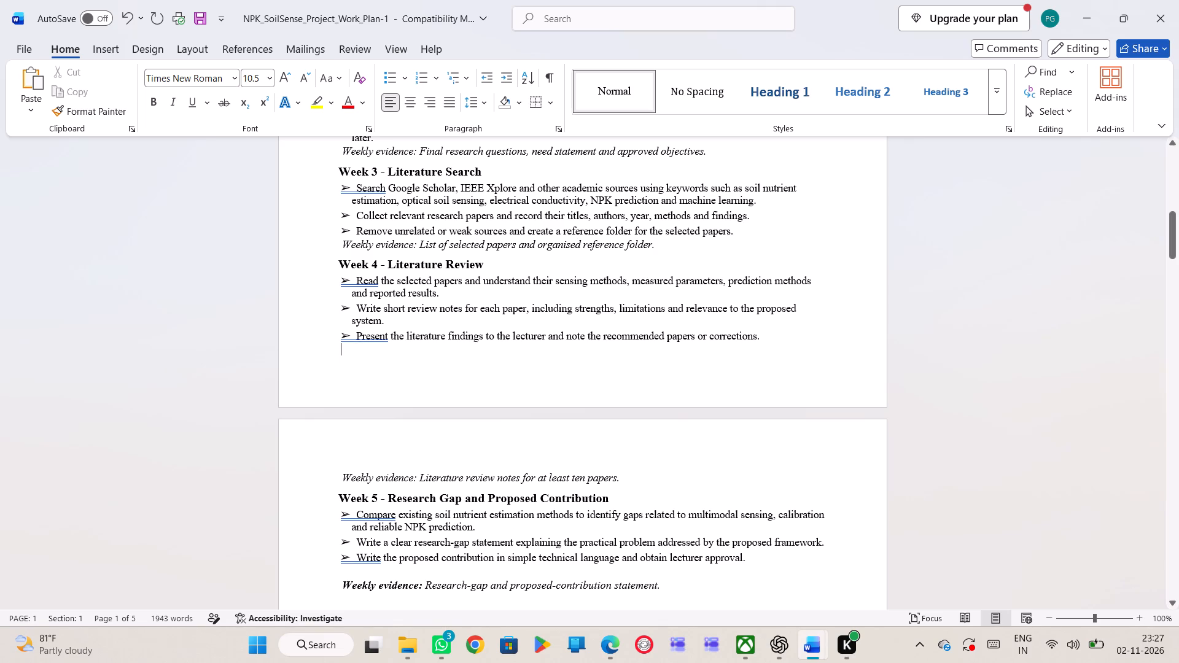
Set the Week 4 weekly evidence line to font size 11 and make its "Weekly evidence" label bold.
triple_click(627, 477)
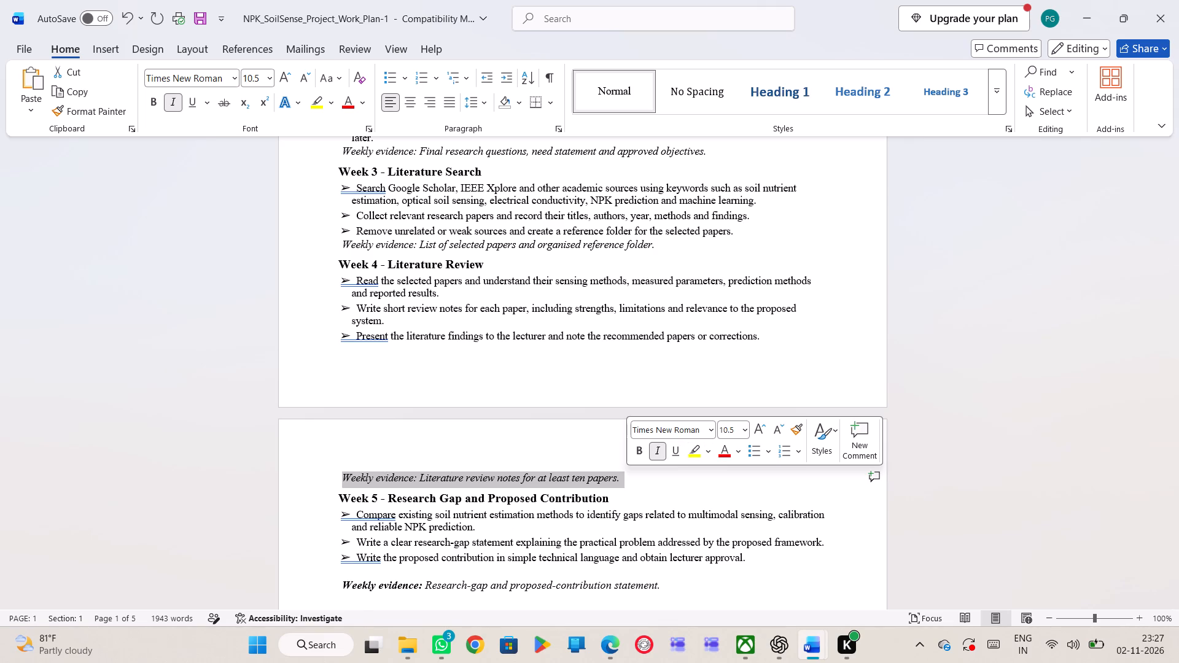
click(733, 431)
text(11)
key(Return)
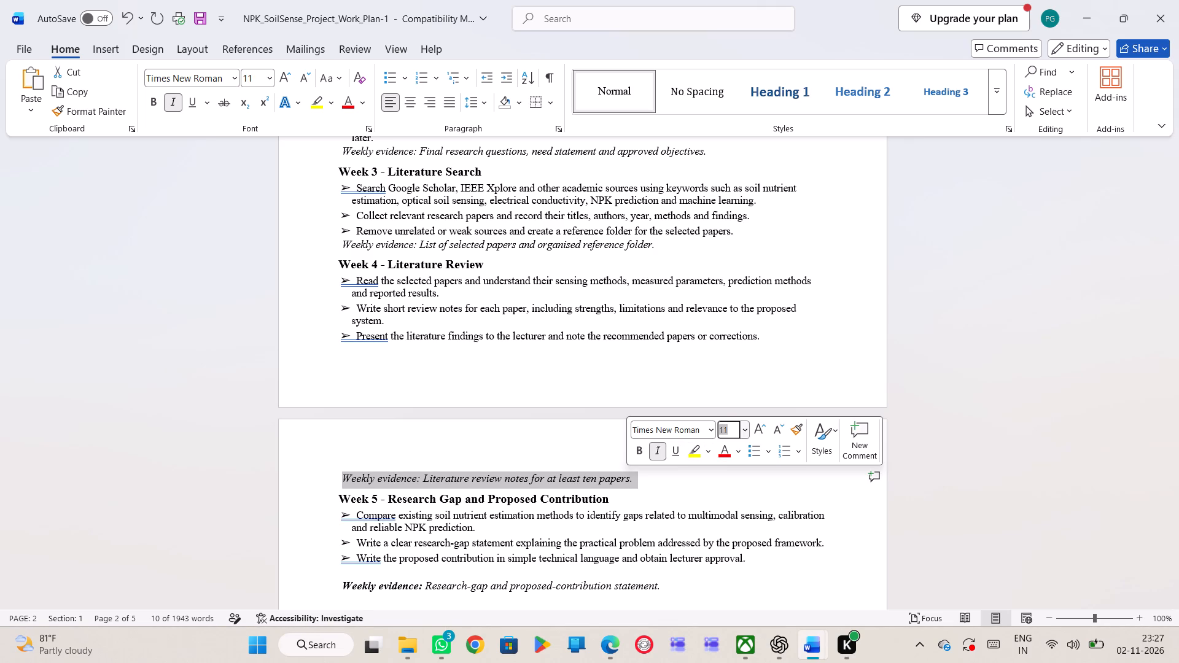
click(420, 478)
drag(420, 478, 403, 476)
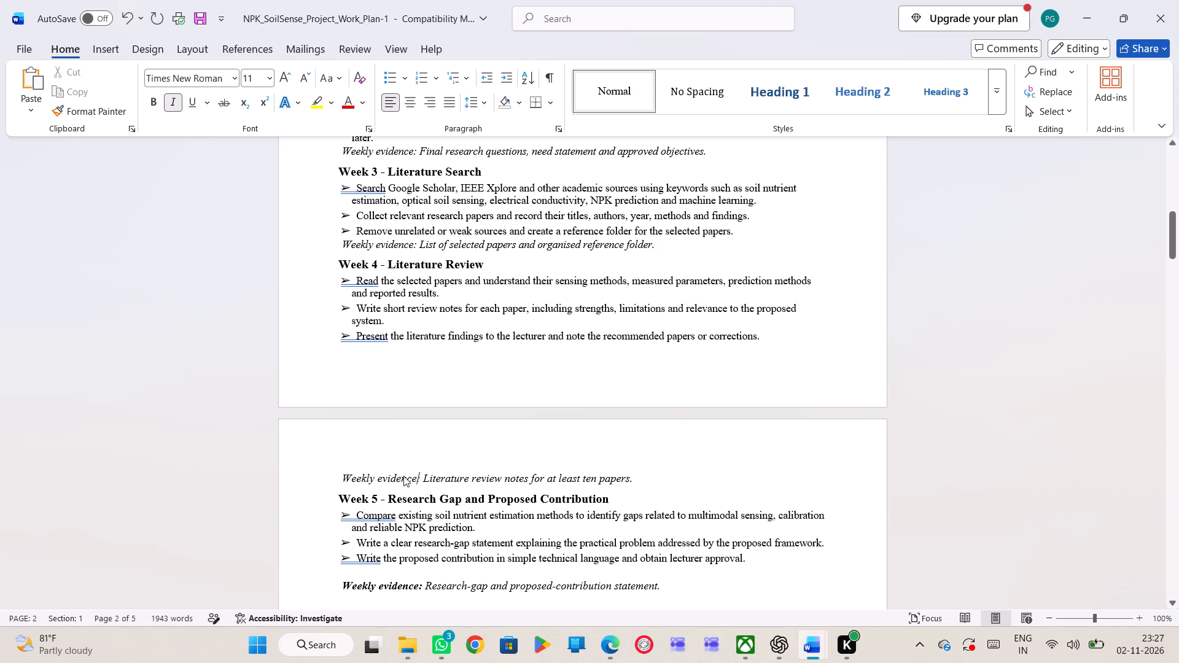
drag(403, 476, 351, 474)
click(360, 452)
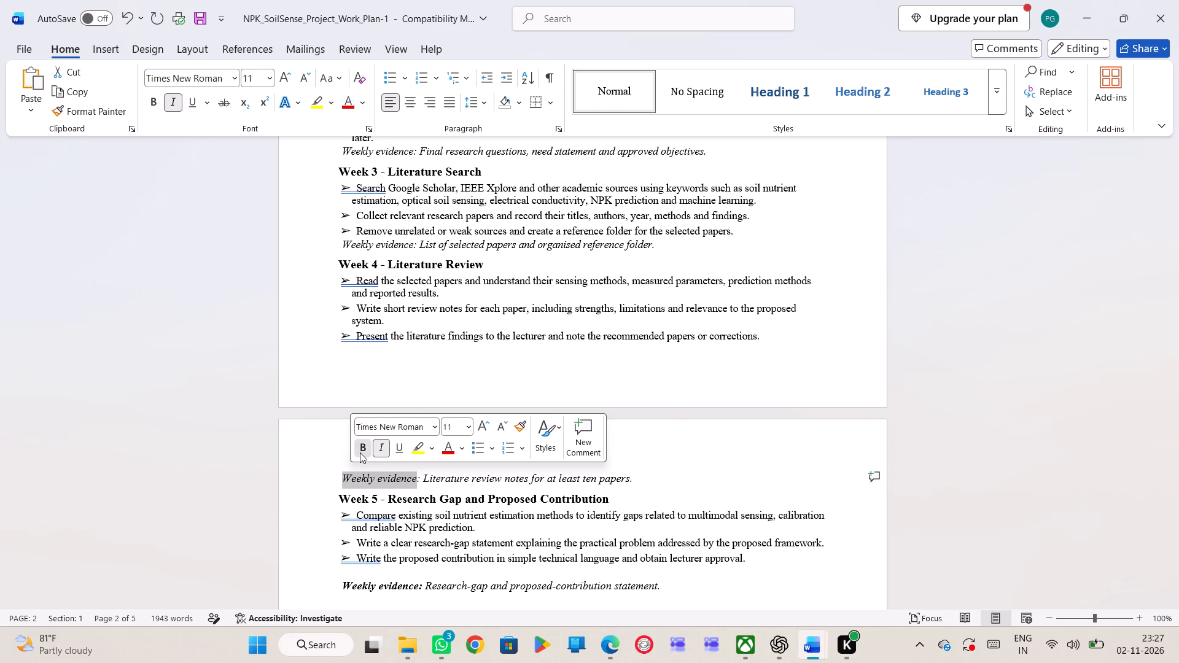
click(461, 383)
Insert a blank line below and a blank line above the Week 3 weekly evidence line.
scroll(461, 383, up, 1)
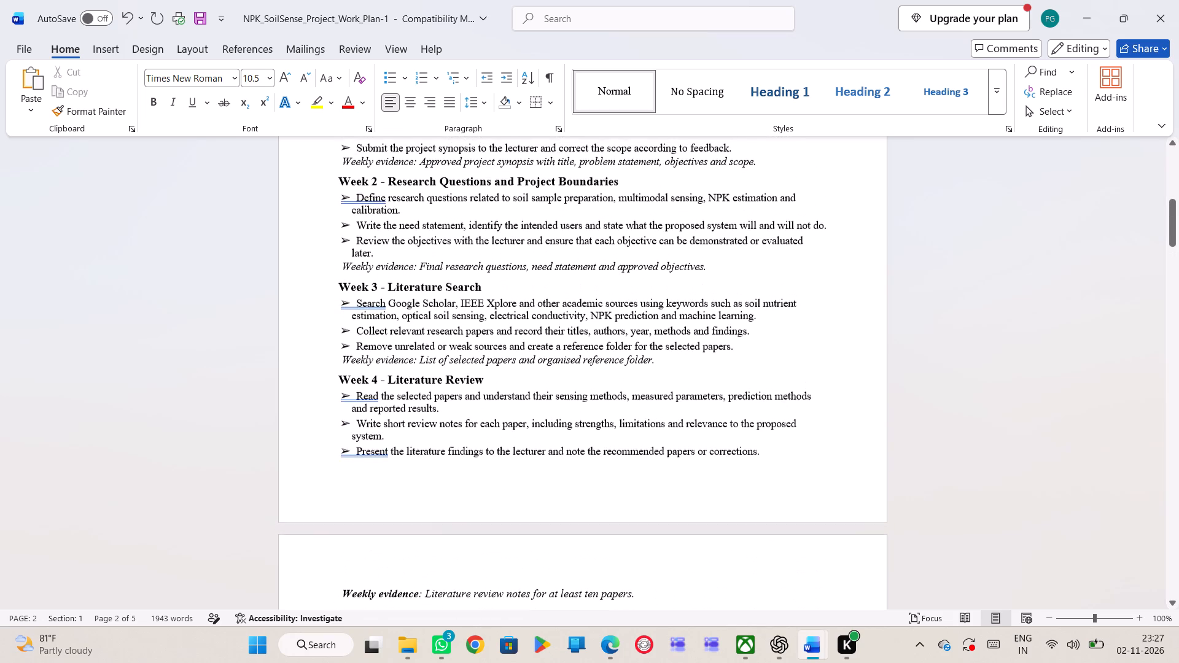
click(663, 363)
key(Return)
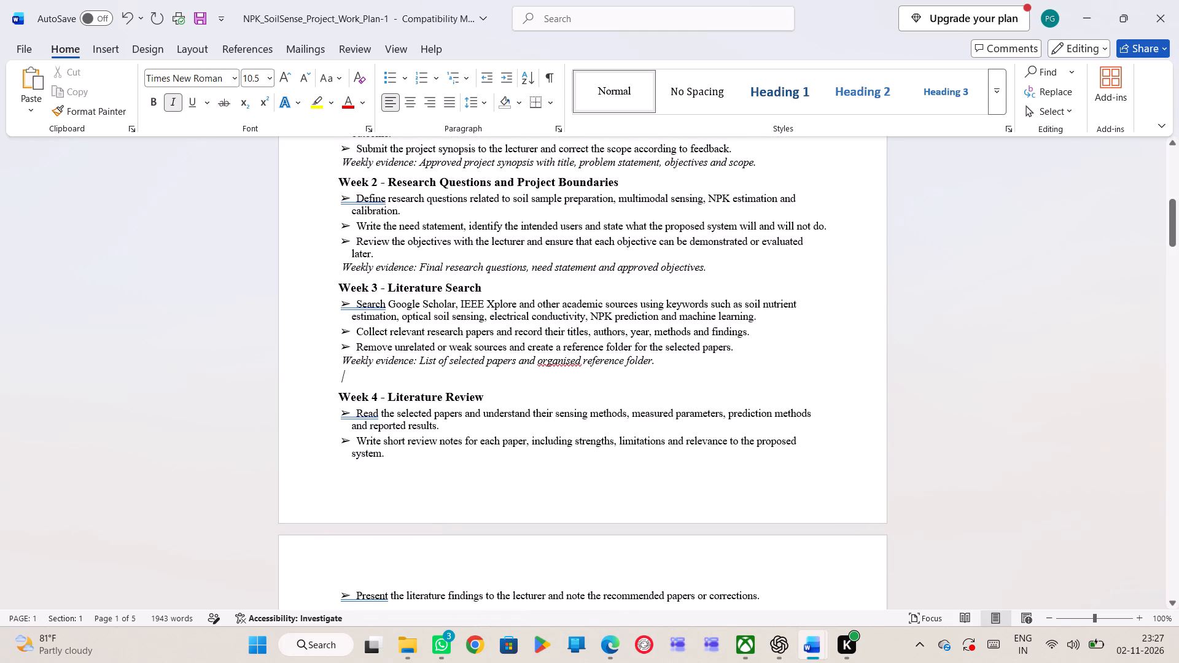
click(745, 343)
key(Return)
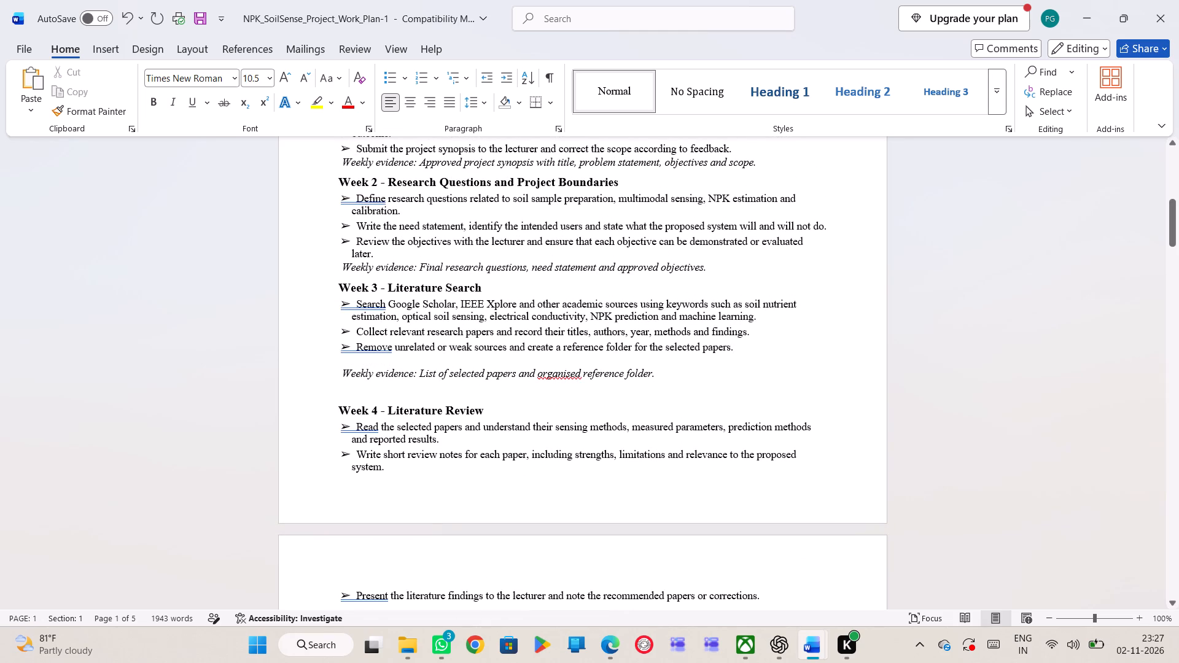
Insert a blank line below and a blank line above the Week 2 weekly evidence line.
click(715, 270)
key(Return)
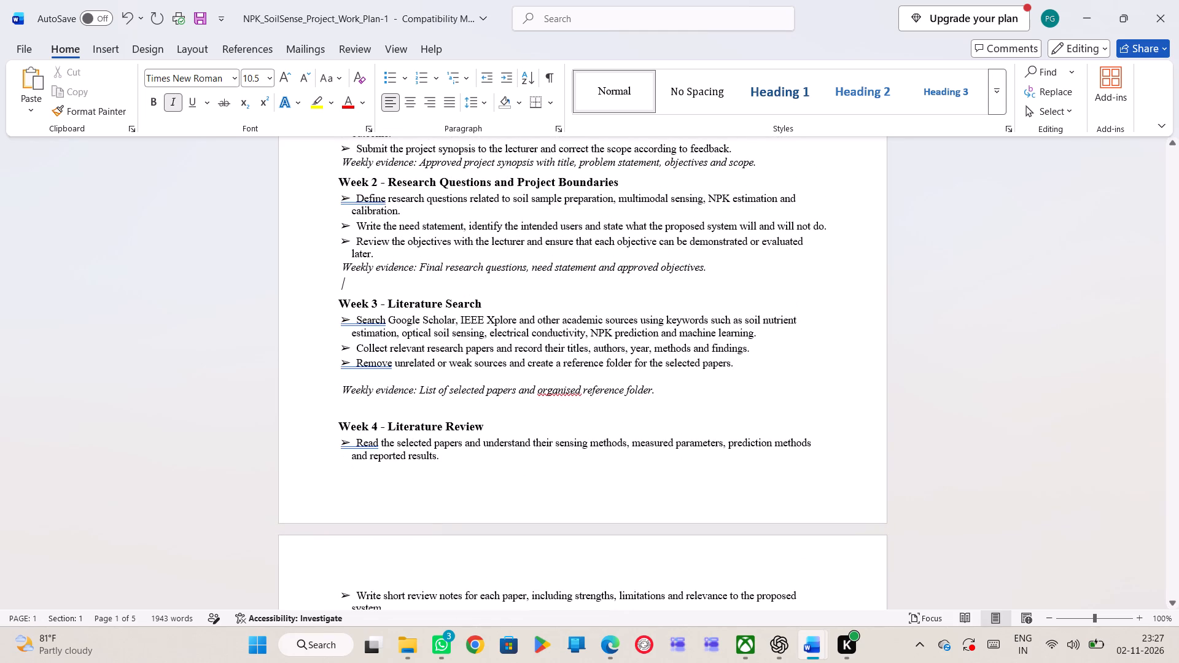
click(386, 252)
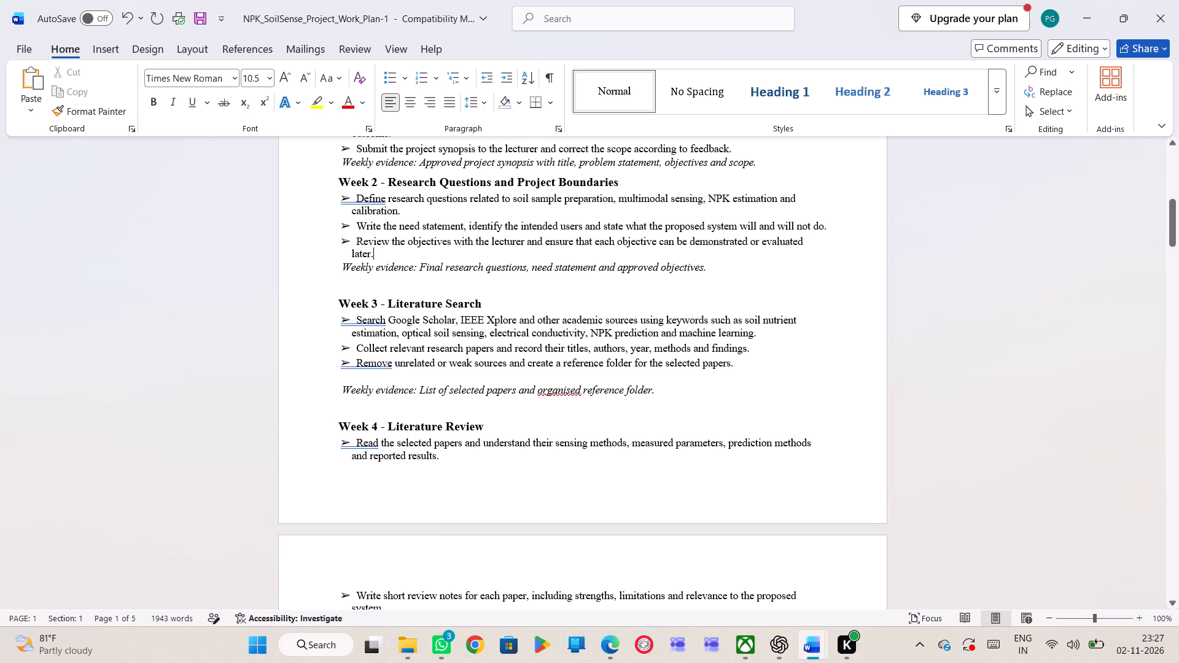
key(Return)
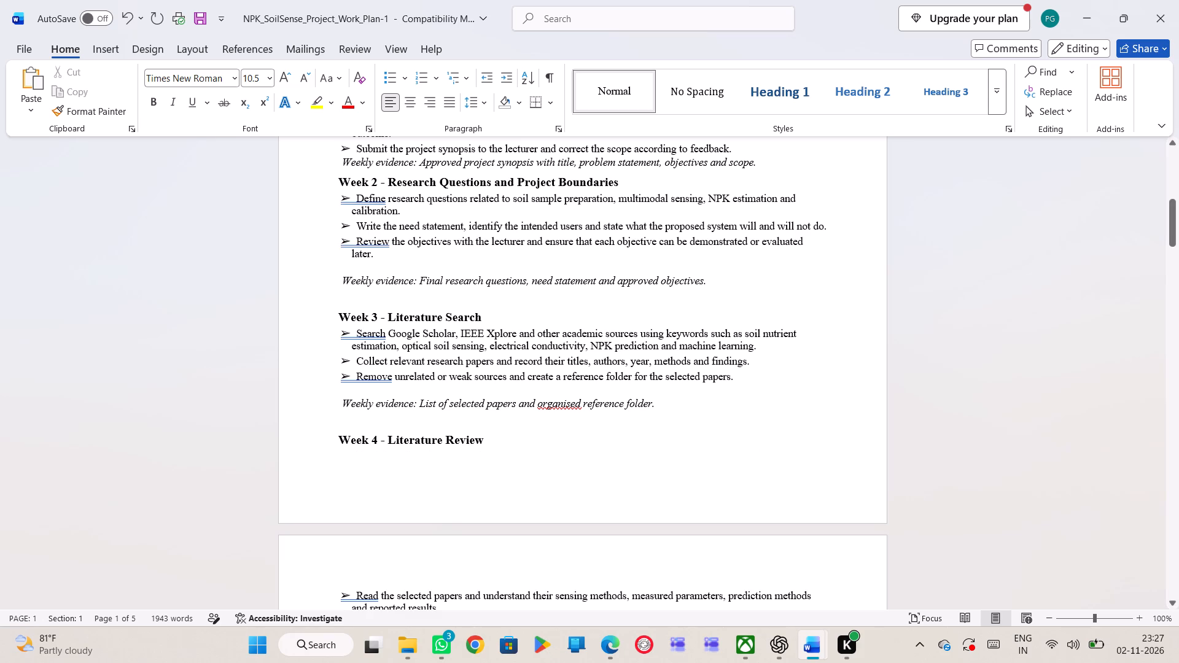
Set the Week 2 and Week 3 weekly evidence lines to font size 11.
triple_click(719, 282)
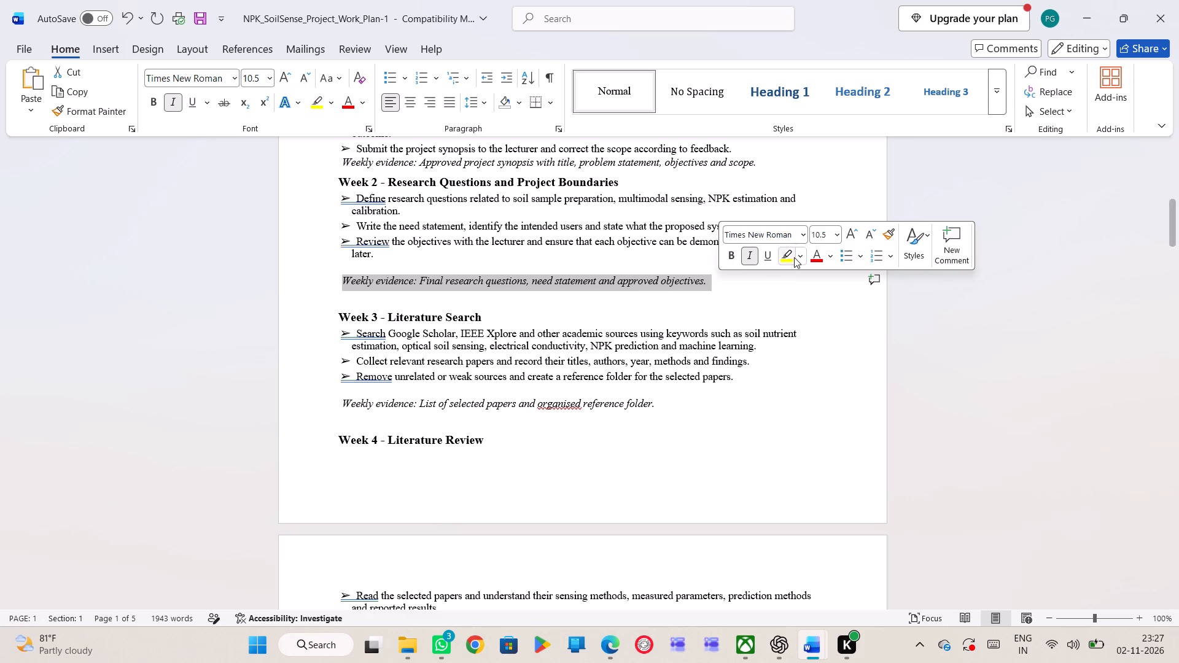
click(822, 232)
text(11)
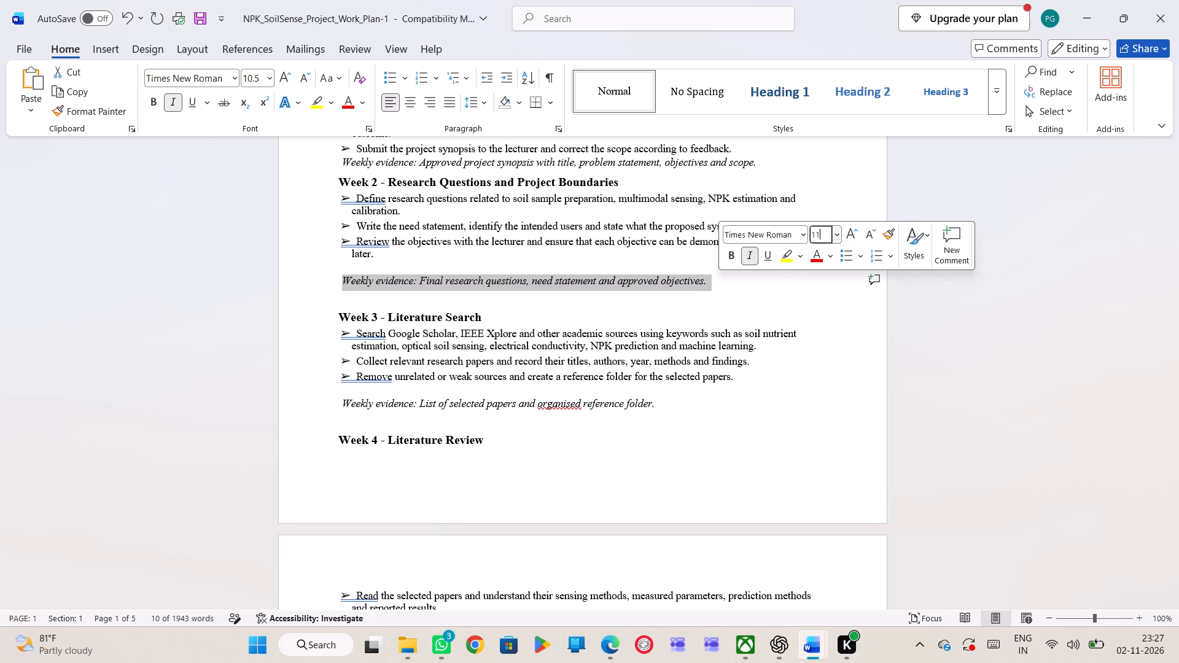
key(Return)
double_click(659, 403)
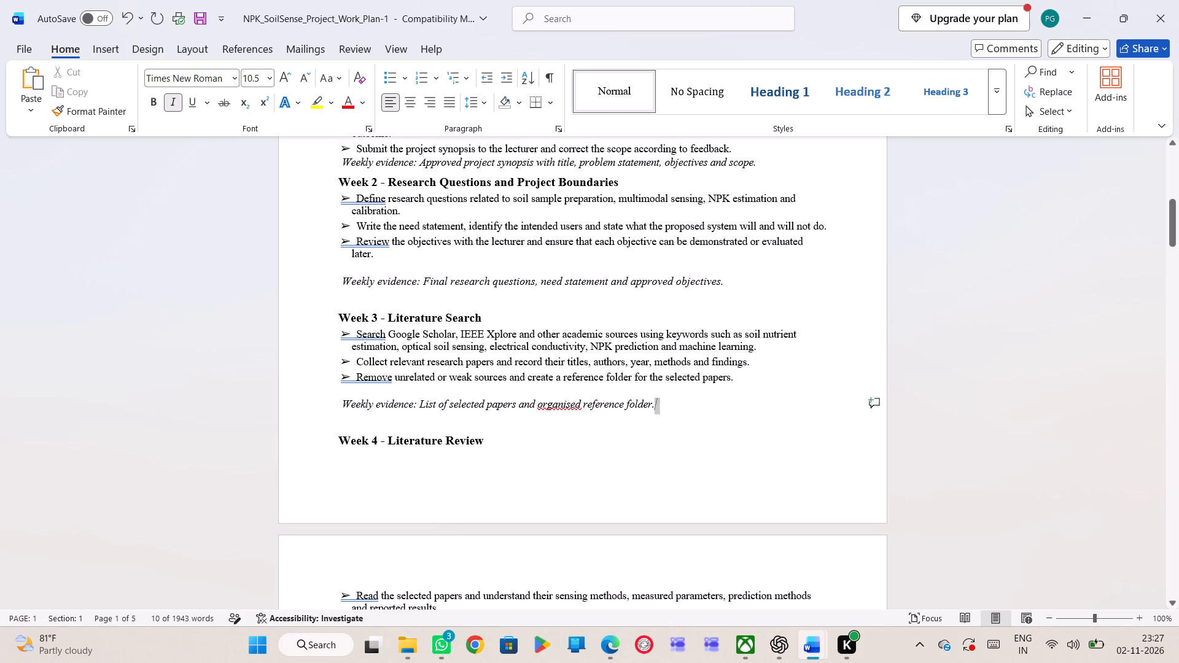
double_click(659, 403)
triple_click(659, 403)
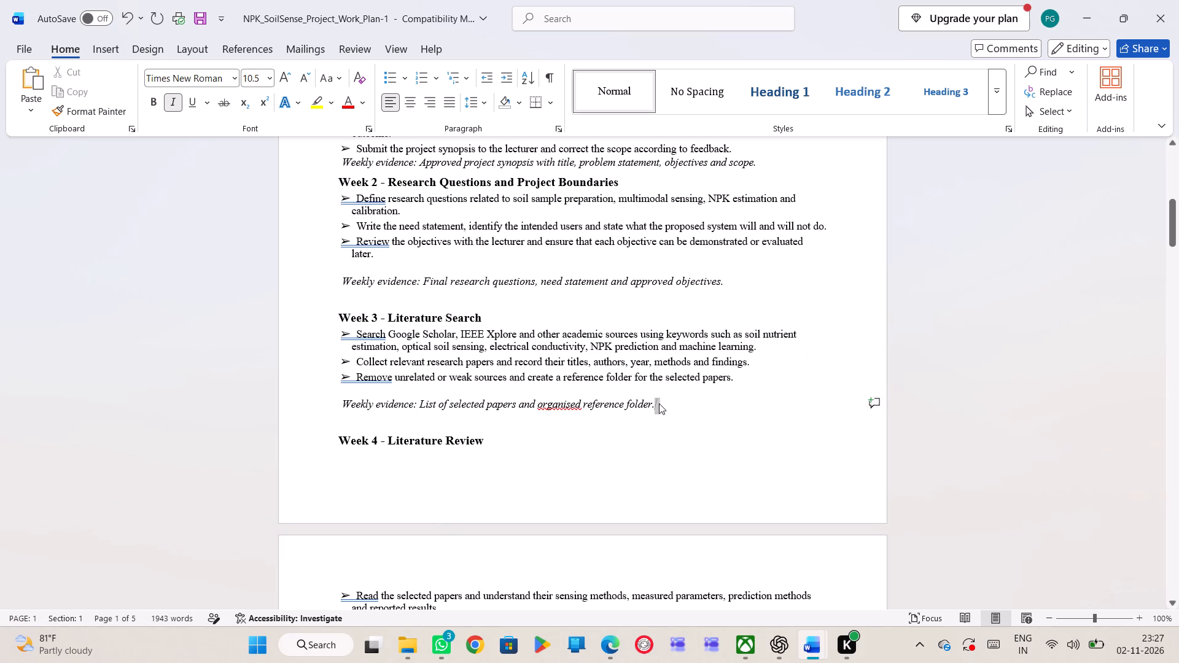
click(753, 357)
text(11)
key(Return)
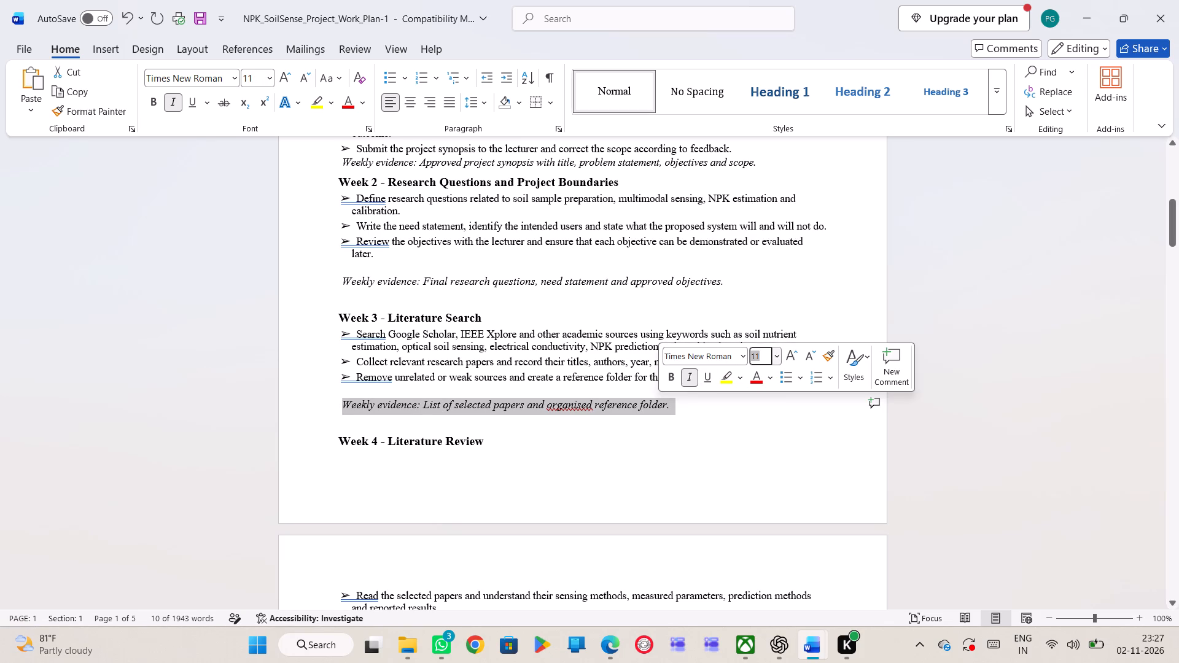
Make the "Weekly evidence" label of the Week 3 evidence line bold.
click(420, 403)
drag(420, 403, 333, 405)
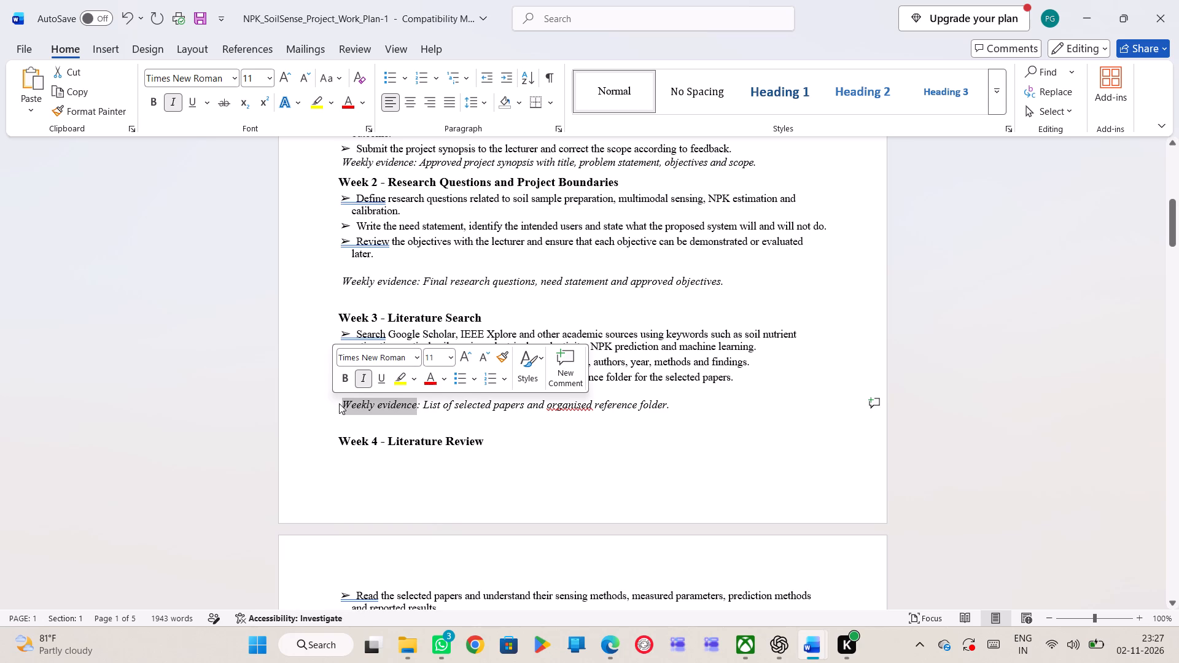
click(344, 379)
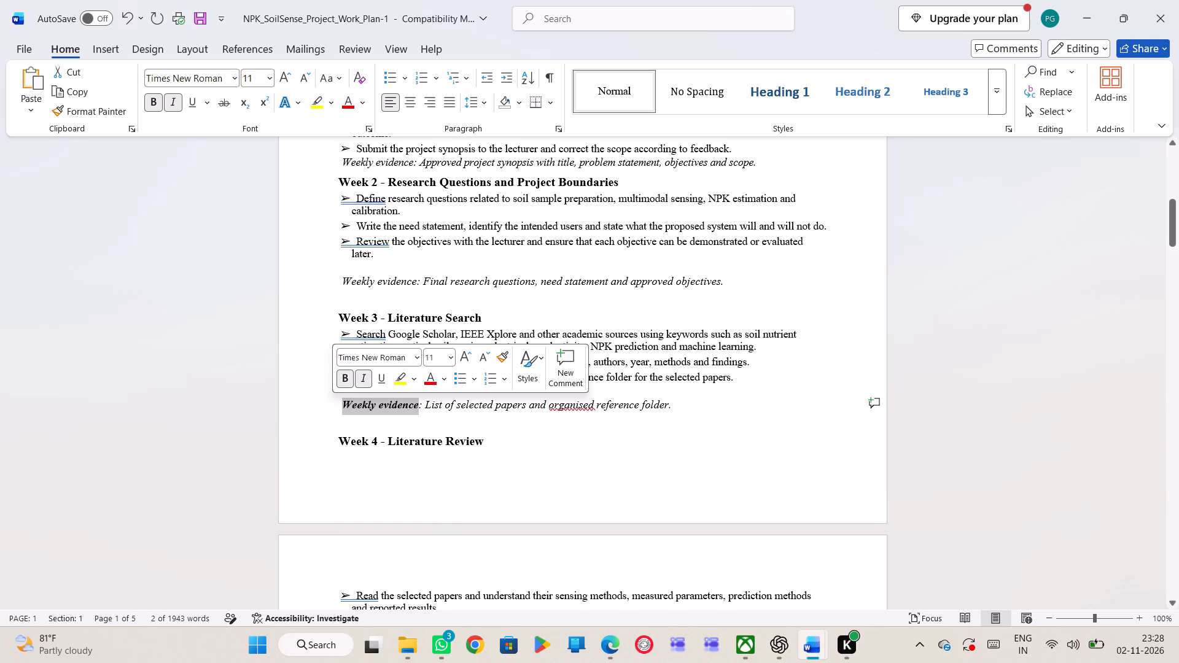
Make the "Weekly evidence:" label of the Week 2 evidence line bold.
drag(422, 282, 358, 279)
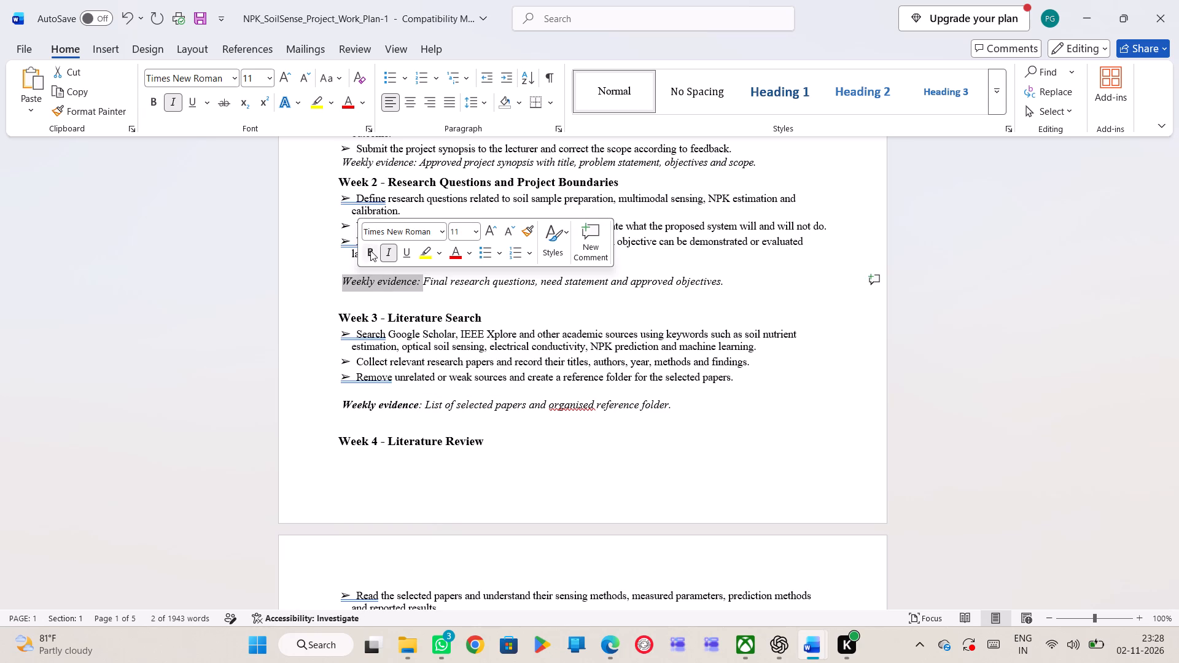
click(370, 253)
click(559, 431)
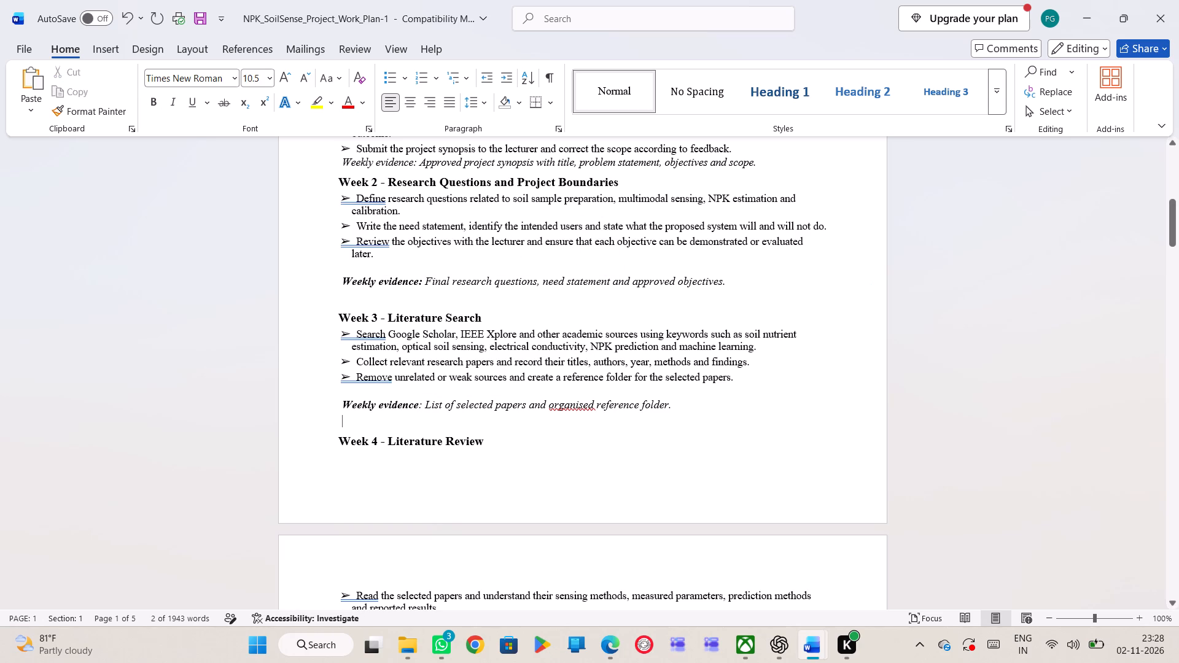
Apply uniform bold to the whole "Weekly evidence:" label of the Week 3 evidence line, including its colon.
drag(425, 406, 370, 403)
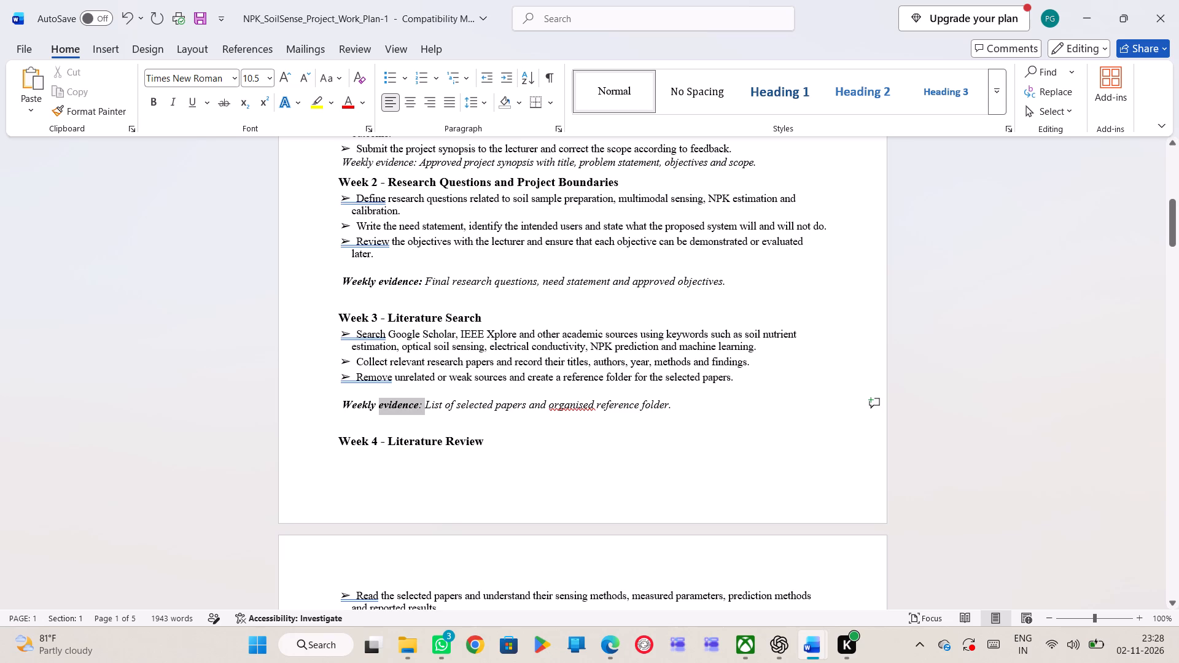
drag(370, 403, 349, 401)
click(360, 371)
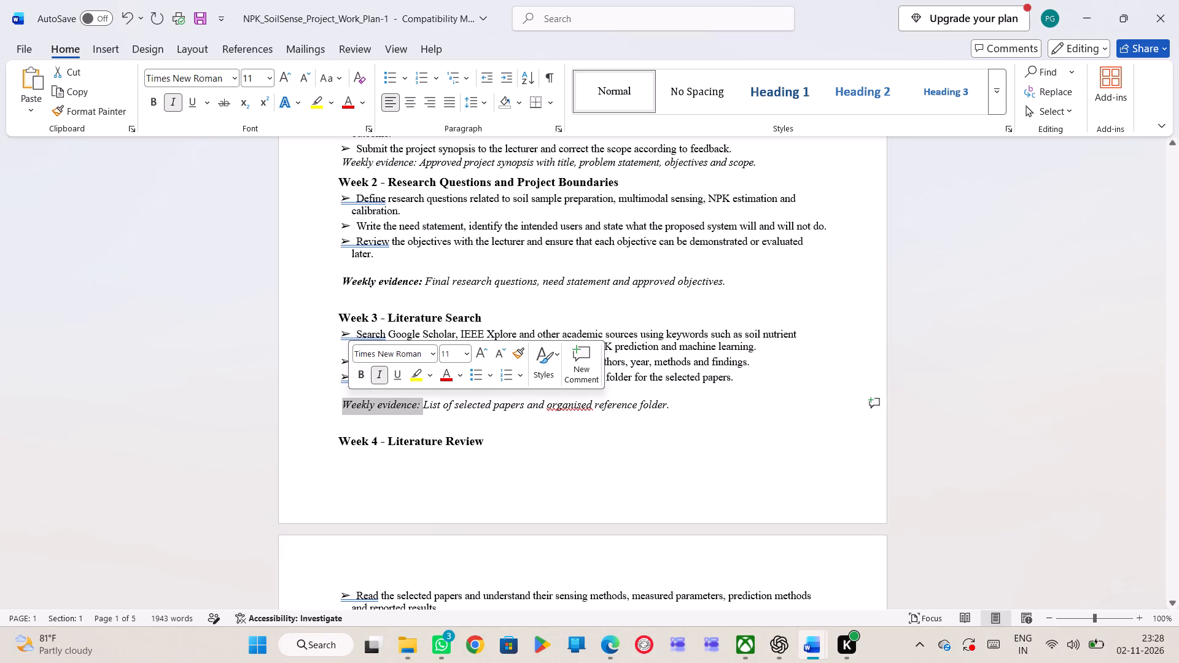
click(551, 475)
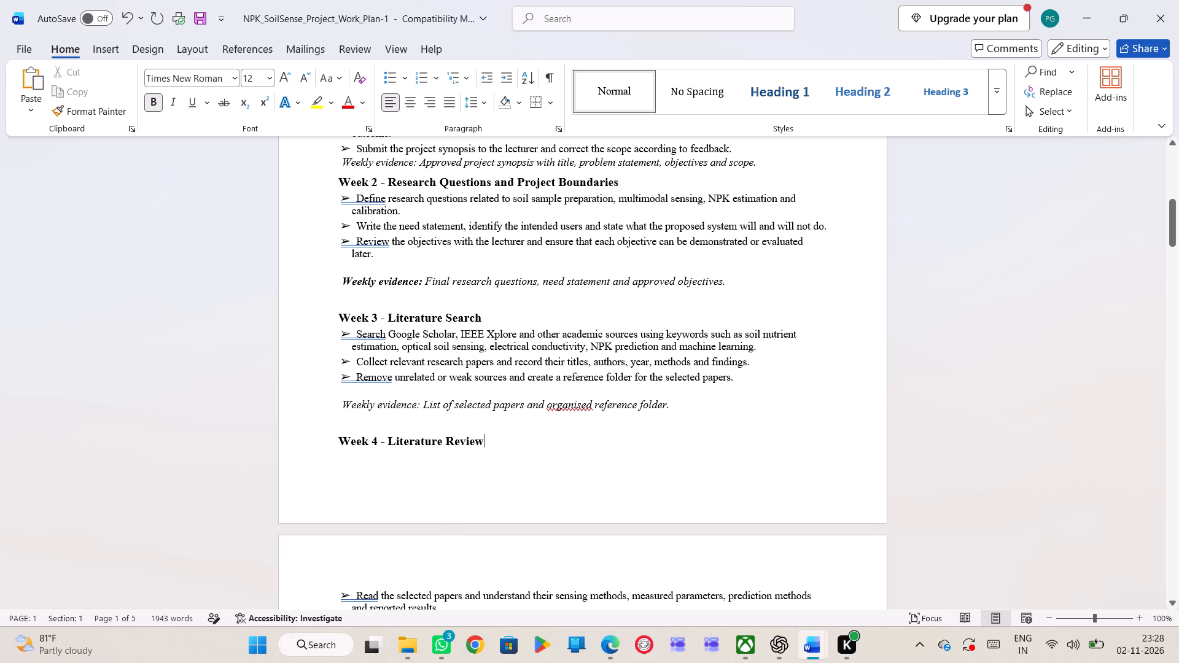
drag(421, 405, 349, 401)
click(359, 380)
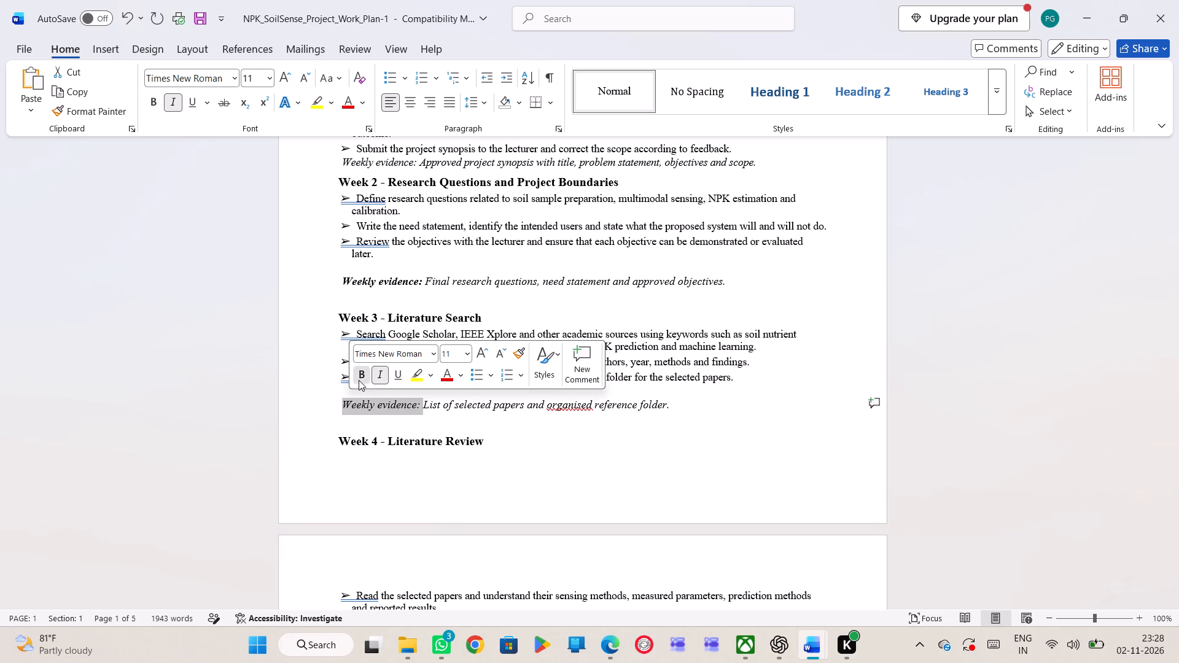
click(540, 475)
Insert a blank line below and a blank line above the Week 1 weekly evidence line.
scroll(540, 475, up, 1)
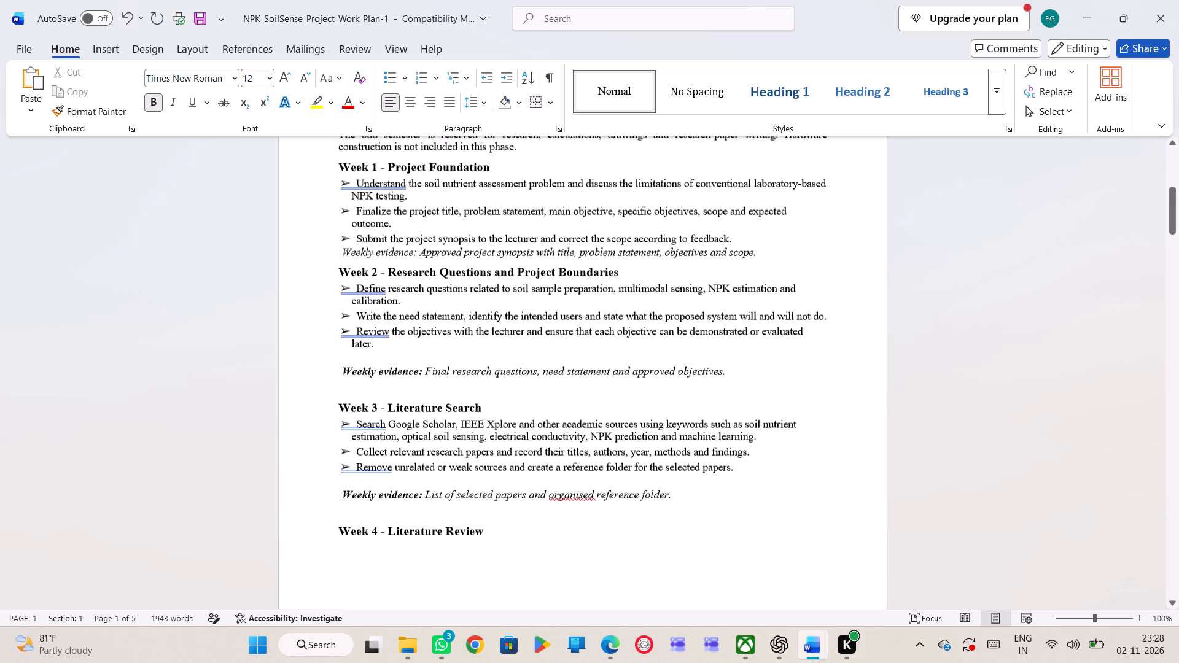
scroll(540, 475, up, 2)
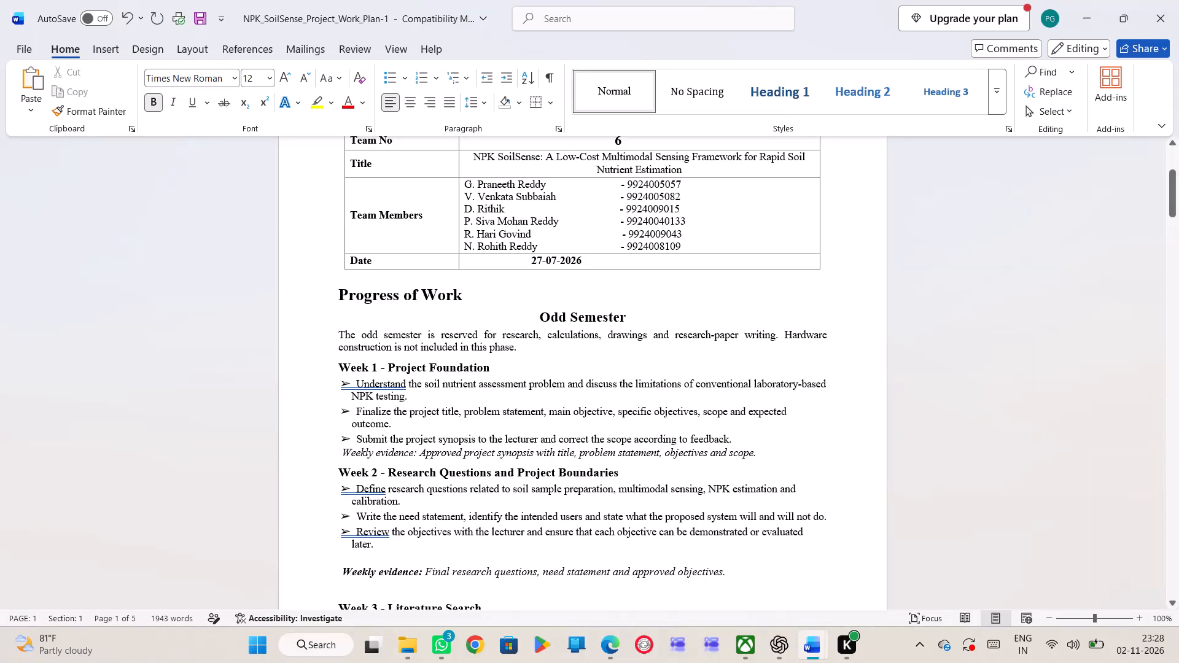
click(761, 454)
key(Return)
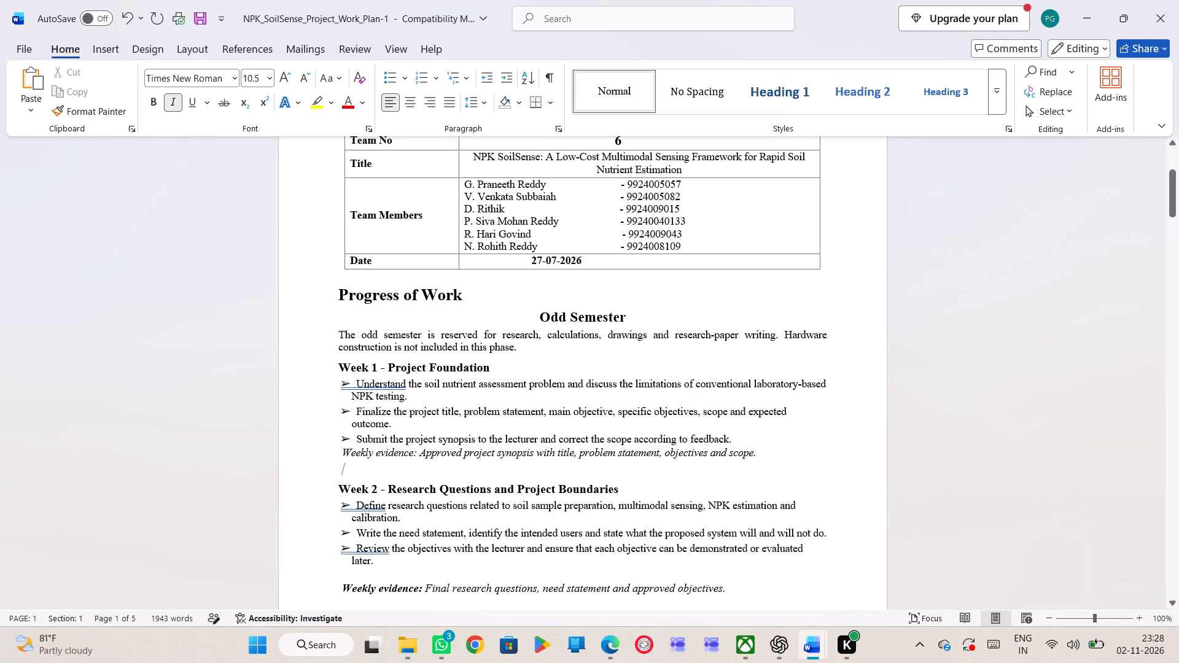
click(731, 437)
key(Return)
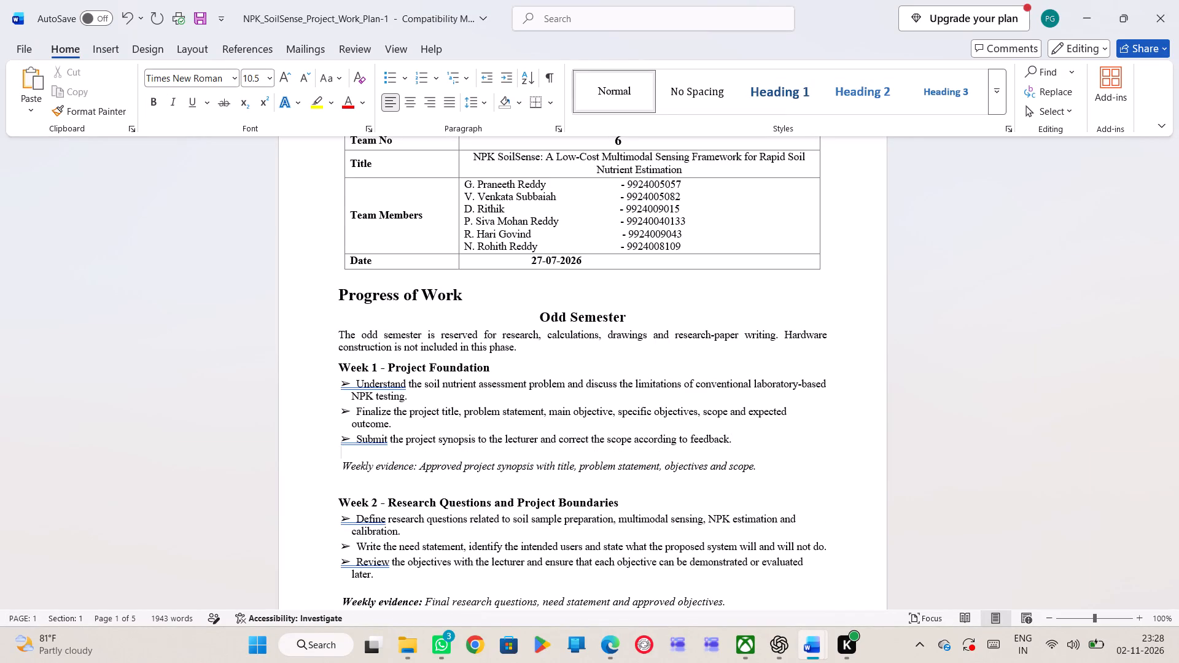
Set the whole Week 1 weekly evidence line to font size 11.
triple_click(770, 468)
click(770, 468)
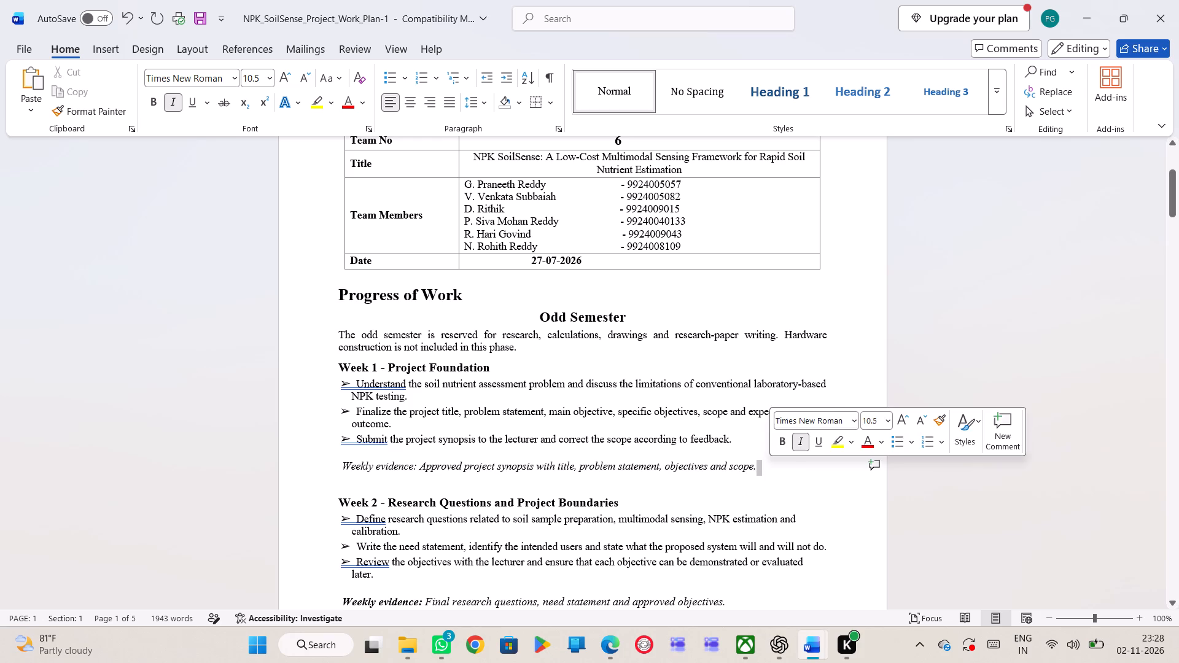
double_click(770, 468)
double_click(770, 468)
triple_click(770, 468)
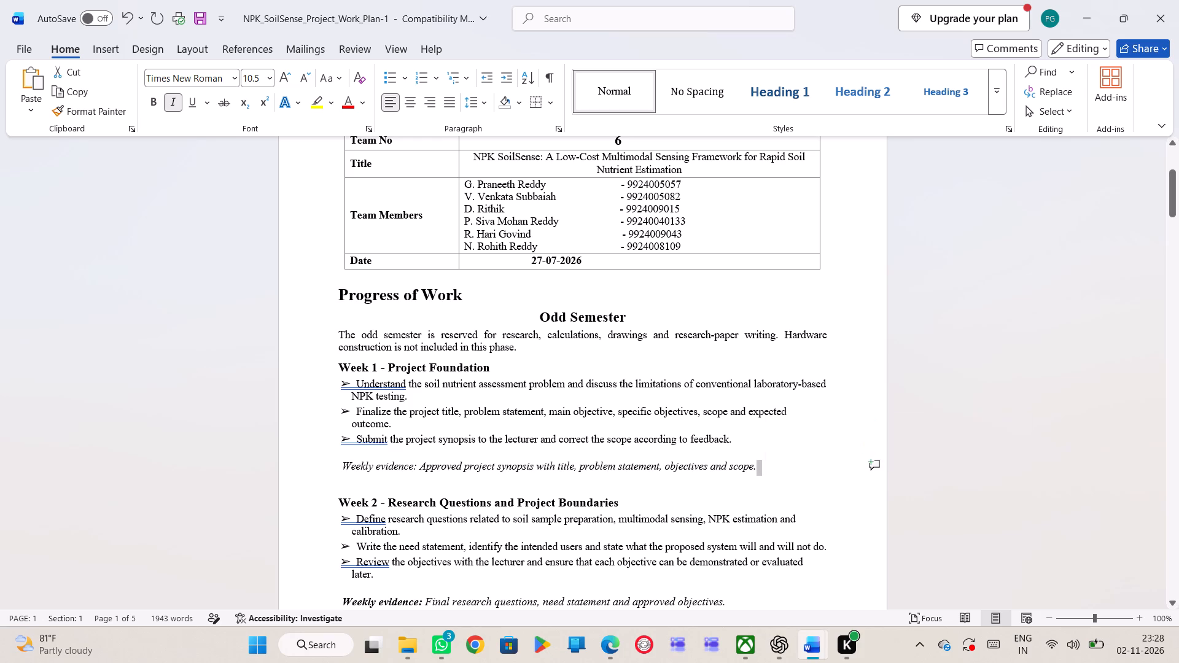
click(874, 421)
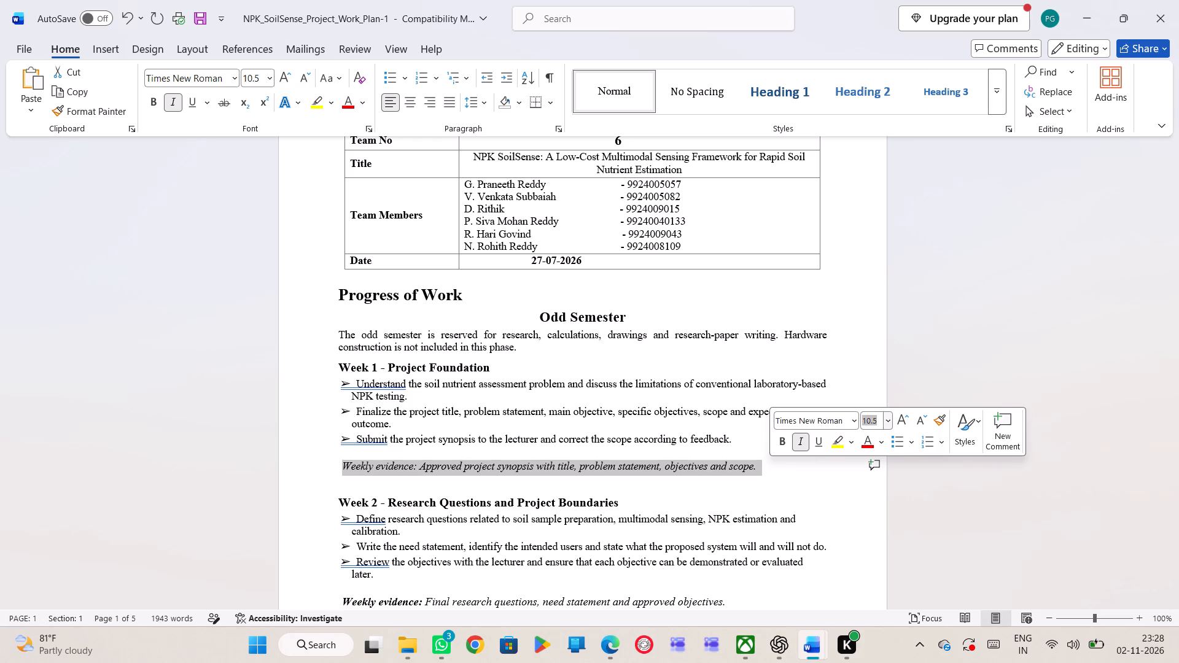
text(11)
key(Return)
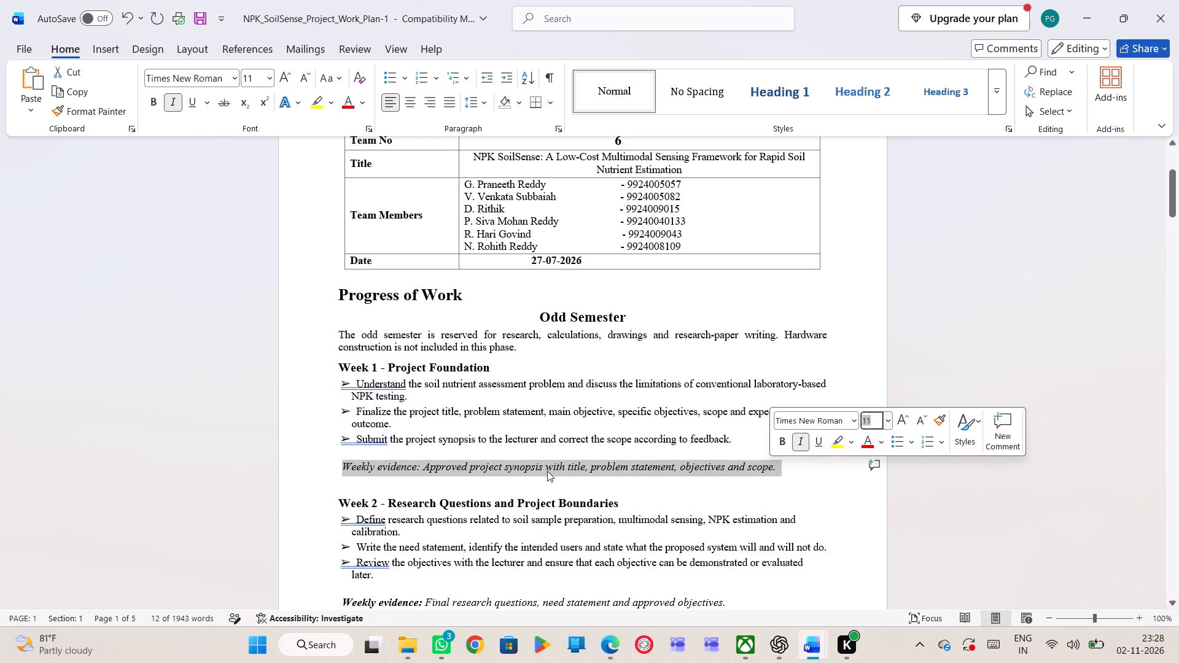
Make the "Weekly evidence:" label of the Week 1 evidence line bold.
click(422, 467)
drag(422, 467, 344, 468)
click(356, 446)
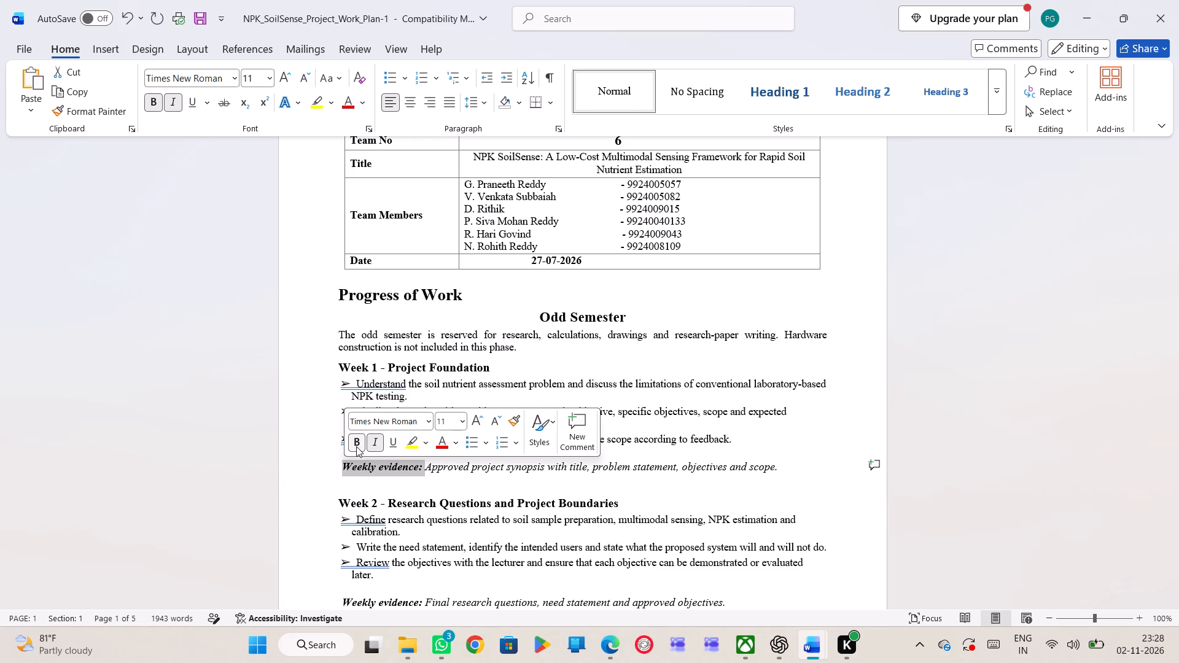
click(617, 361)
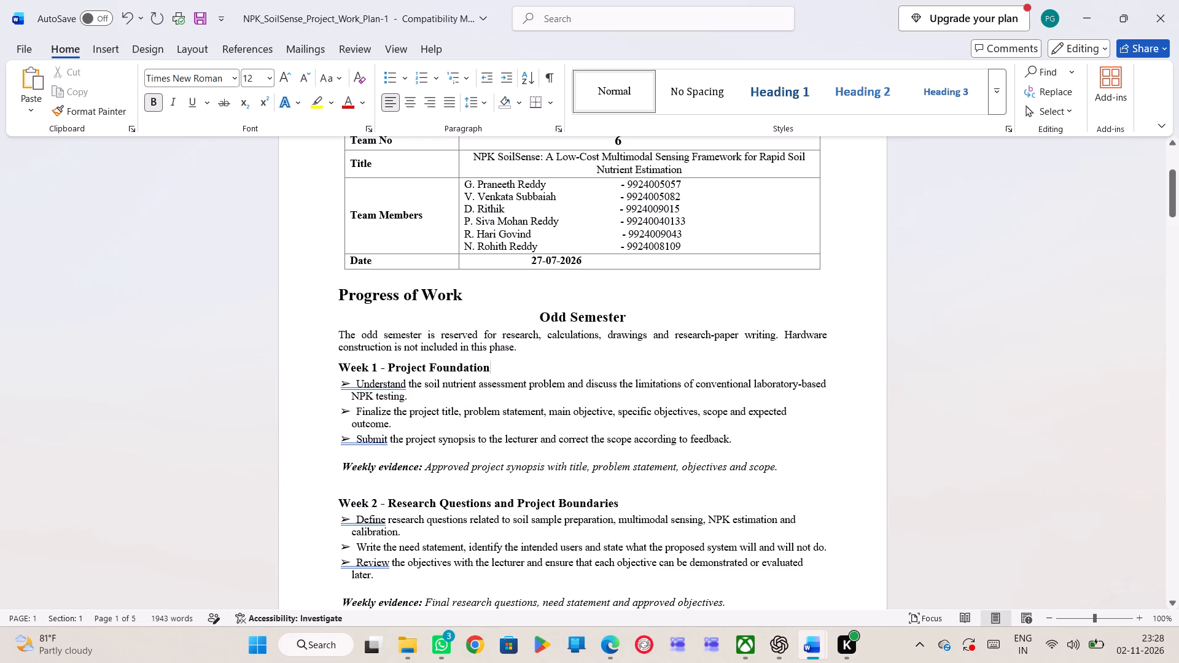
Set the three bullet points under Week 1 - Project Foundation to font size 11.
drag(739, 441, 349, 387)
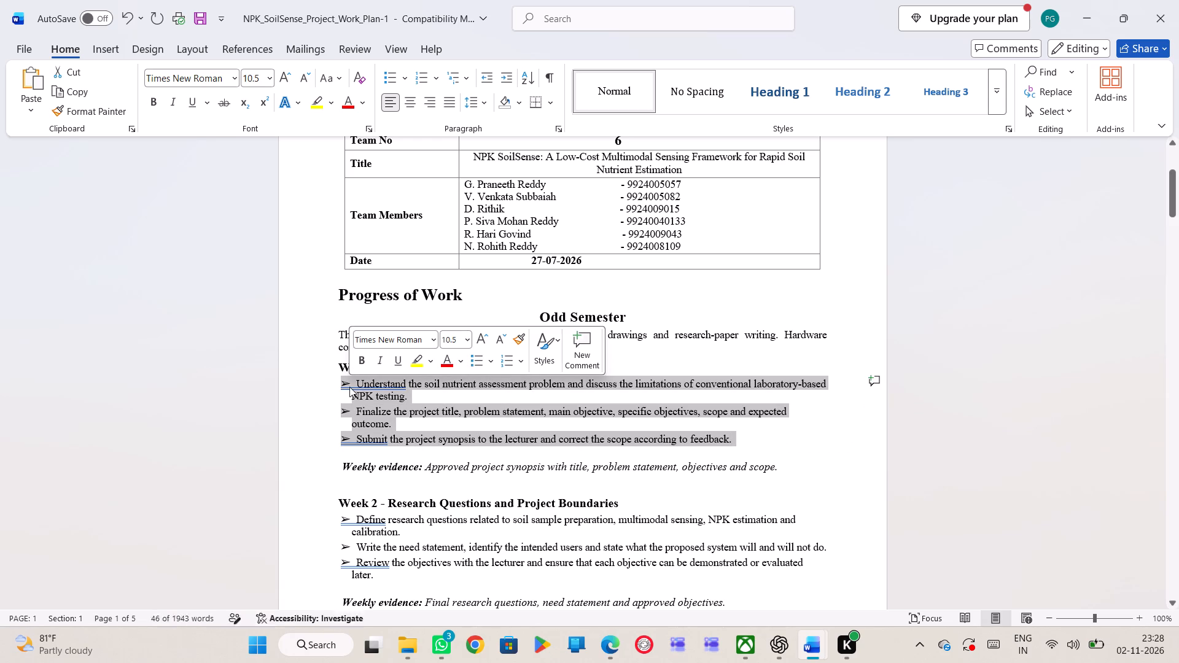
click(456, 338)
text(11)
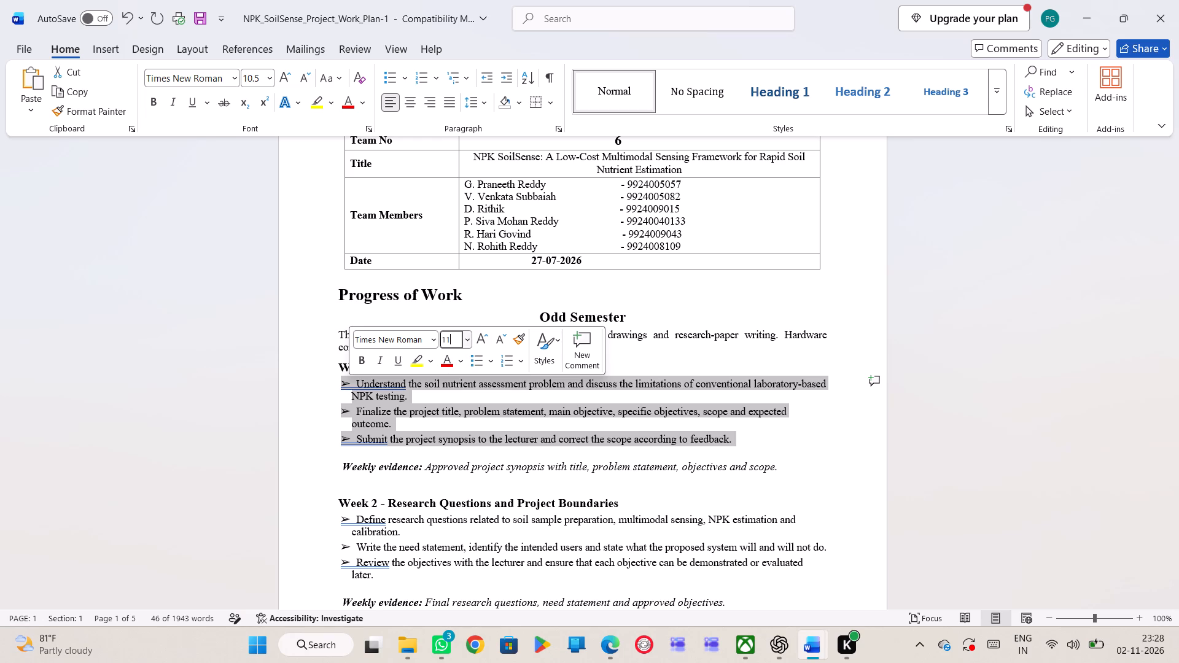
key(Return)
Set the three bullet points under Week 2 - Research Questions and Project Boundaries to font size 11.
scroll(636, 525, down, 1)
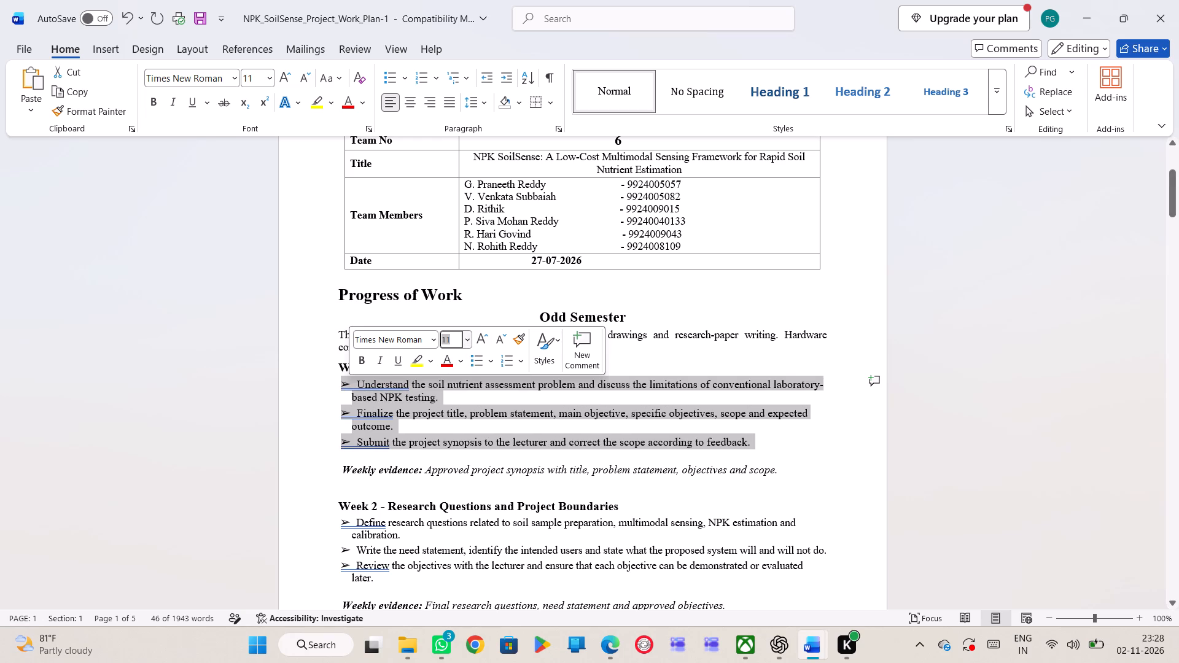
scroll(636, 525, down, 1)
drag(381, 497, 360, 454)
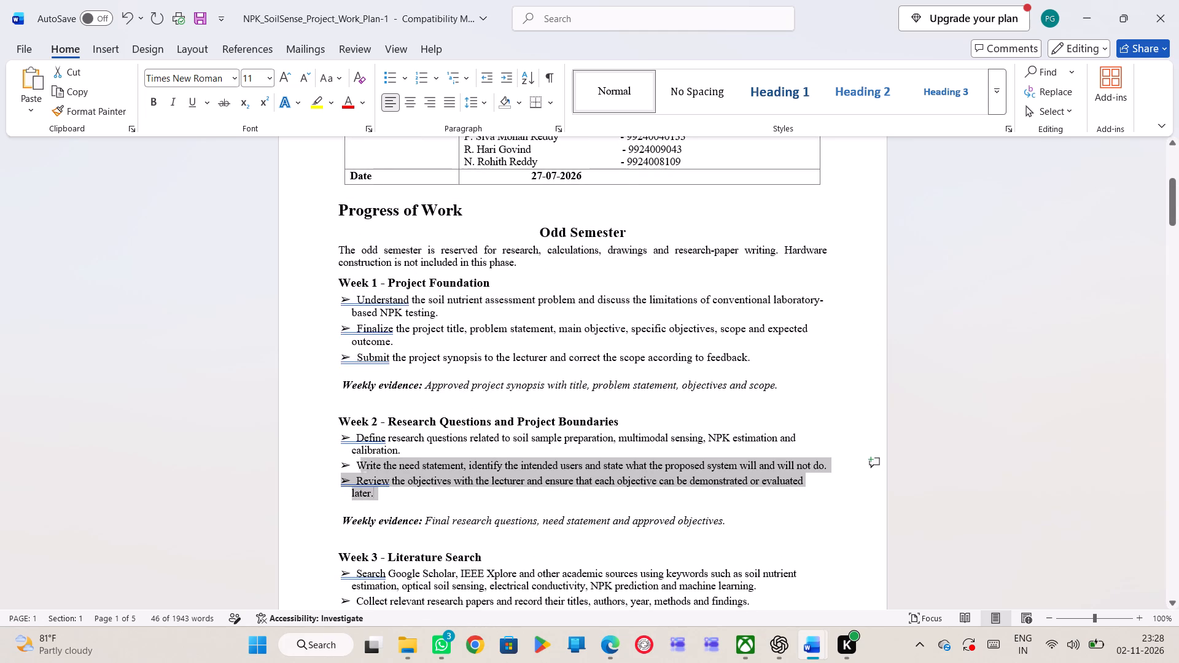
drag(360, 454, 355, 436)
click(464, 387)
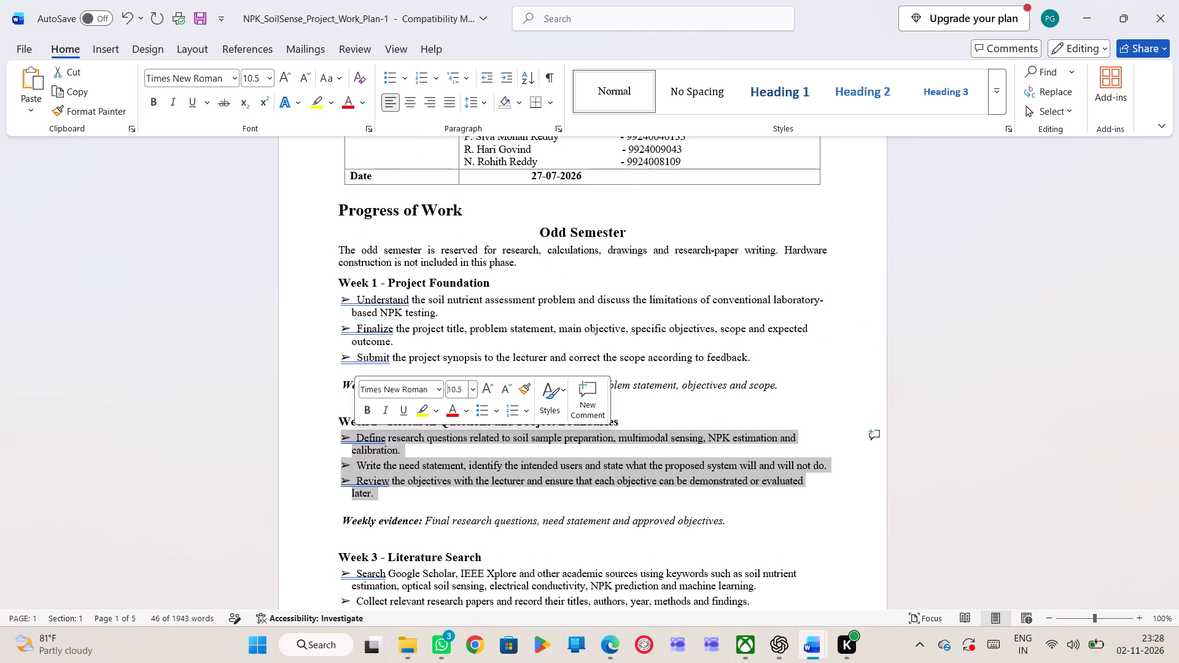
text(11)
key(Return)
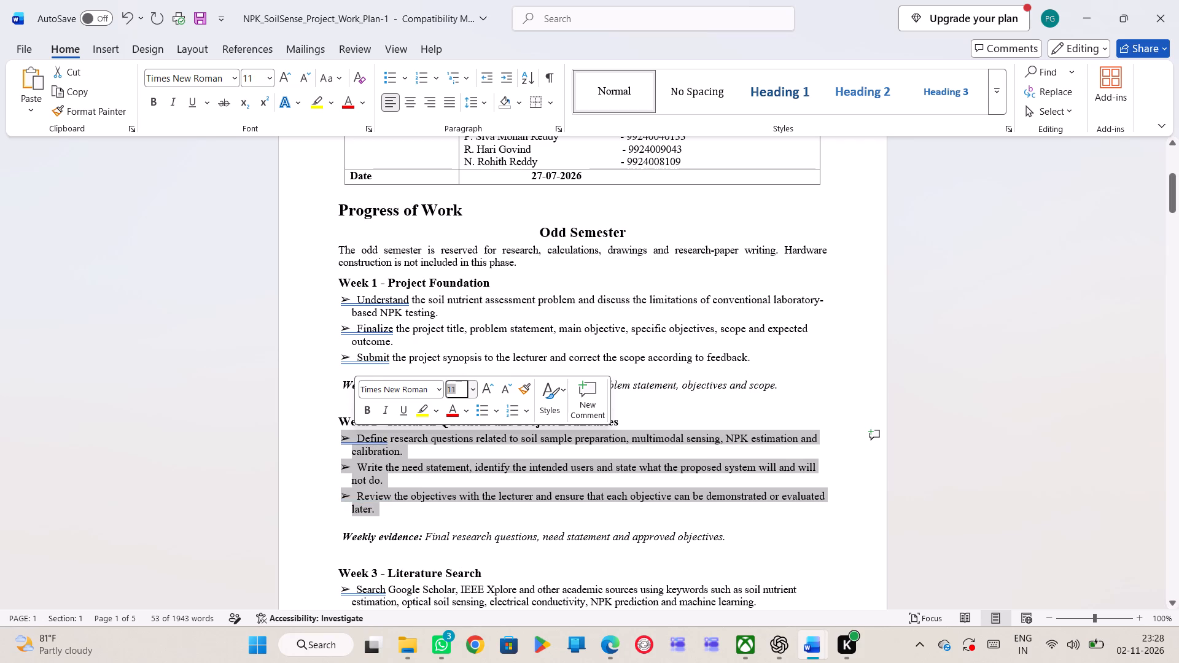
Set the three bullet points under Week 3 - Literature Search to font size 11.
scroll(674, 559, down, 1)
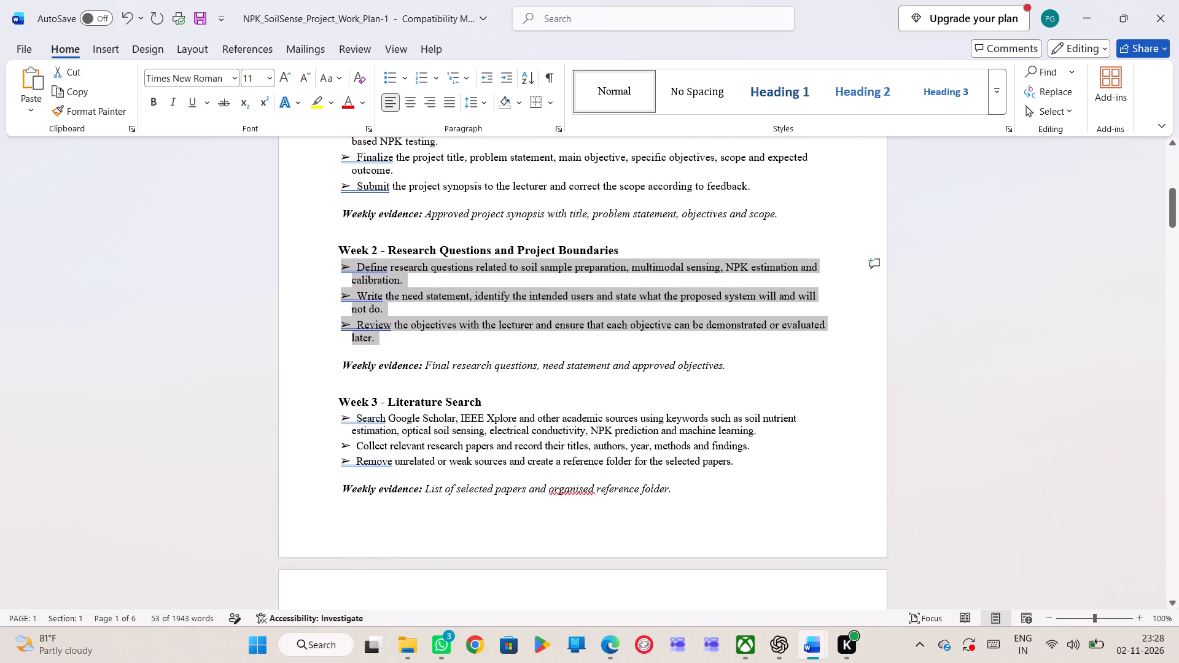
drag(752, 459, 343, 422)
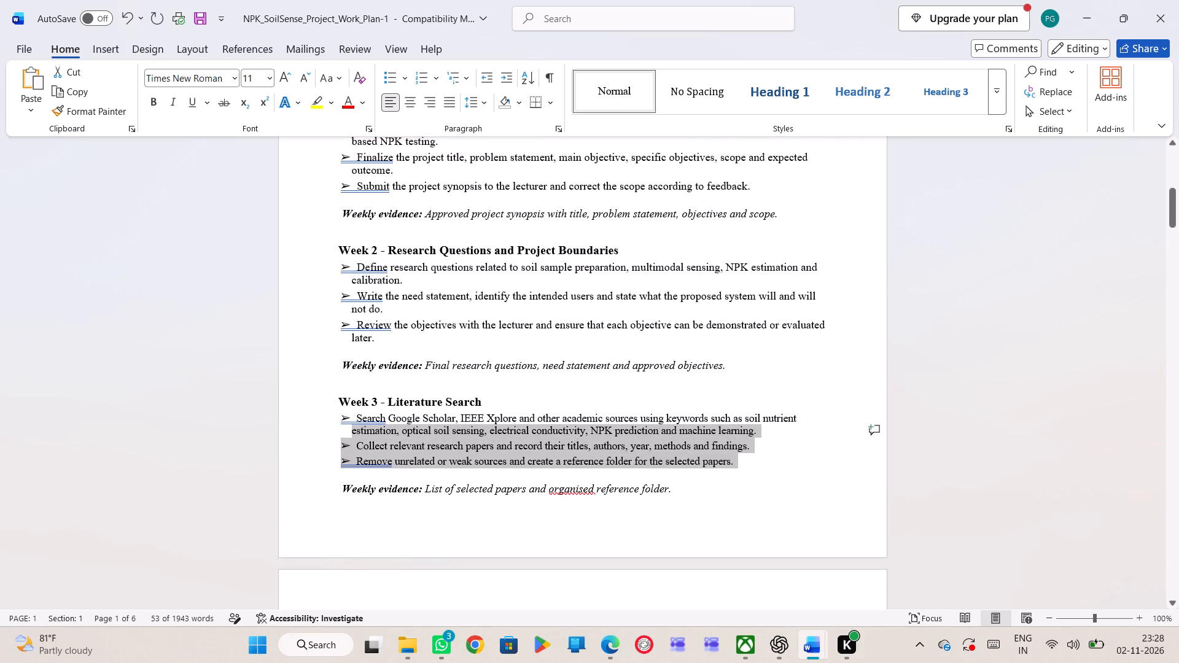
drag(343, 422, 352, 422)
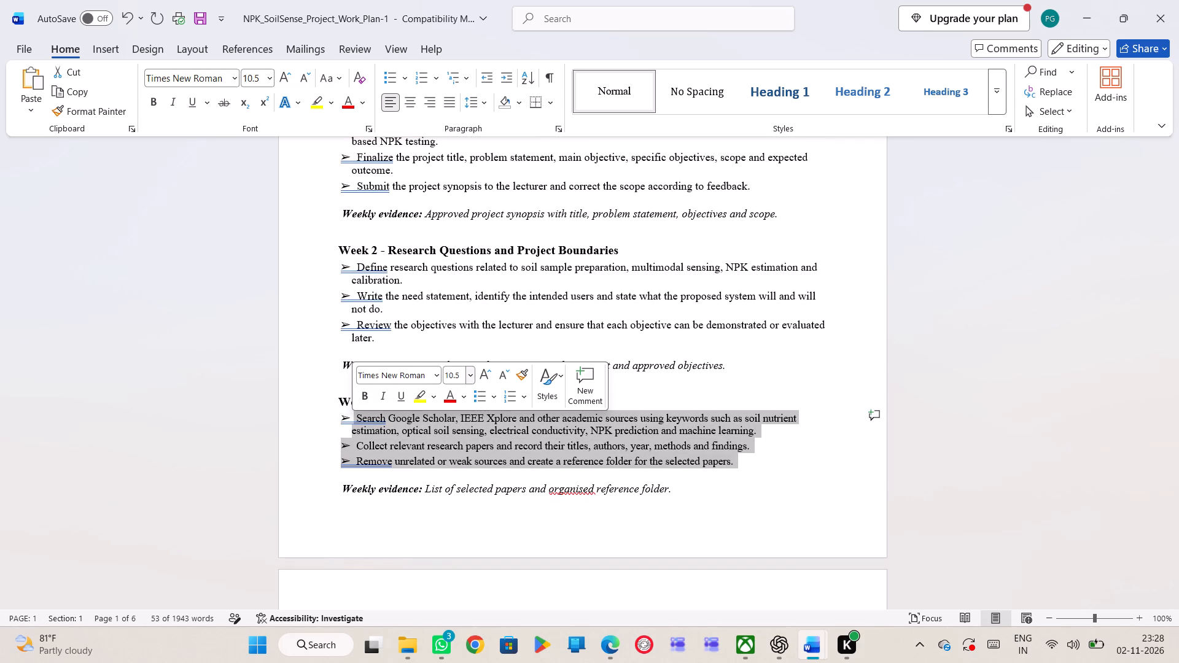
click(454, 377)
text(11)
key(Return)
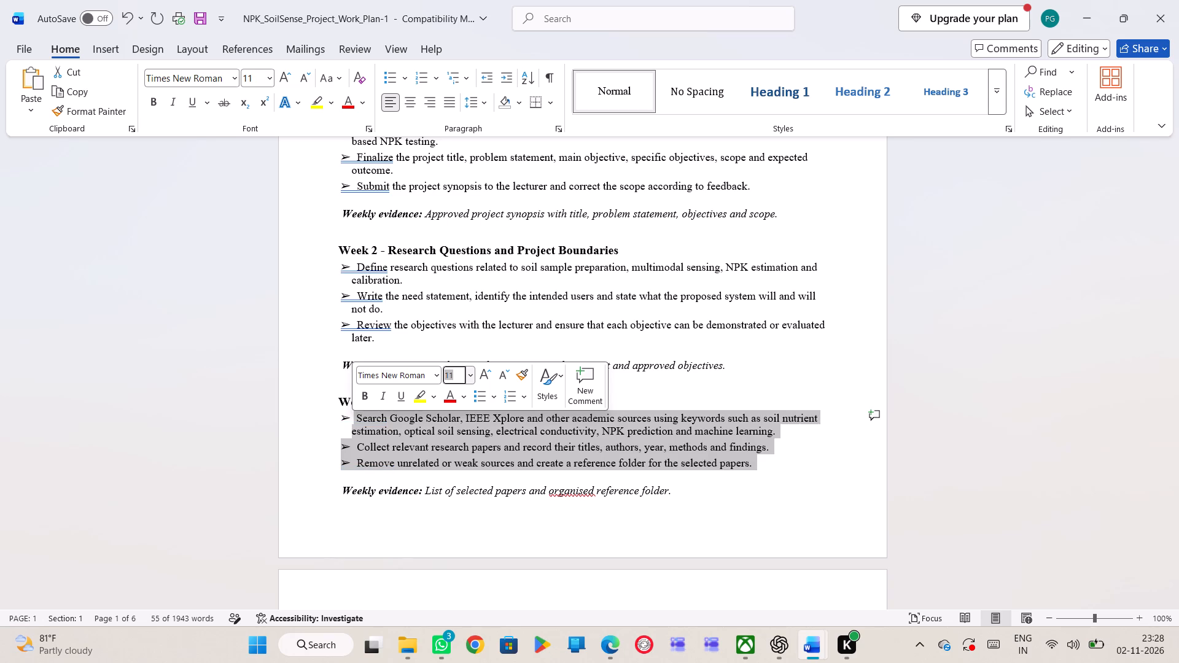
click(759, 521)
Set the three bullet points under Week 4 - Literature Review to font size 11.
scroll(759, 521, down, 2)
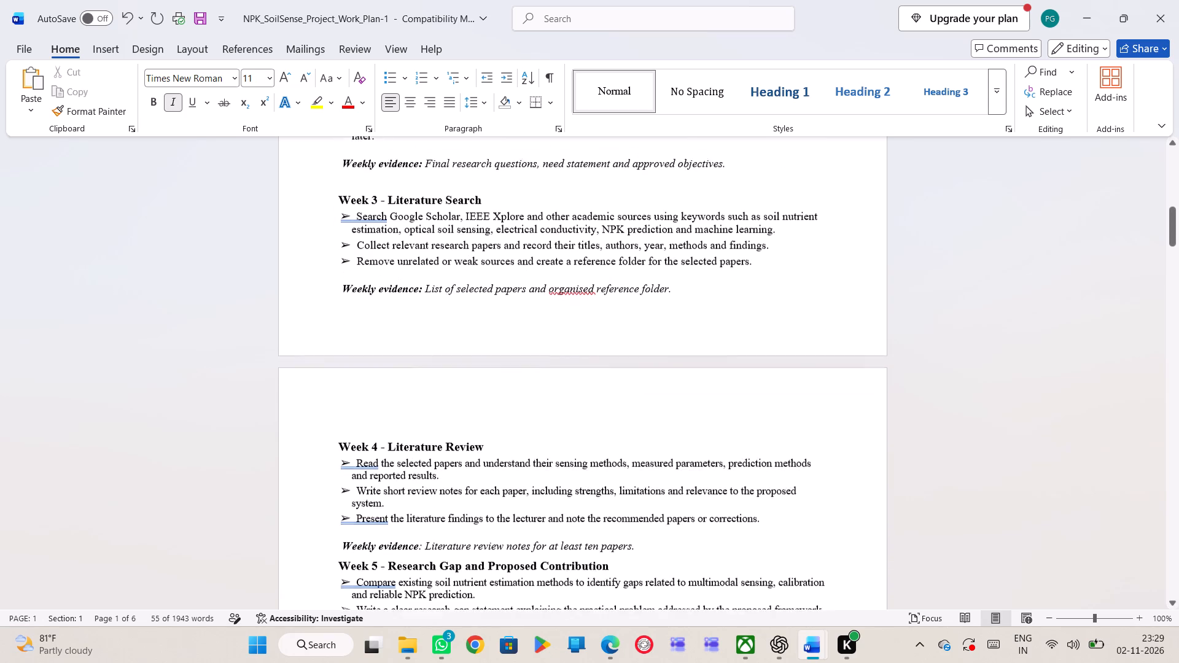
scroll(759, 521, down, 1)
drag(772, 475, 383, 422)
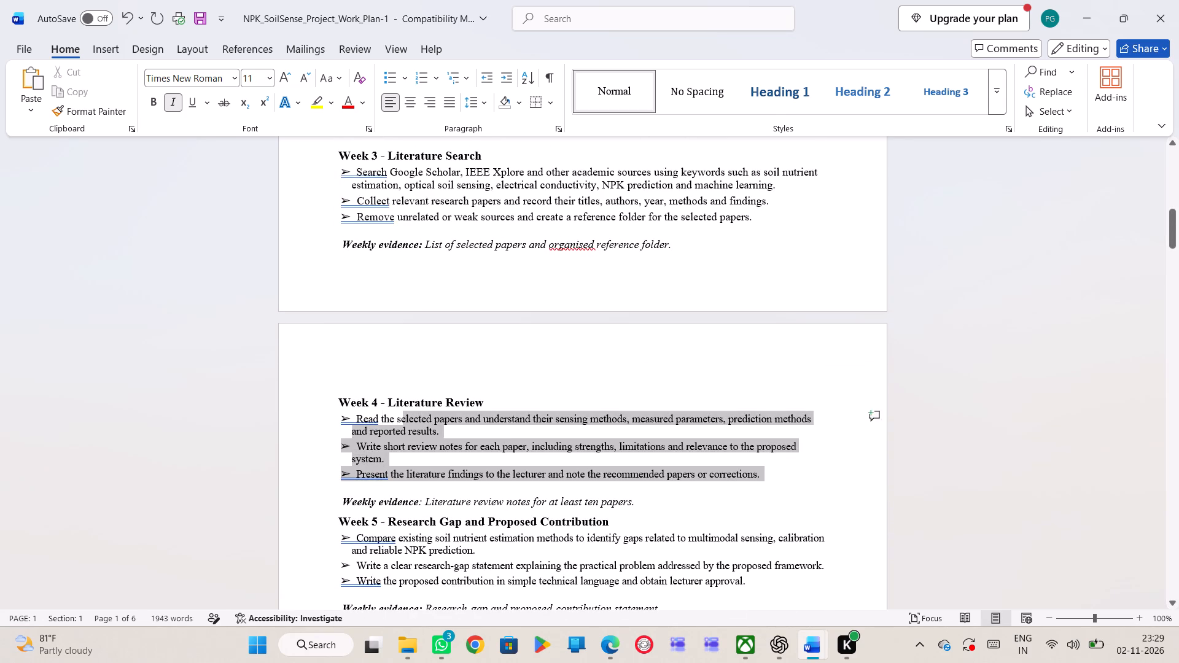
drag(383, 422, 355, 416)
click(453, 368)
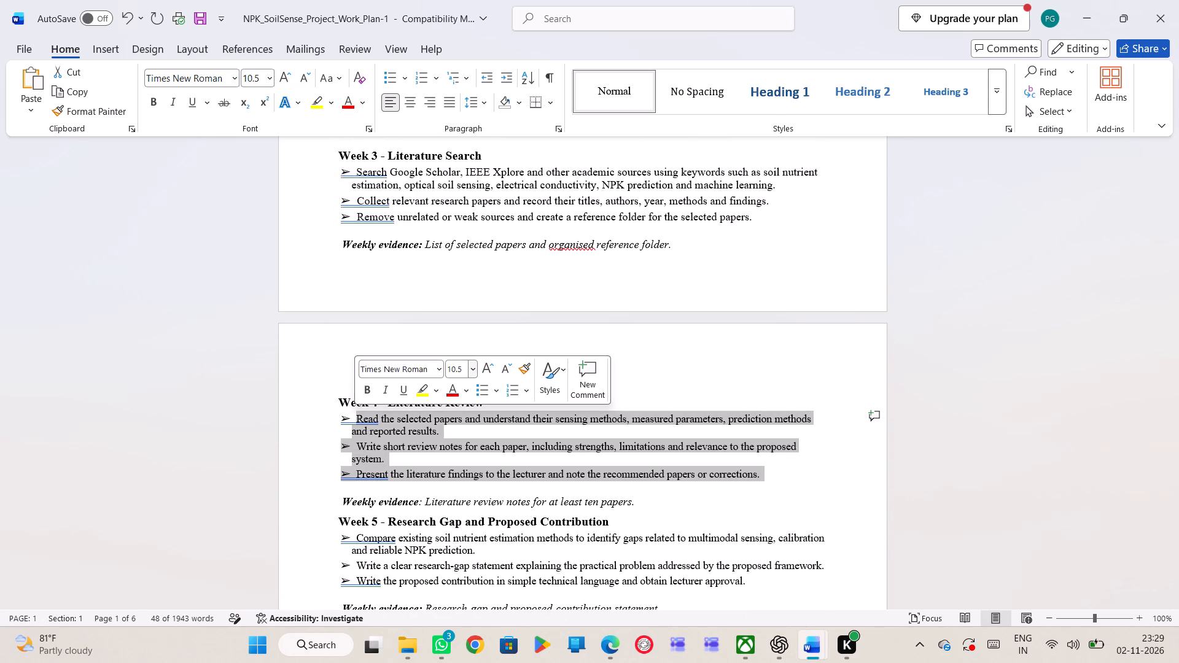
text(11)
key(Return)
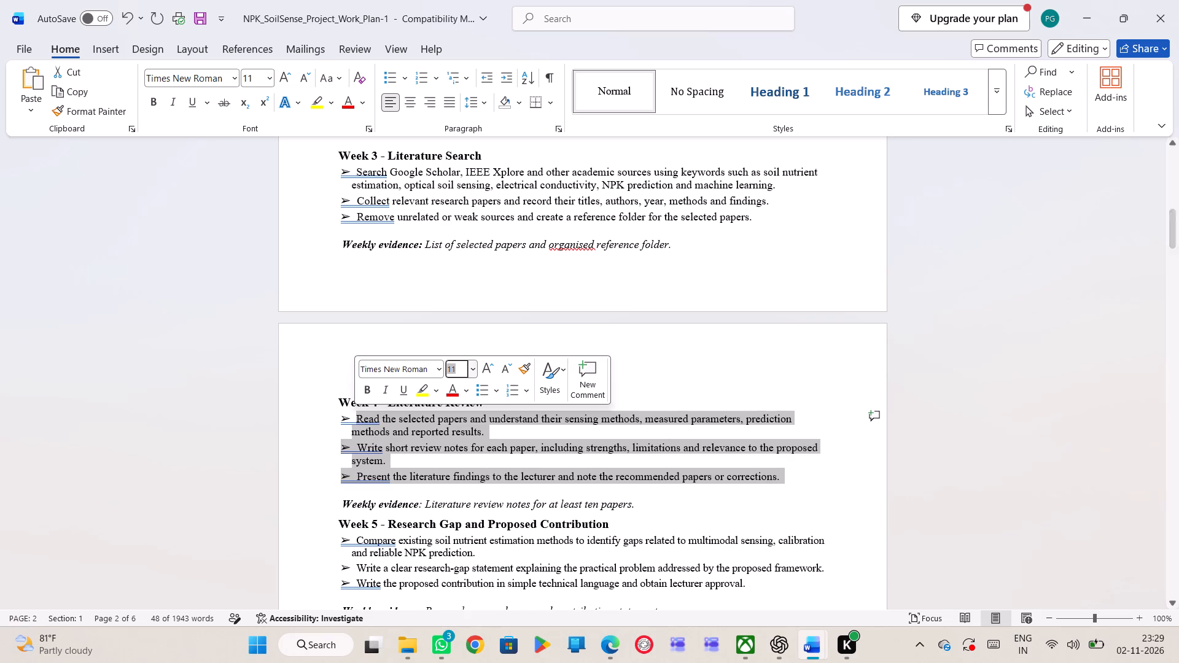
Justify the three bullet points under Week 4 - Literature Review.
click(450, 99)
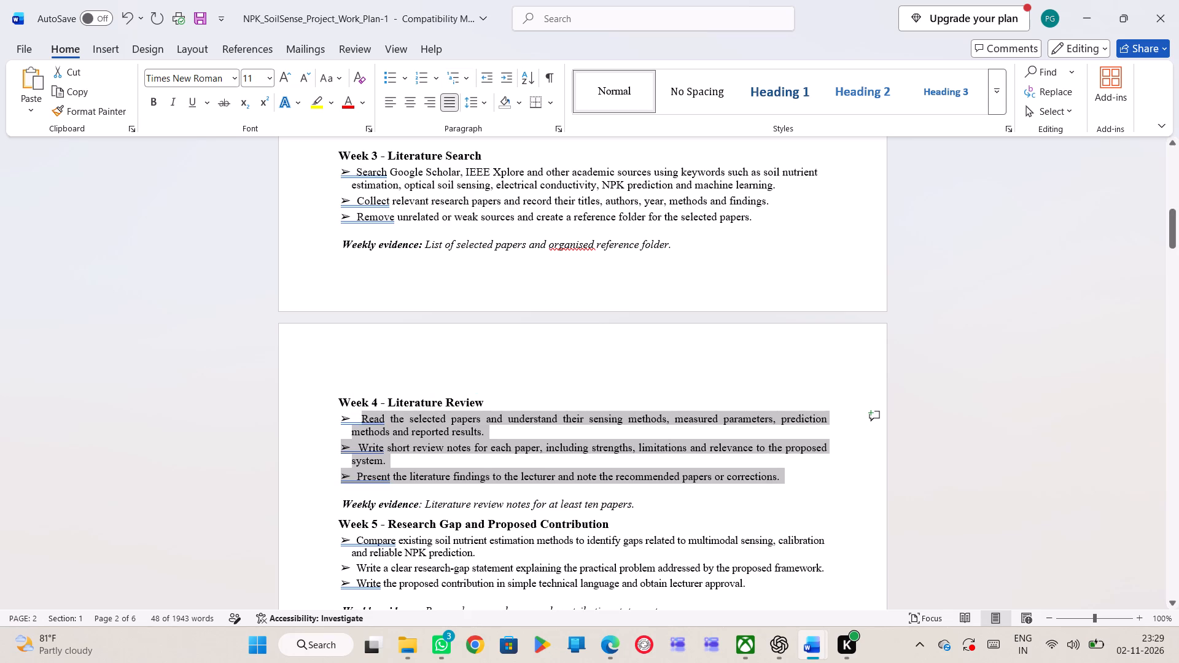
click(530, 330)
Justify the three bullet points under Week 3 - Literature Search.
scroll(530, 330, up, 1)
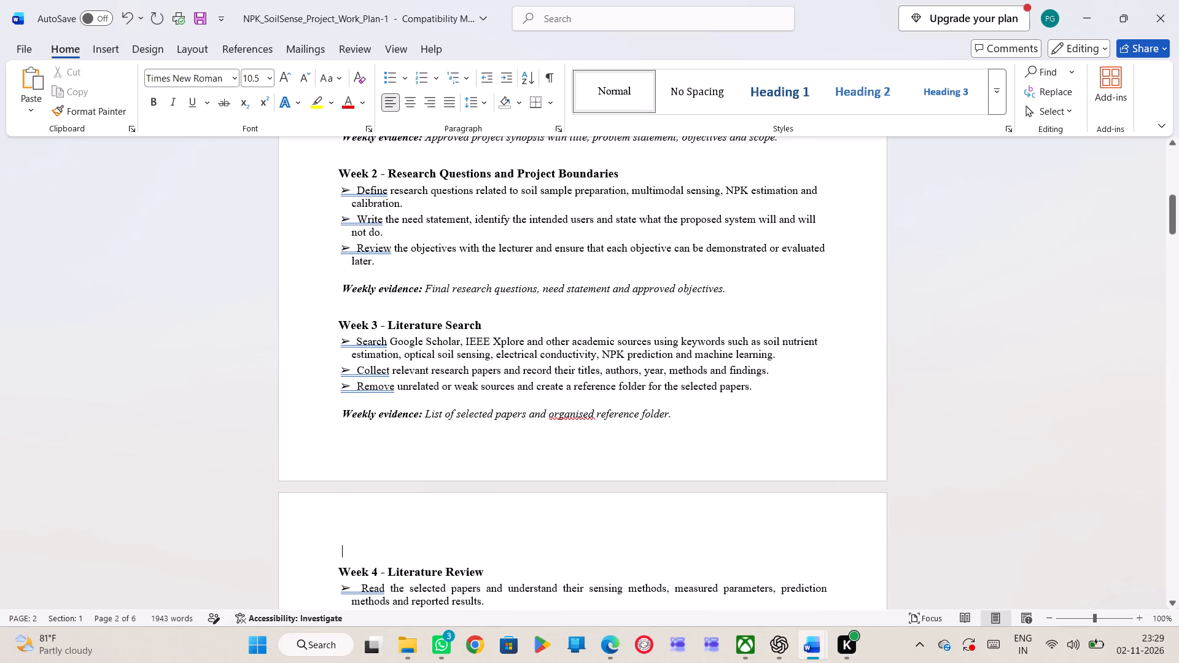
drag(756, 390, 527, 341)
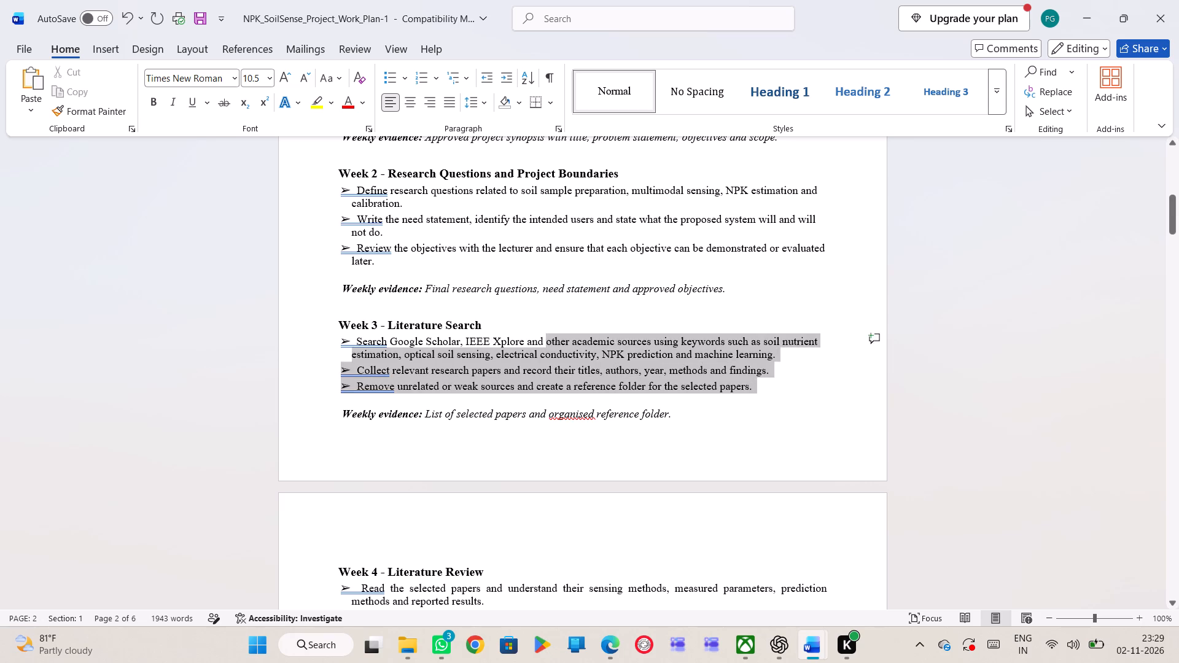
drag(527, 341, 348, 341)
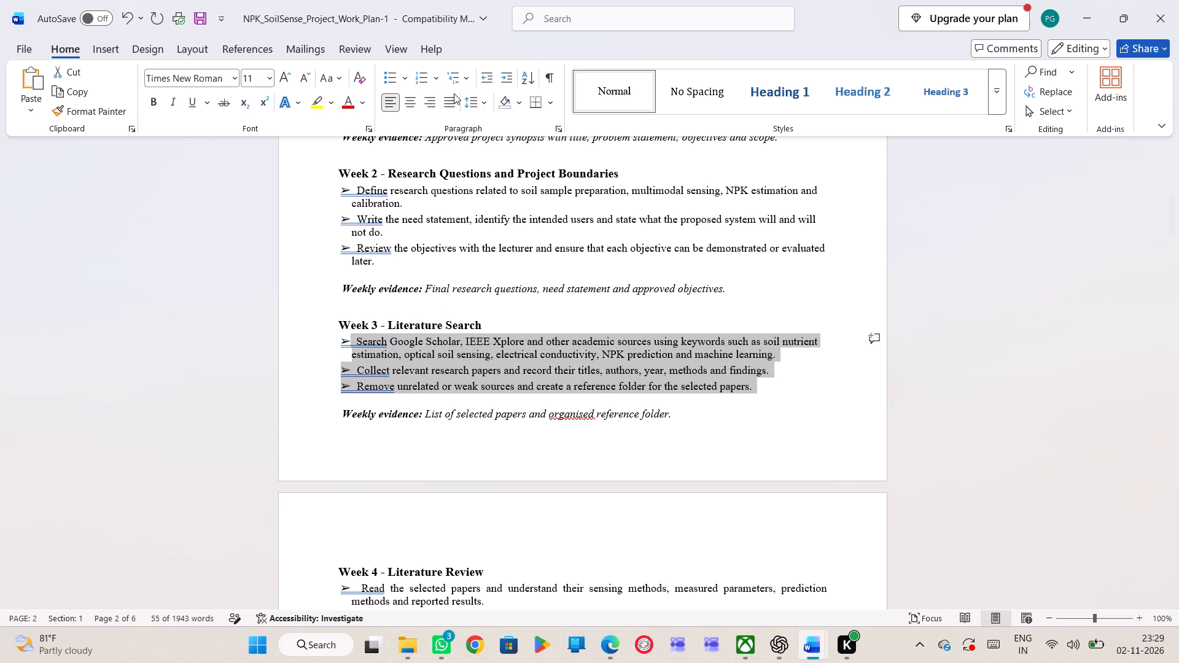
click(446, 98)
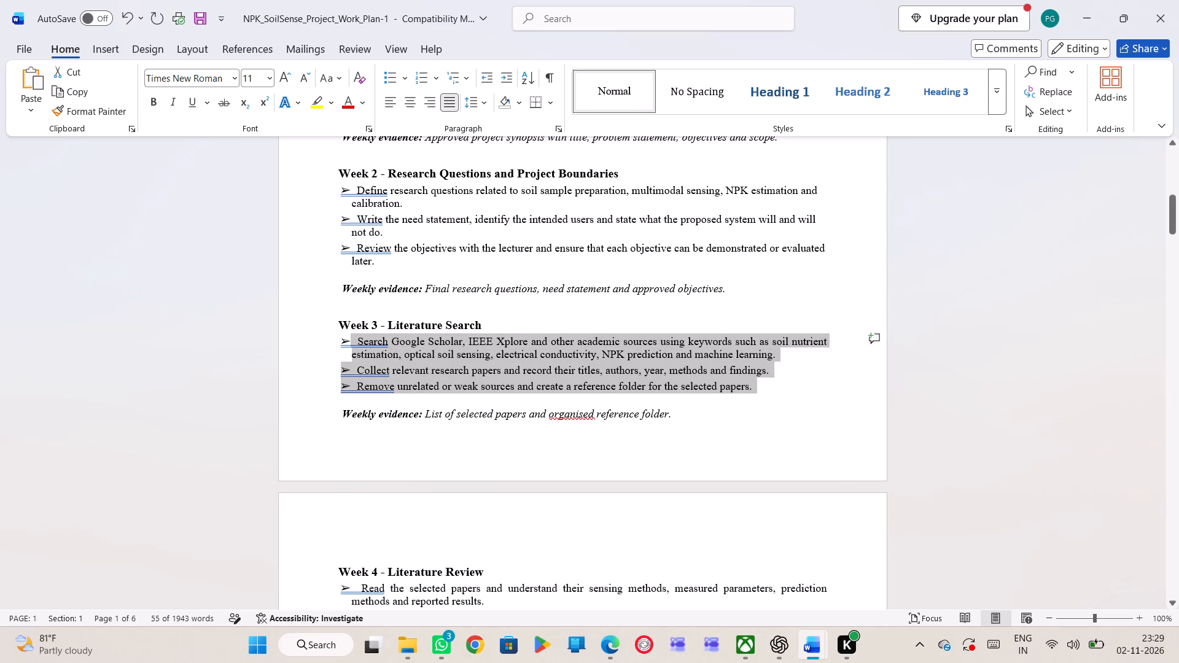
Justify the three bullet points under Week 2 - Research Questions and Project Boundaries.
drag(384, 264, 349, 190)
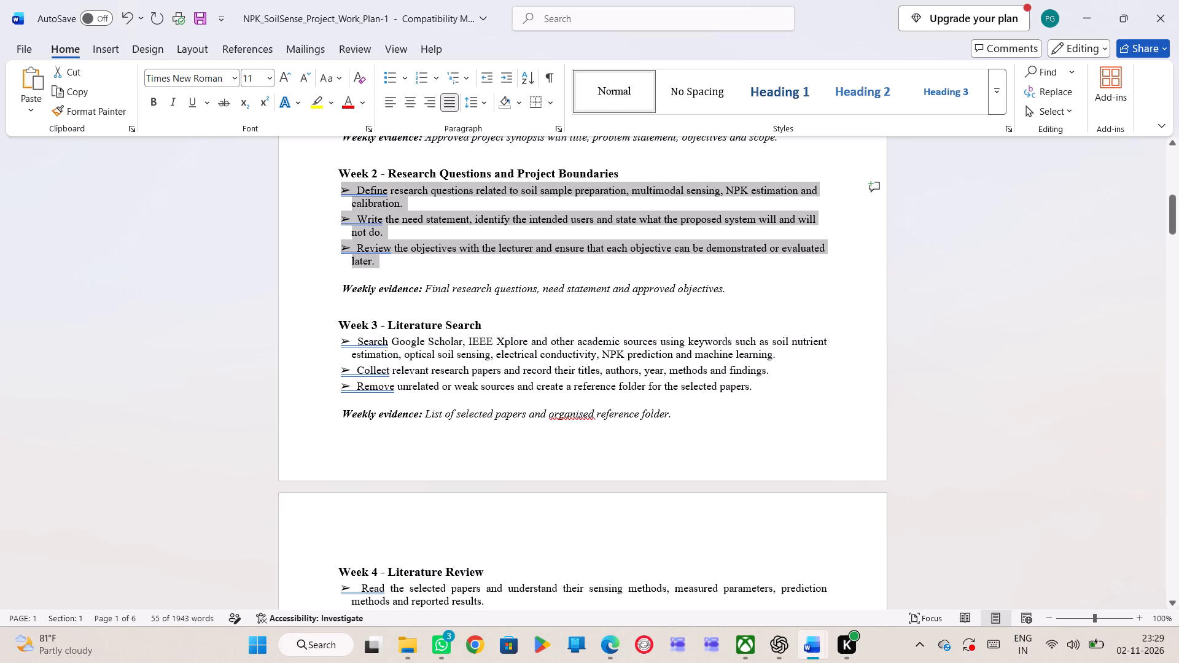
drag(349, 190, 351, 193)
click(451, 96)
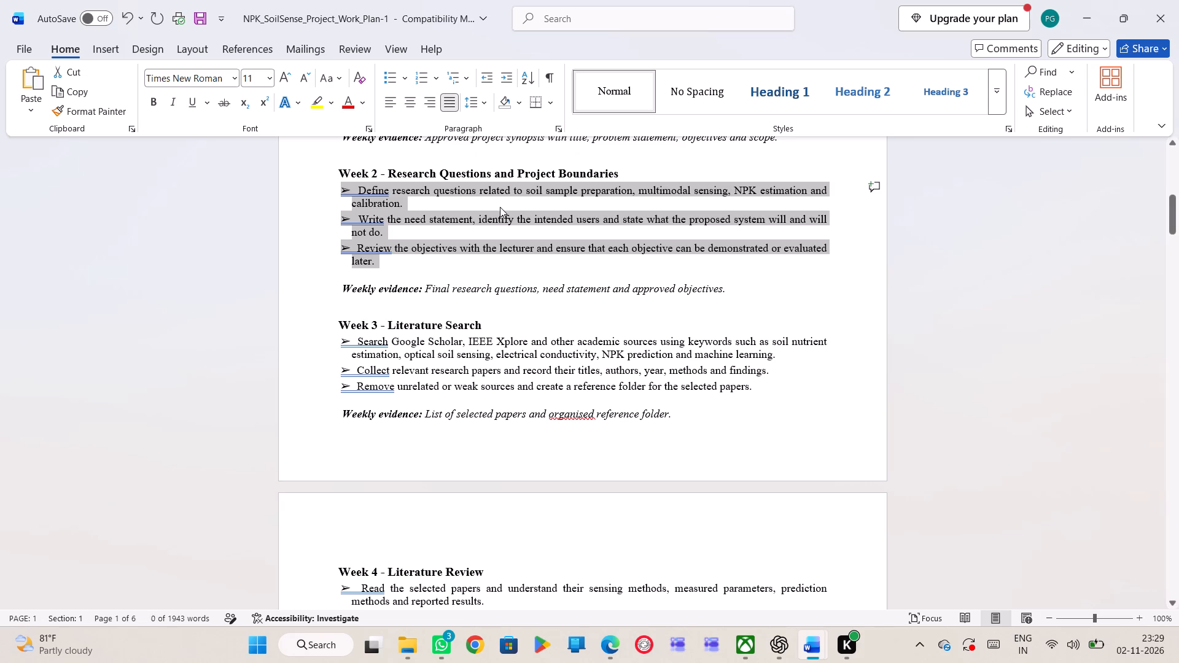
Justify the three bullet points under Week 1 - Project Foundation.
scroll(500, 207, up, 2)
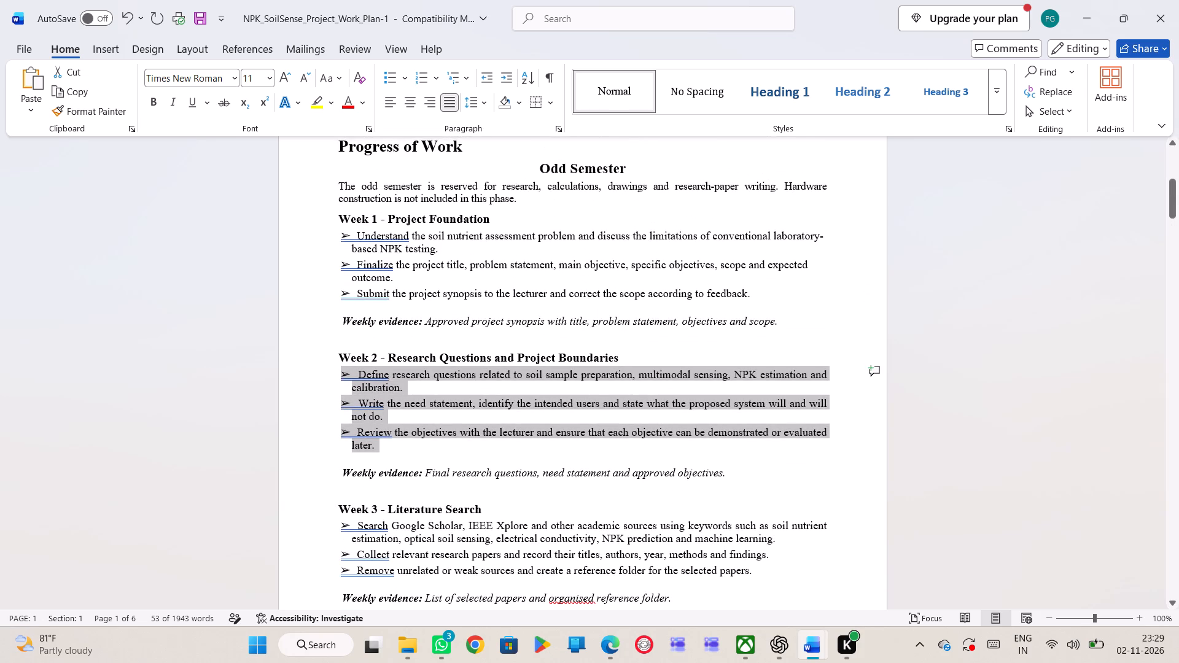
drag(411, 301, 356, 238)
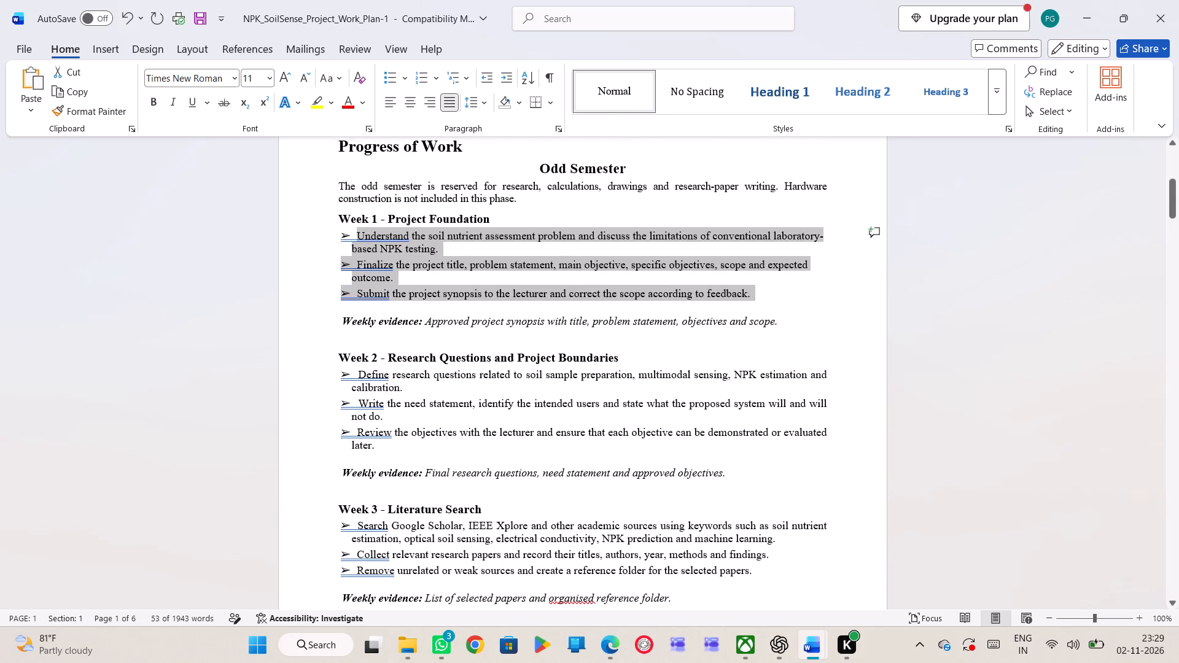
drag(356, 238, 355, 238)
click(453, 100)
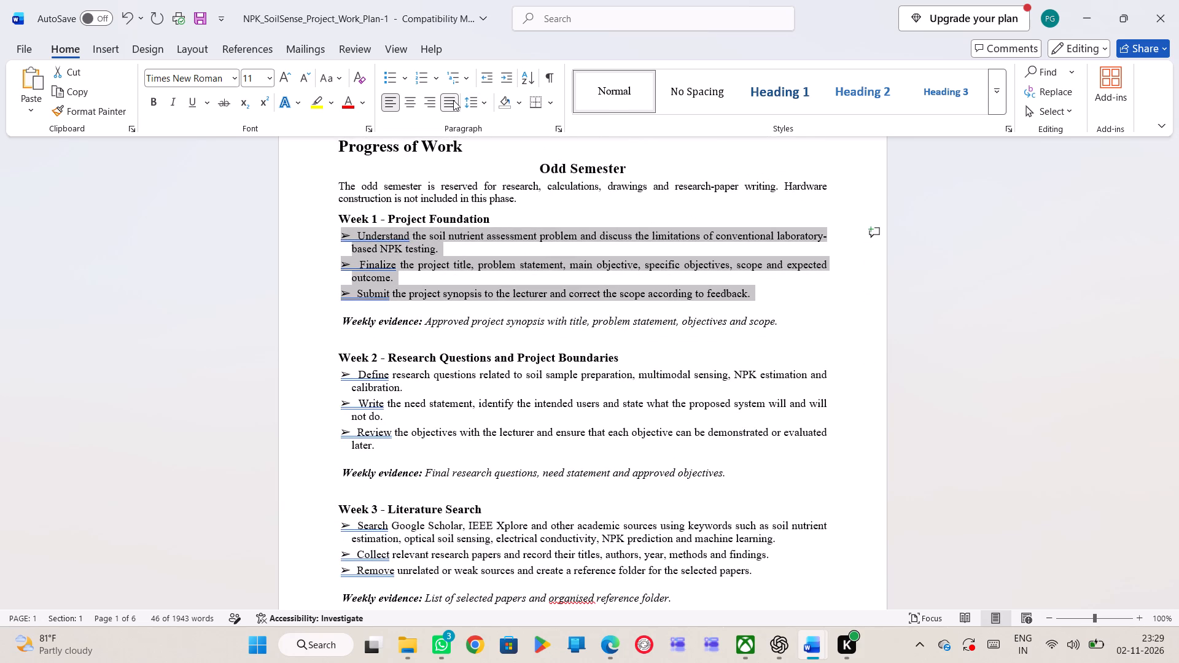
Set the three bullet points under Week 5 - Research Gap and Proposed Contribution to font size 11 and justify them.
scroll(615, 392, down, 2)
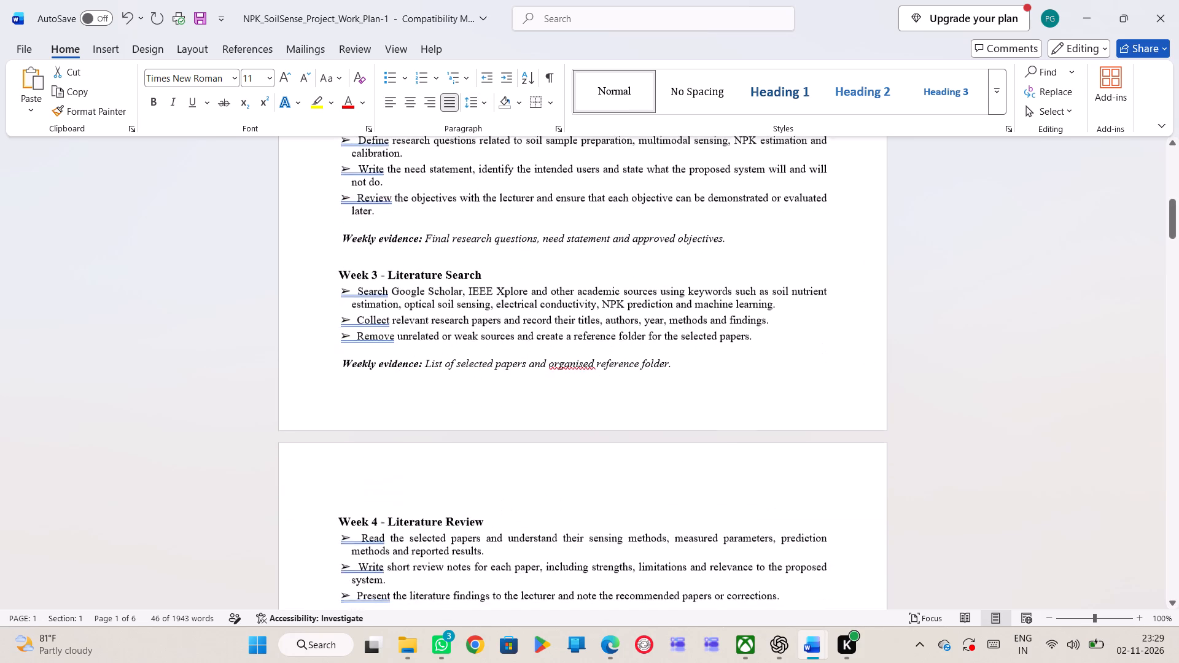
scroll(615, 392, down, 2)
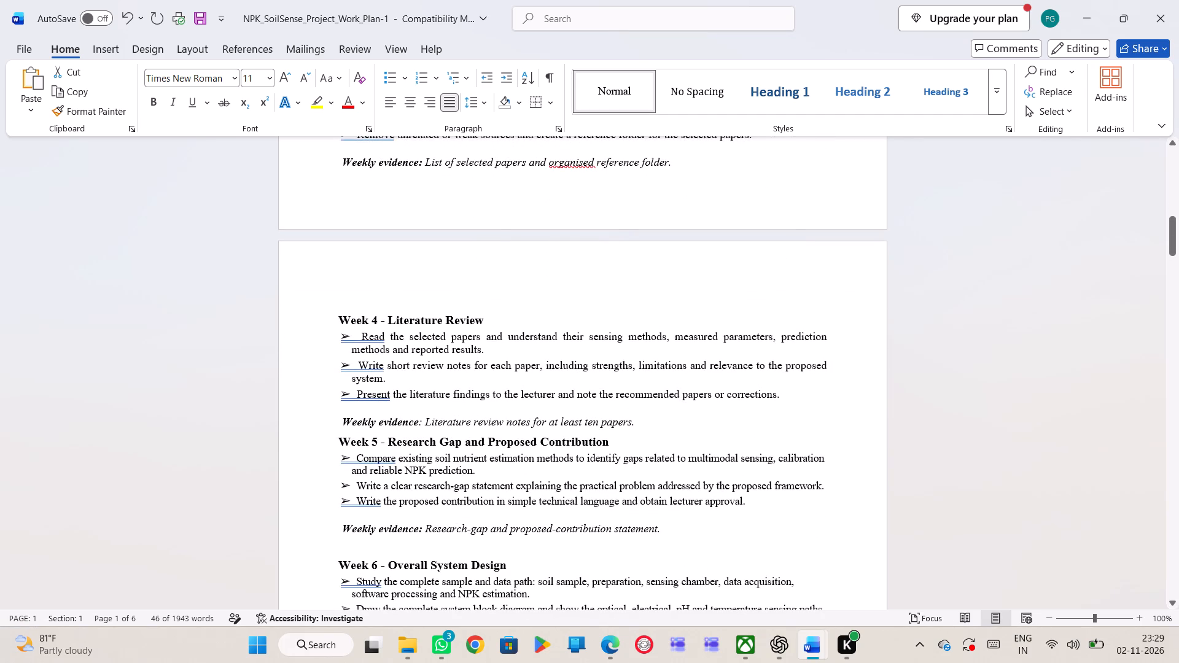
scroll(649, 502, down, 1)
drag(753, 479, 362, 432)
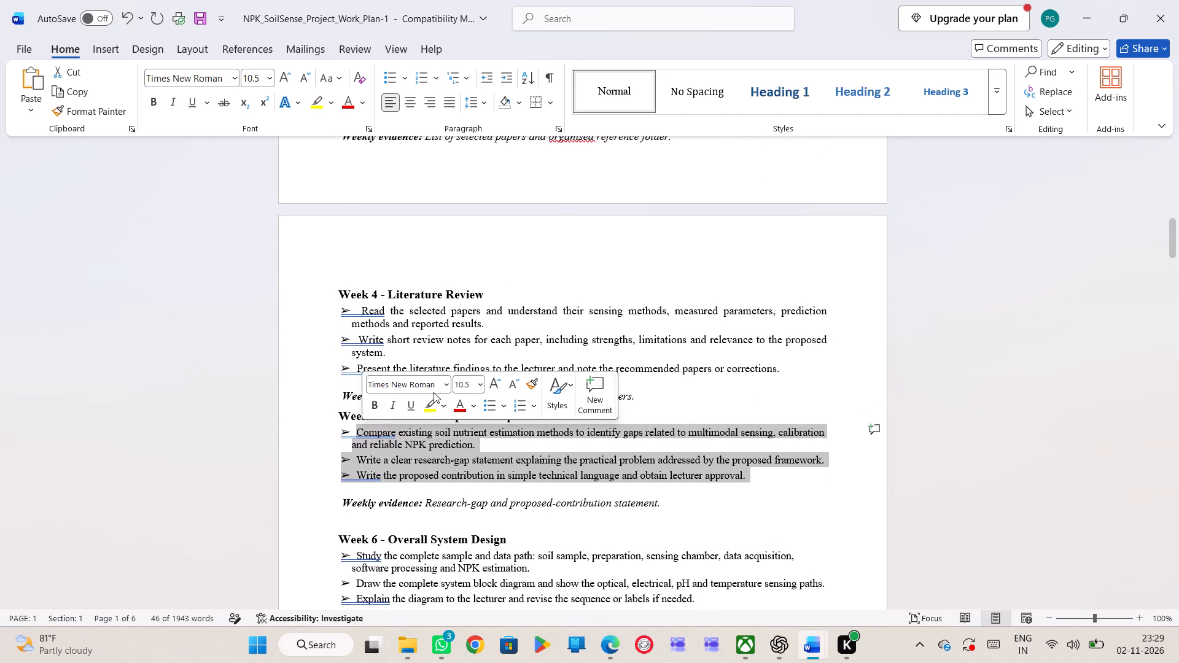
click(467, 386)
text(11)
key(Return)
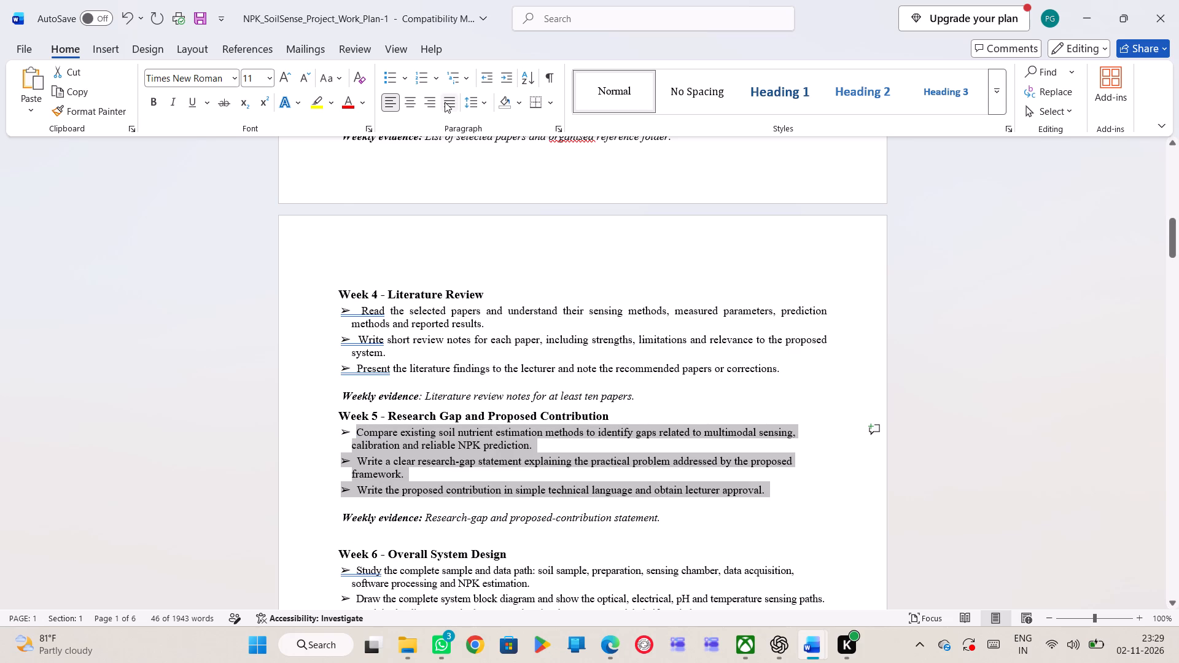
click(445, 102)
Set the three bullet points under Week 6 - Overall System Design to font size 11 and justify them.
scroll(516, 338, down, 1)
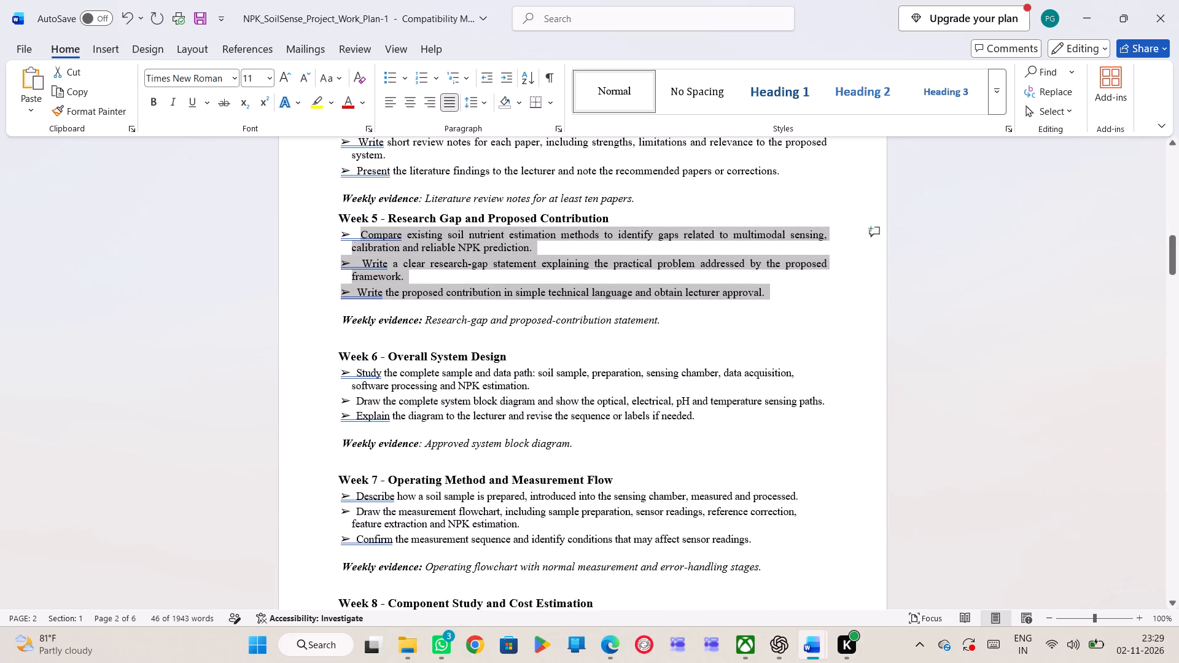
drag(708, 421, 349, 376)
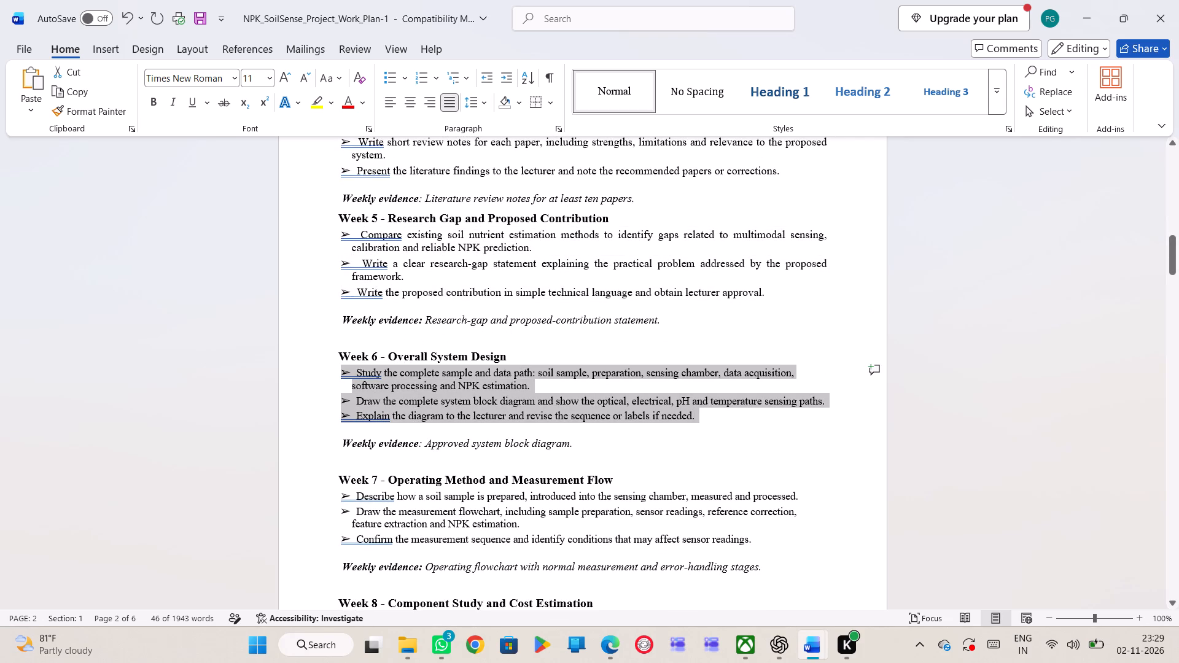
drag(349, 376, 351, 376)
click(451, 328)
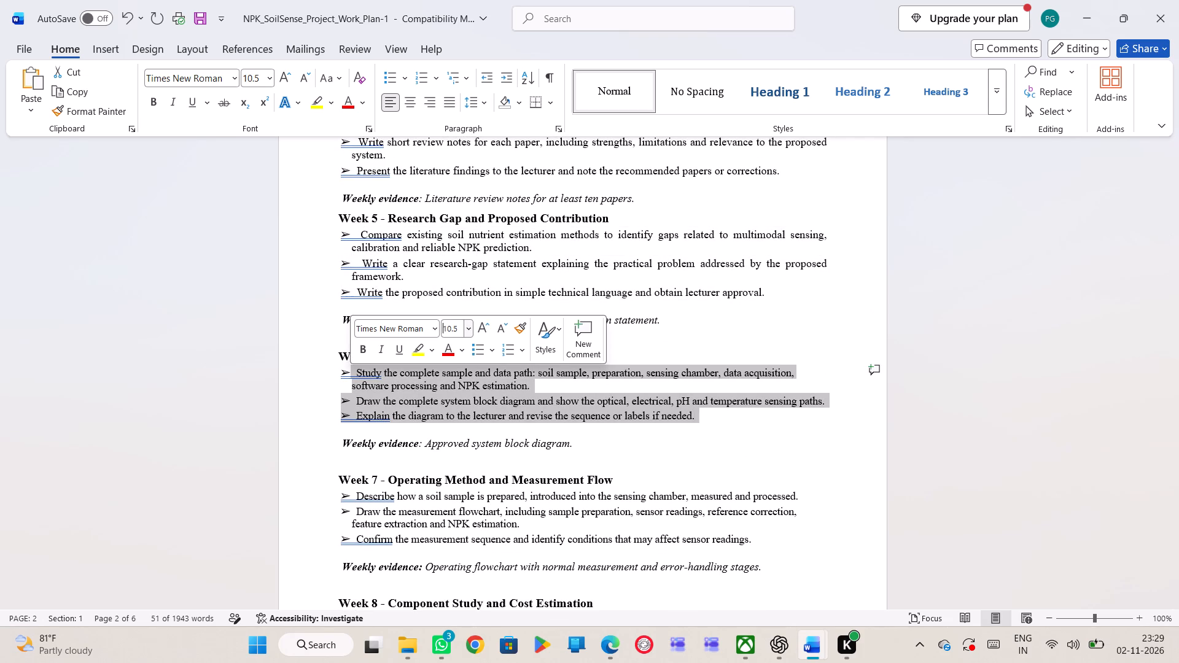
text(11)
key(Return)
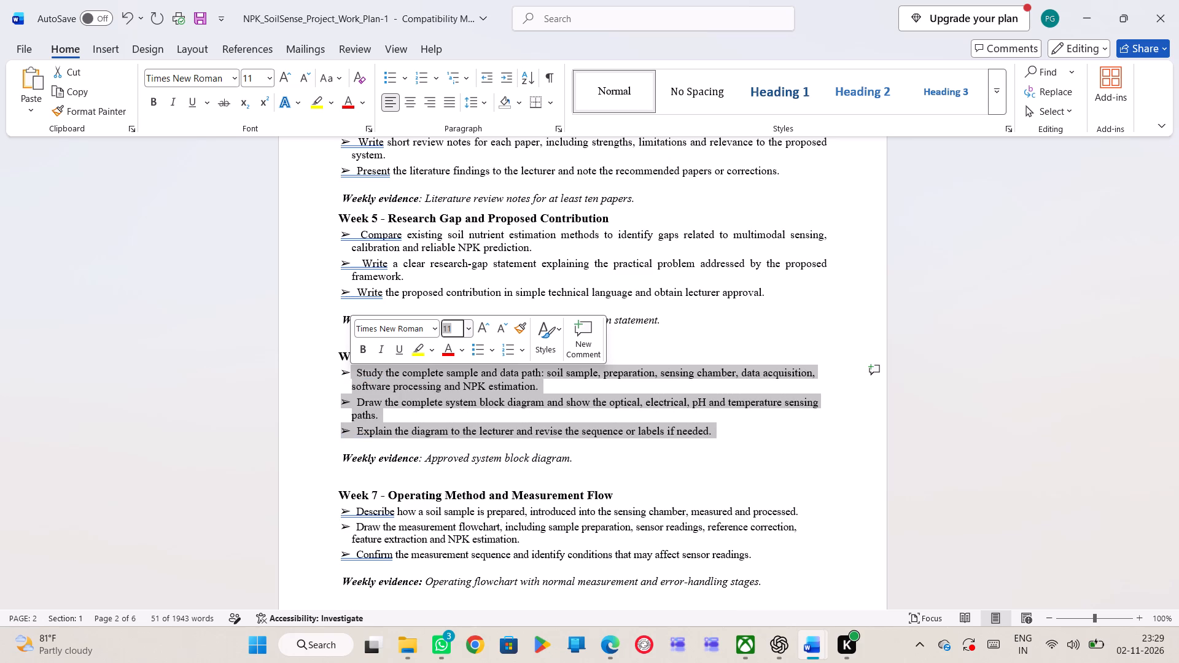
click(453, 103)
Set the three bullet points under Week 7 - Operating Method and Measurement Flow to font size 11 and justify them.
scroll(531, 335, down, 1)
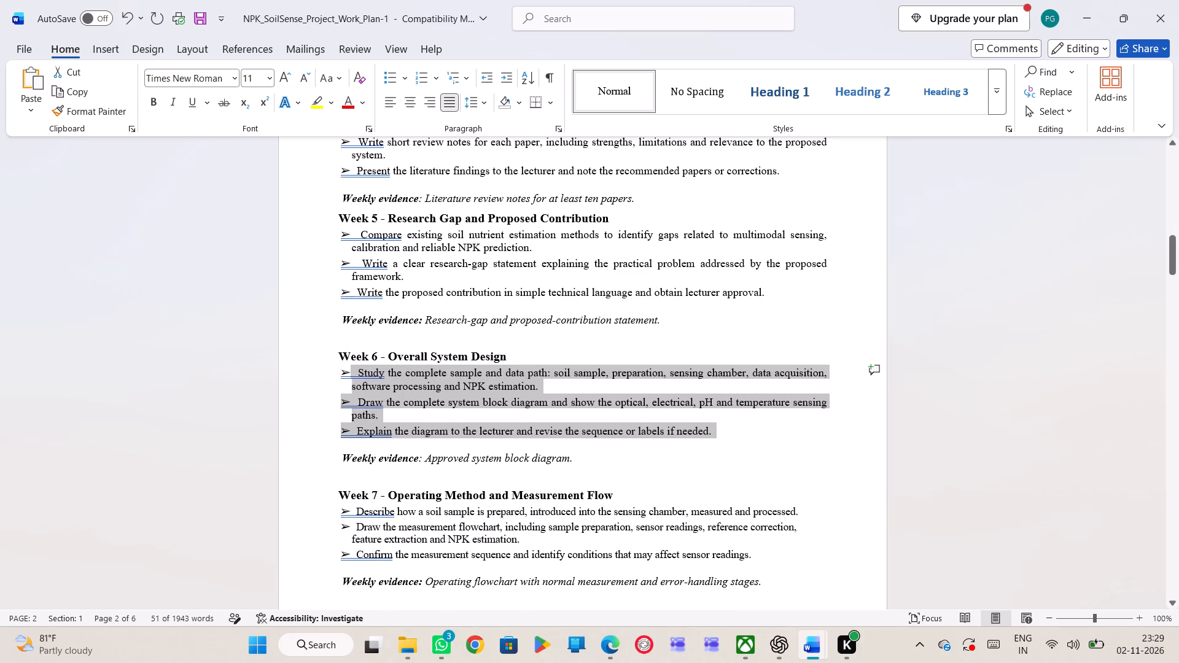
scroll(531, 335, down, 1)
drag(652, 378, 445, 357)
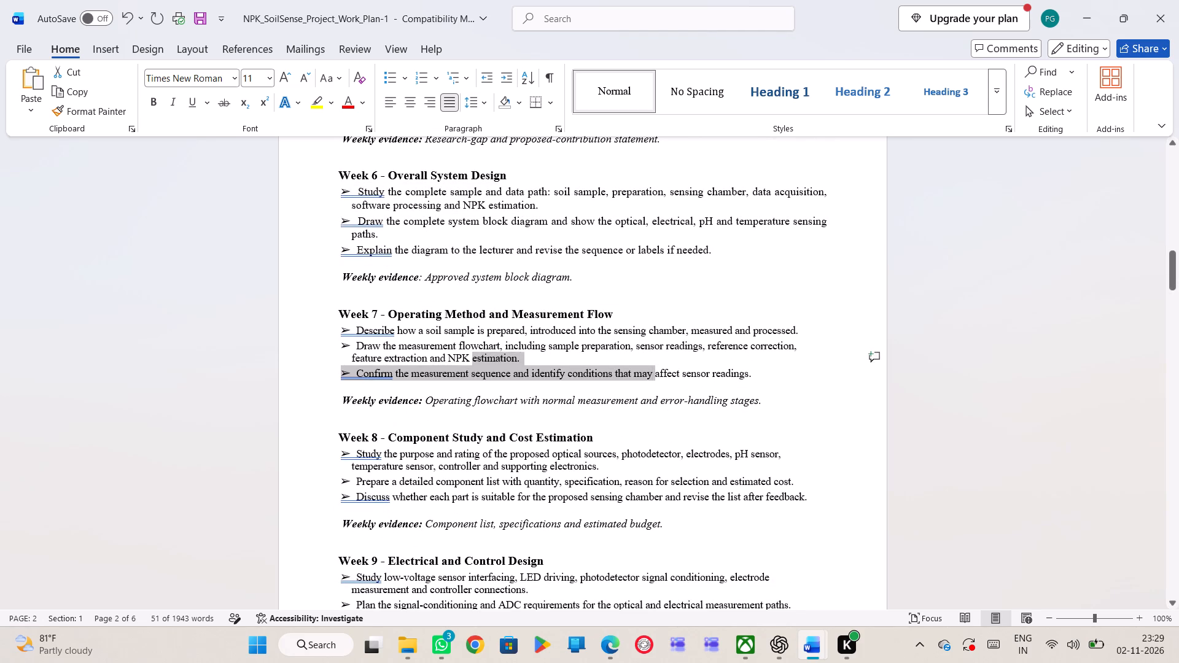
drag(445, 357, 367, 331)
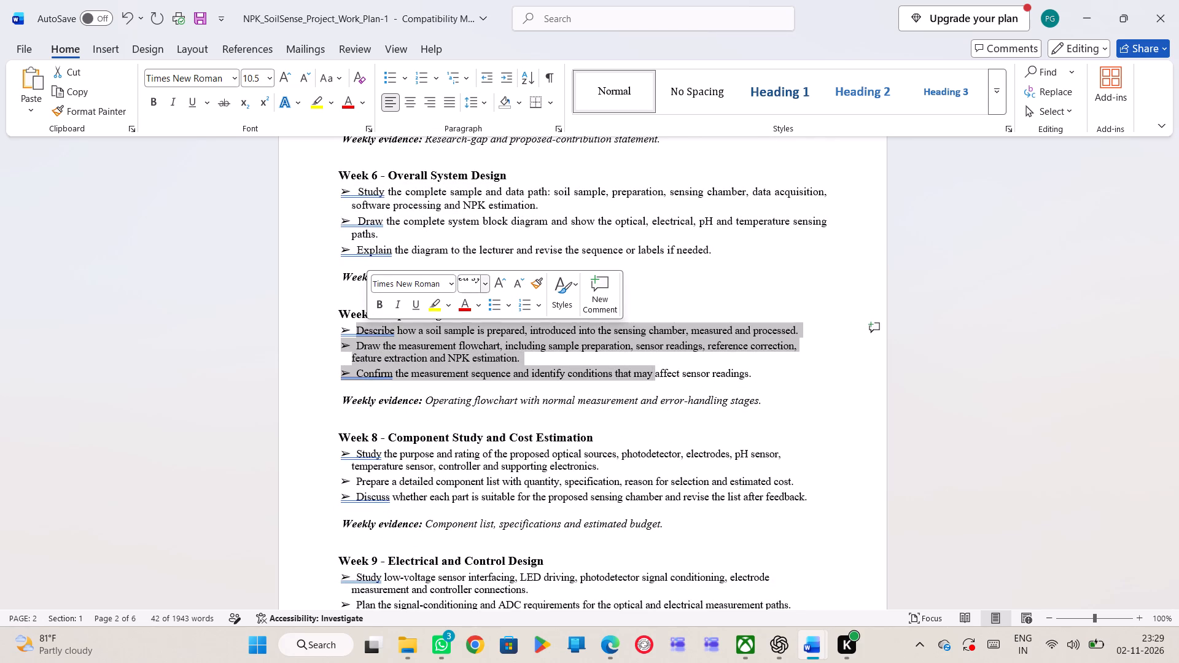
drag(749, 373, 515, 344)
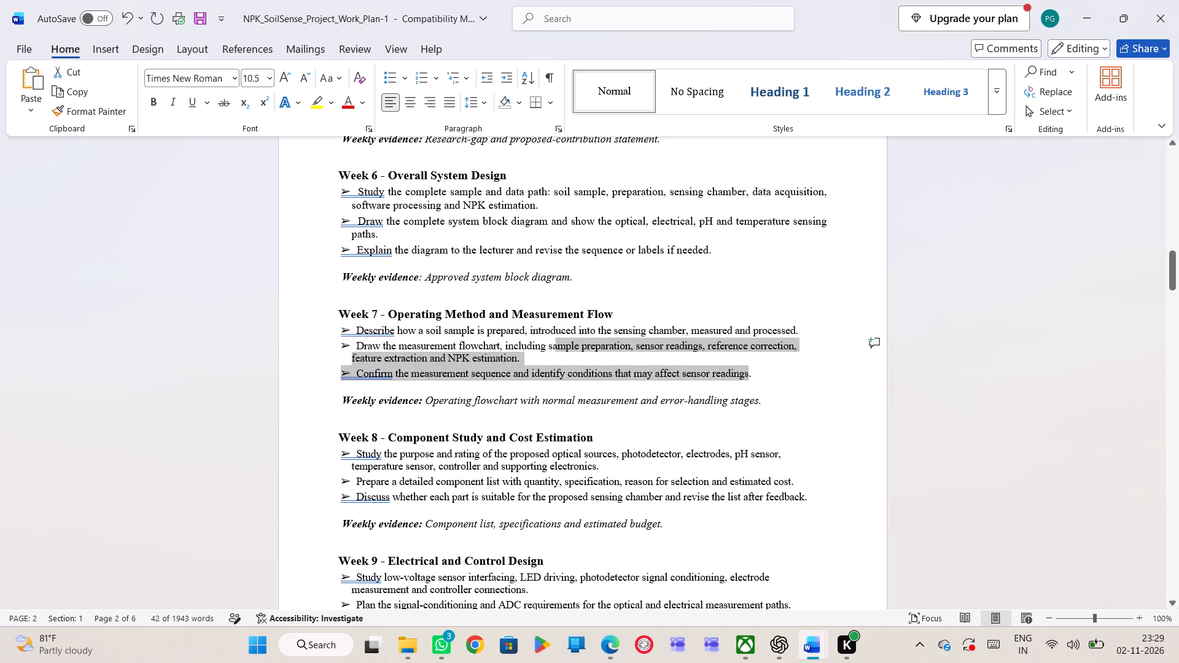
drag(515, 344, 370, 333)
click(472, 286)
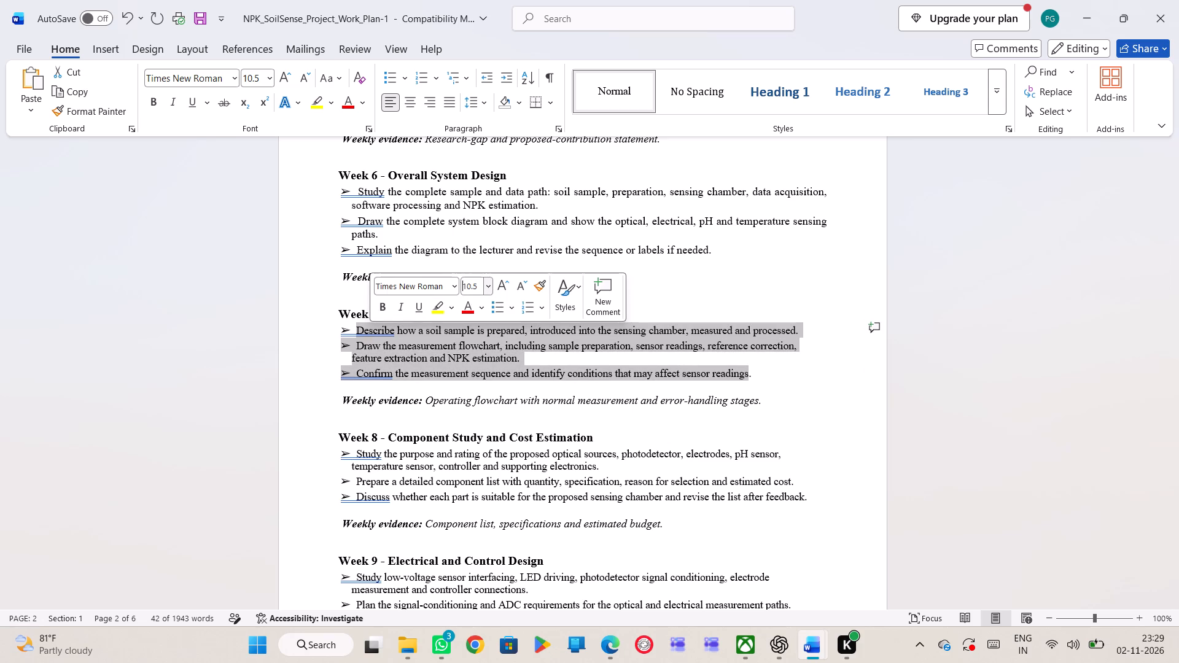
text(11)
key(Return)
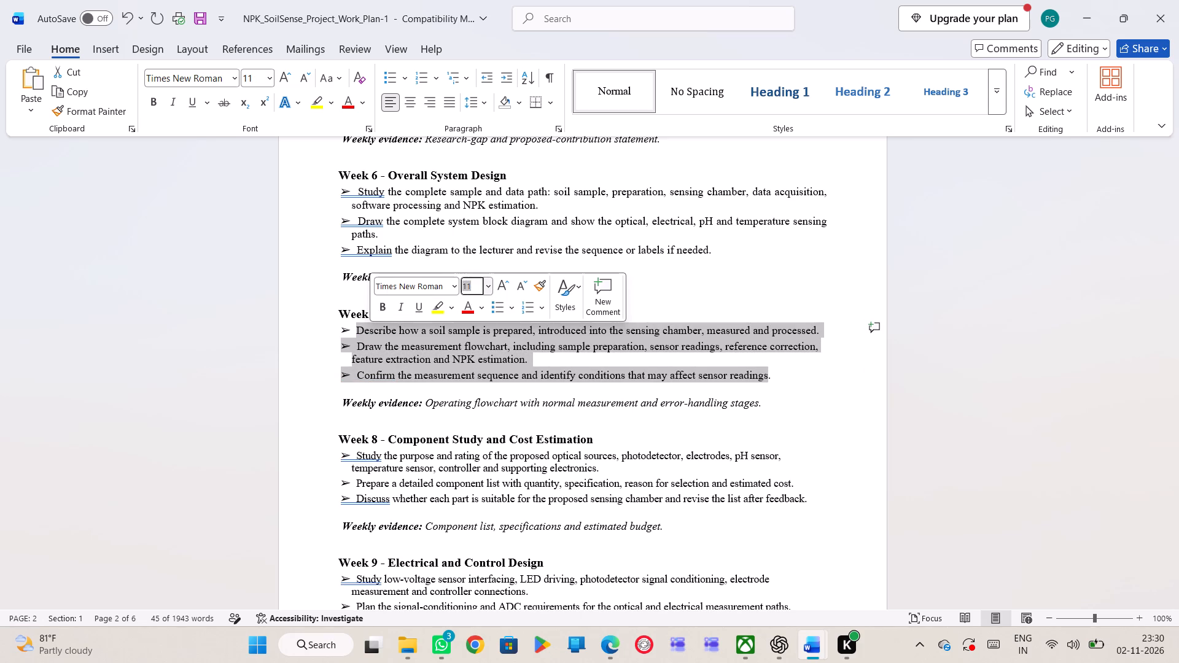
click(448, 109)
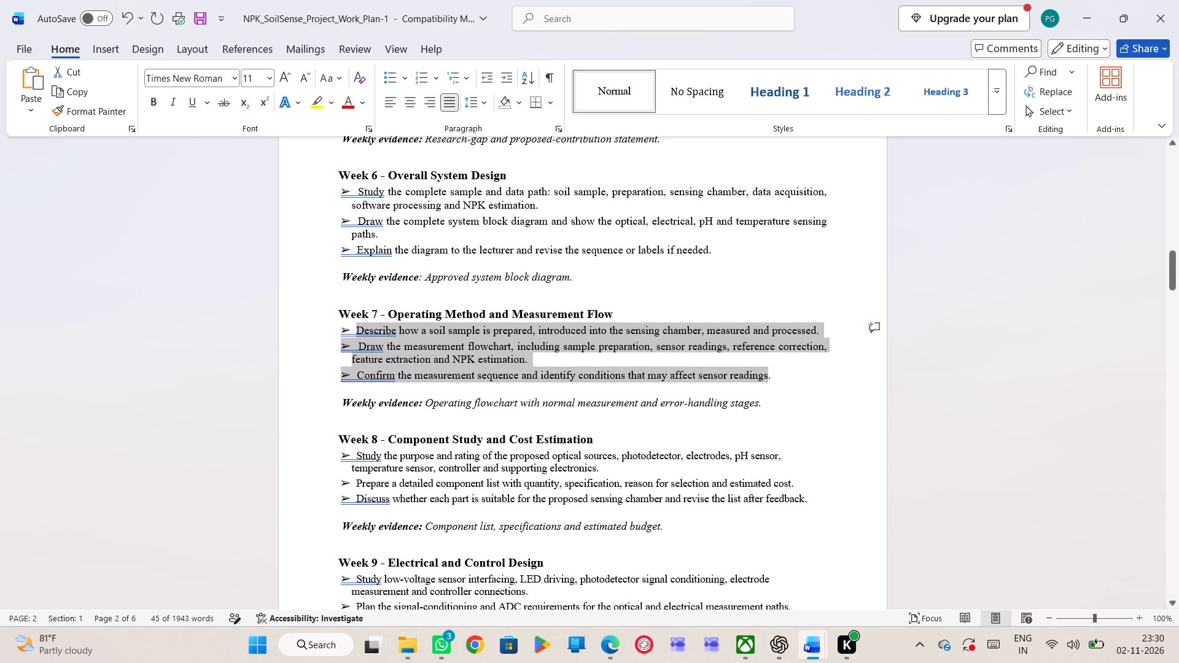
Justify all the text in the whole document at once.
scroll(500, 392, down, 1)
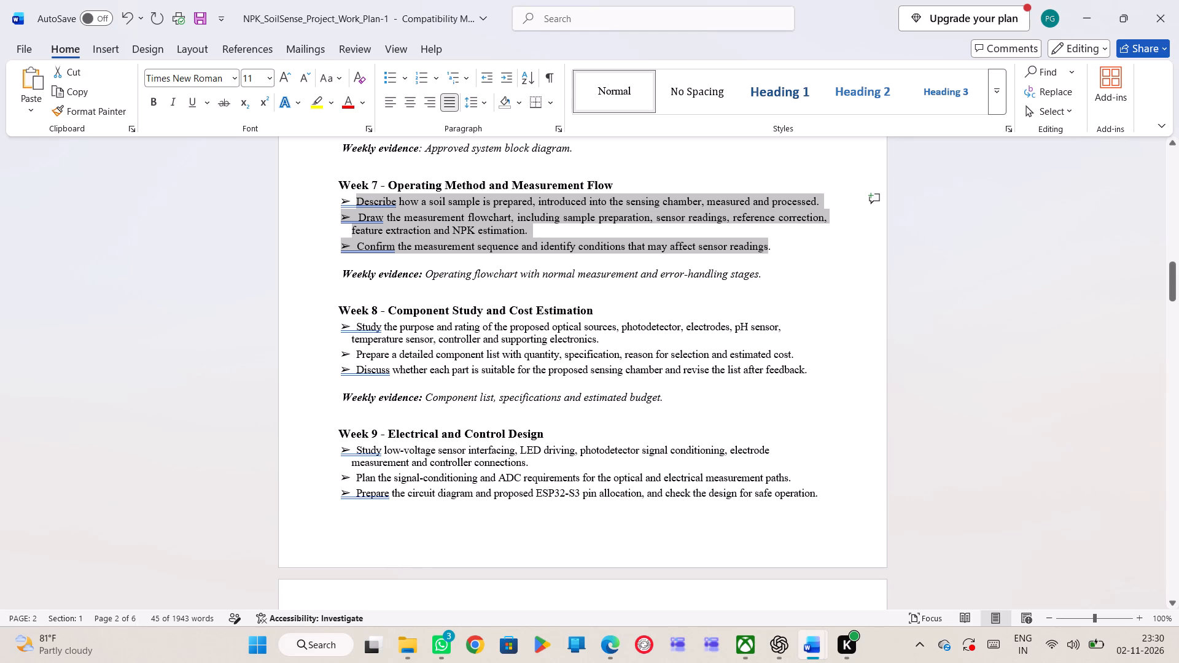
click(722, 425)
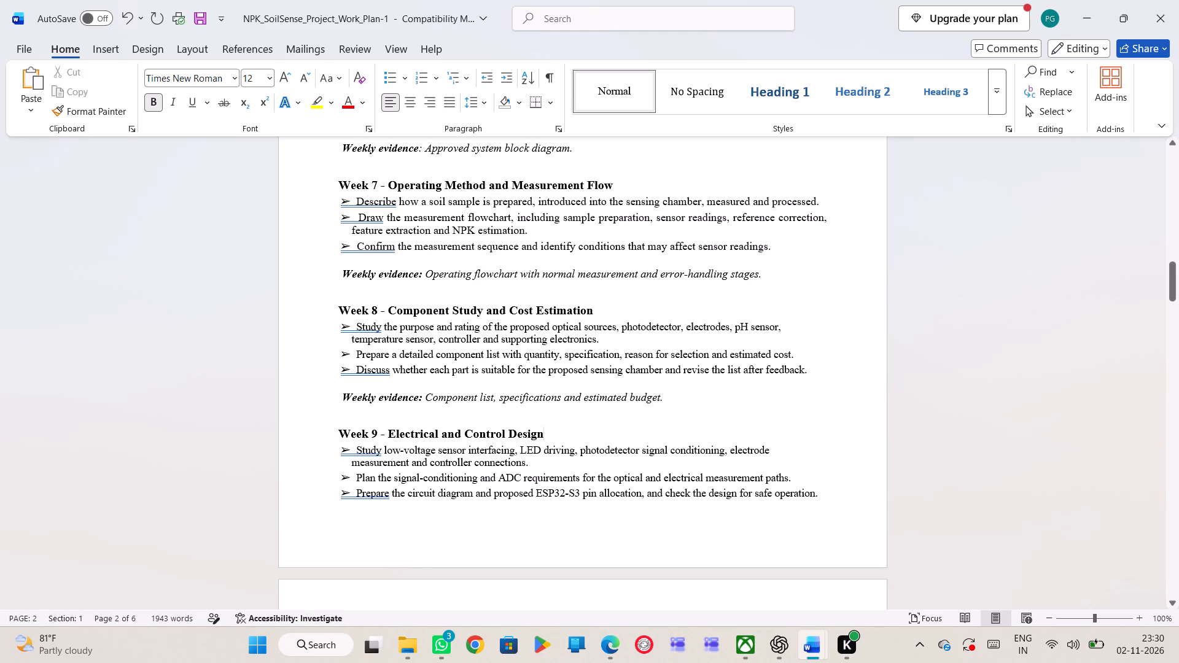
key(a)
key(BackSpace)
key(ctrl+a)
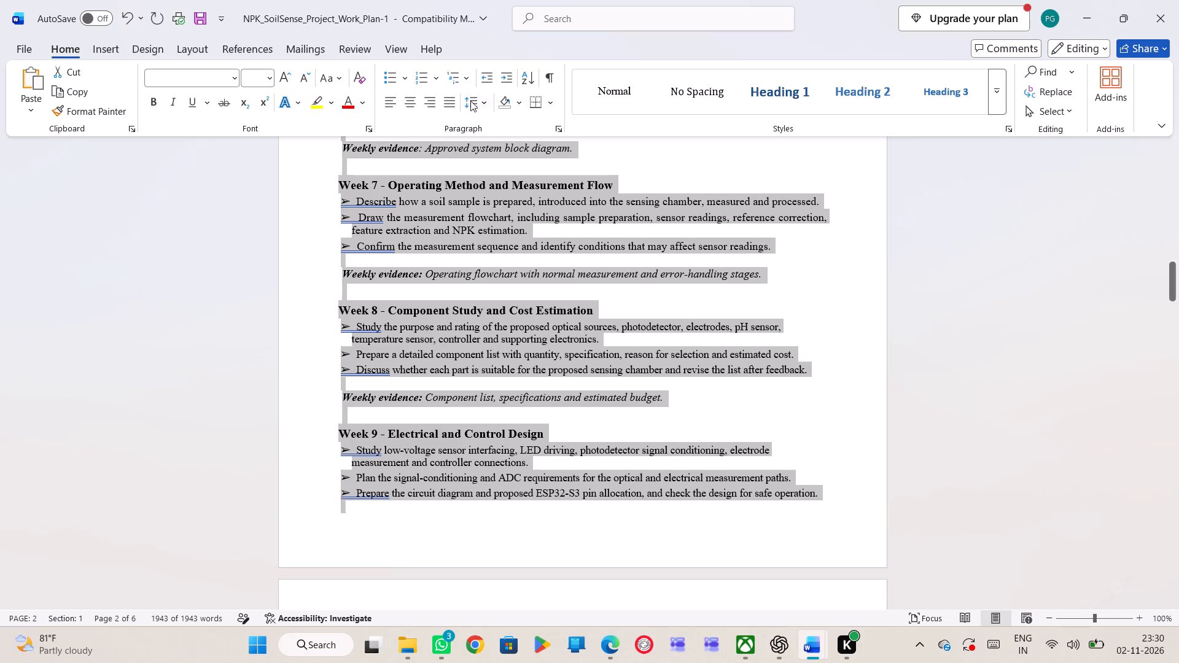
click(446, 101)
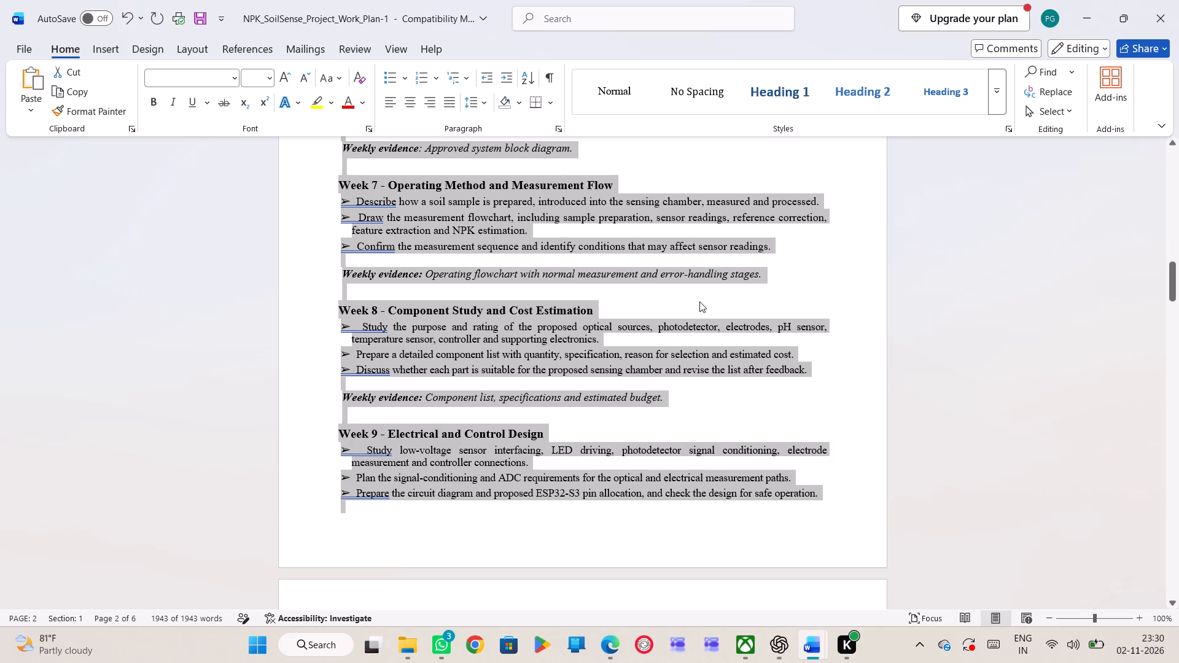
click(696, 302)
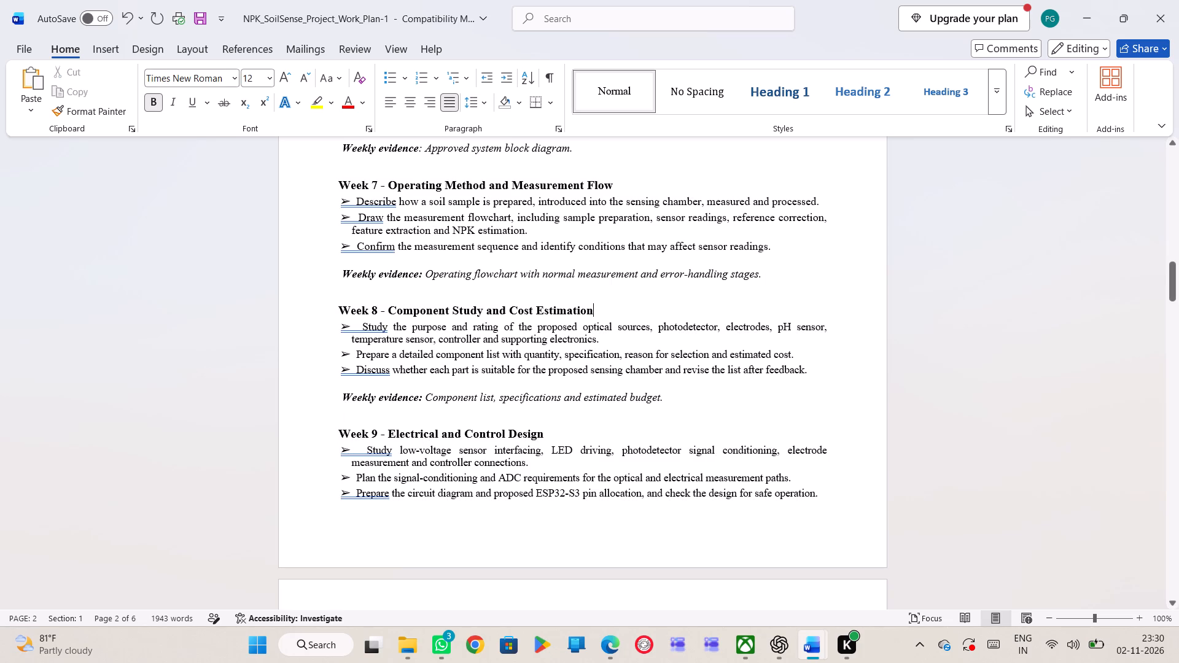
Set the three bullet points under Week 8 - Component Study and Cost Estimation to font size 11.
drag(809, 370, 634, 351)
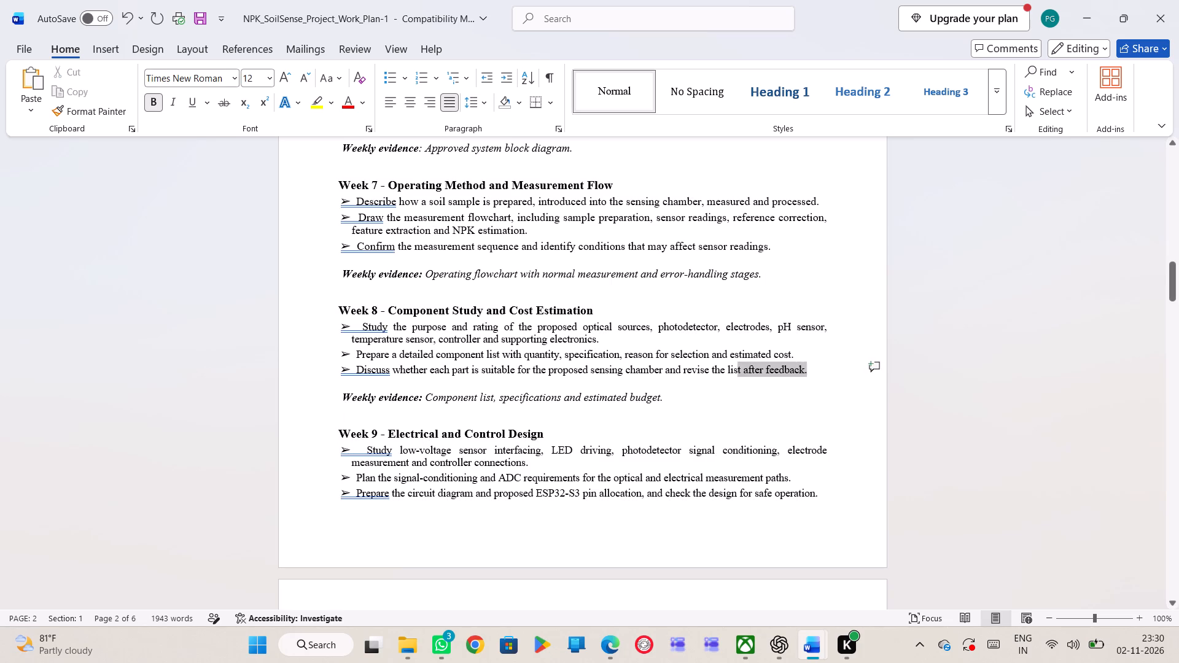
drag(634, 351, 539, 332)
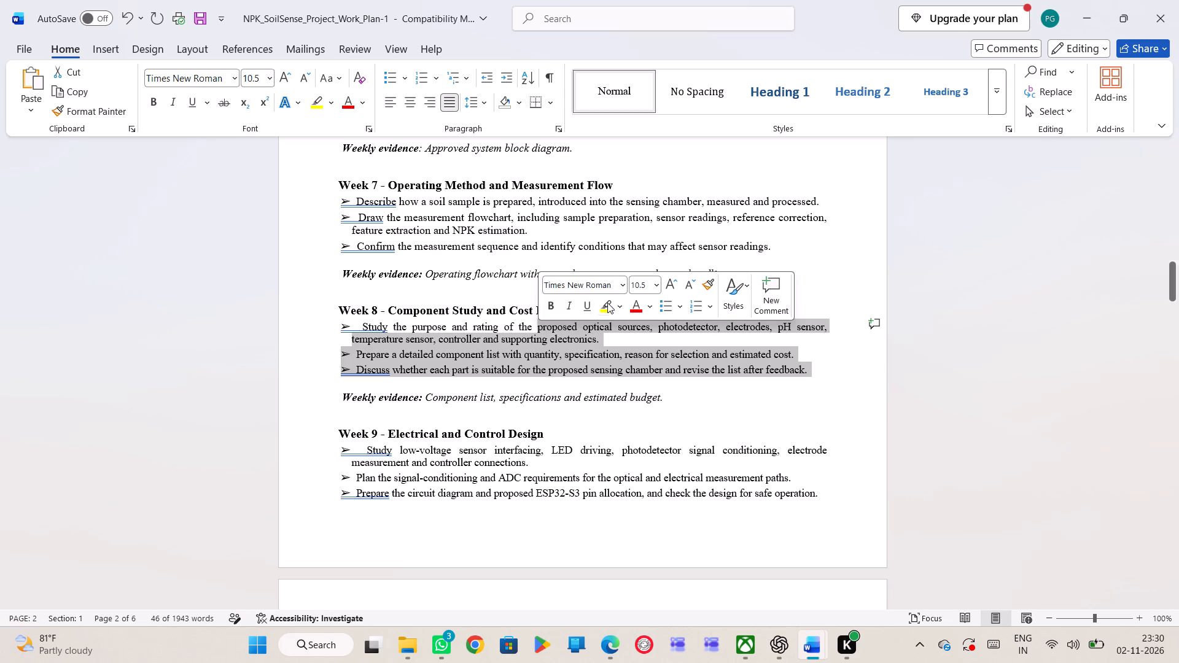
click(645, 283)
text(11)
key(Return)
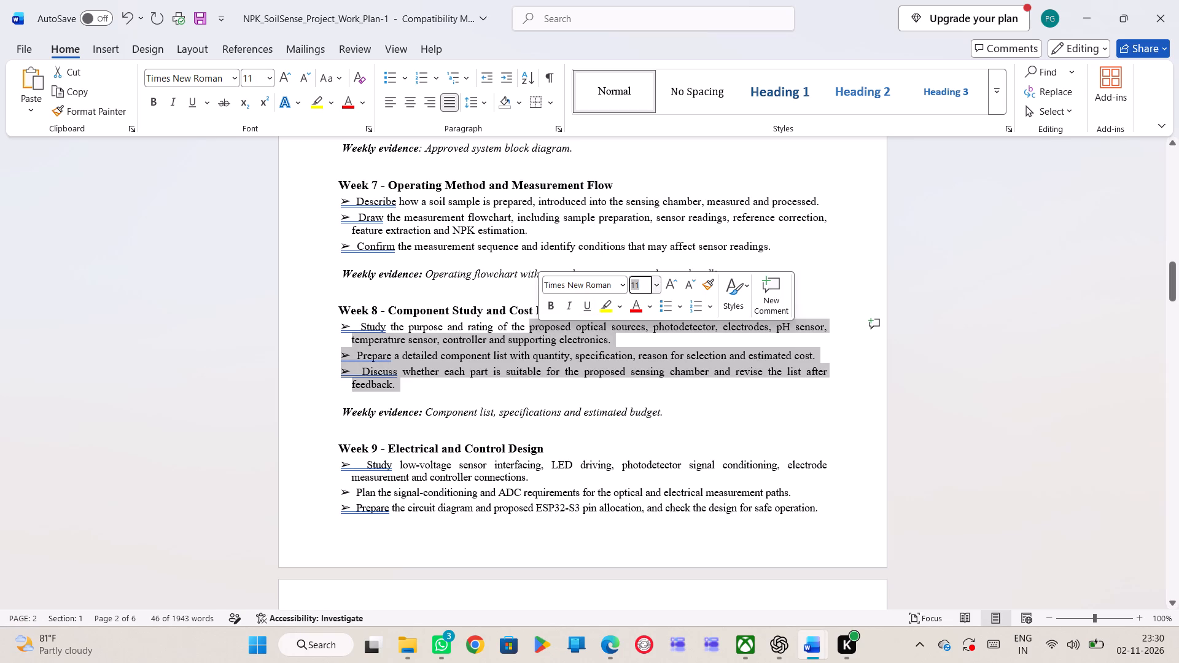
drag(360, 326, 508, 328)
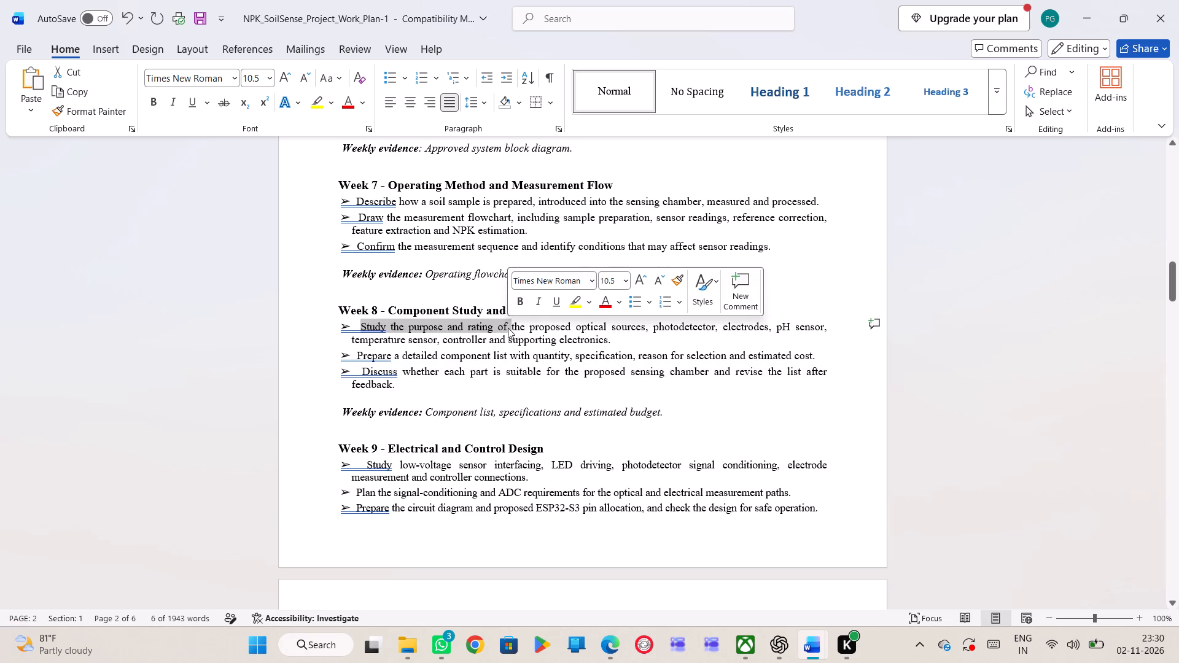
click(615, 283)
text(11)
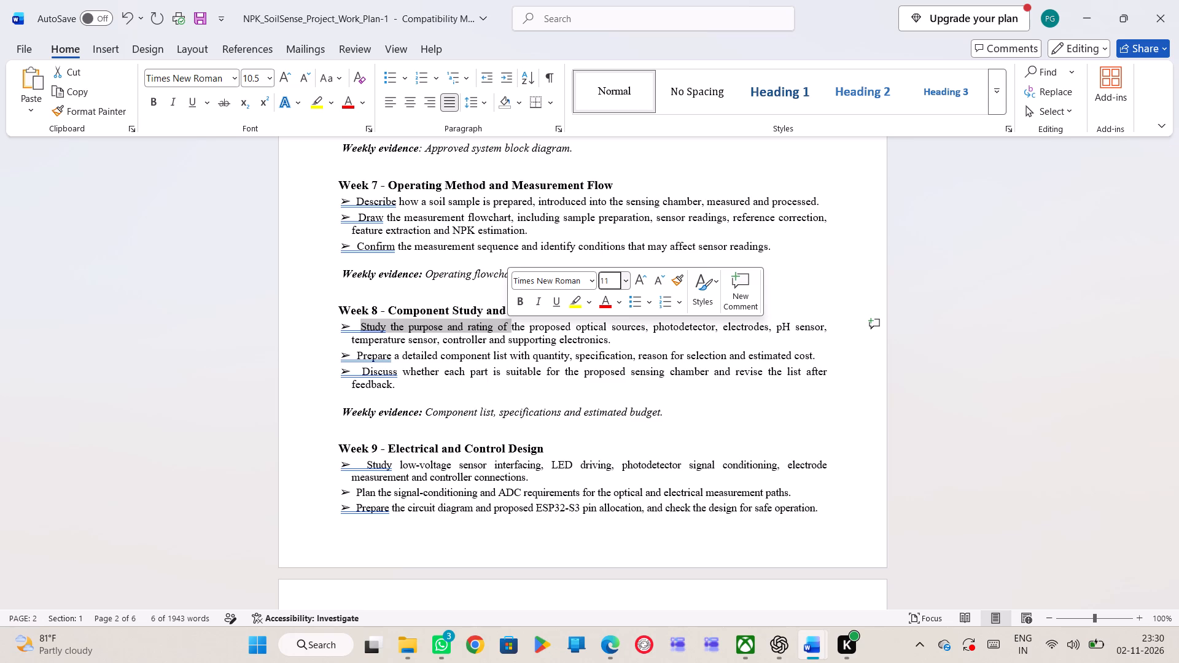
key(Return)
click(709, 429)
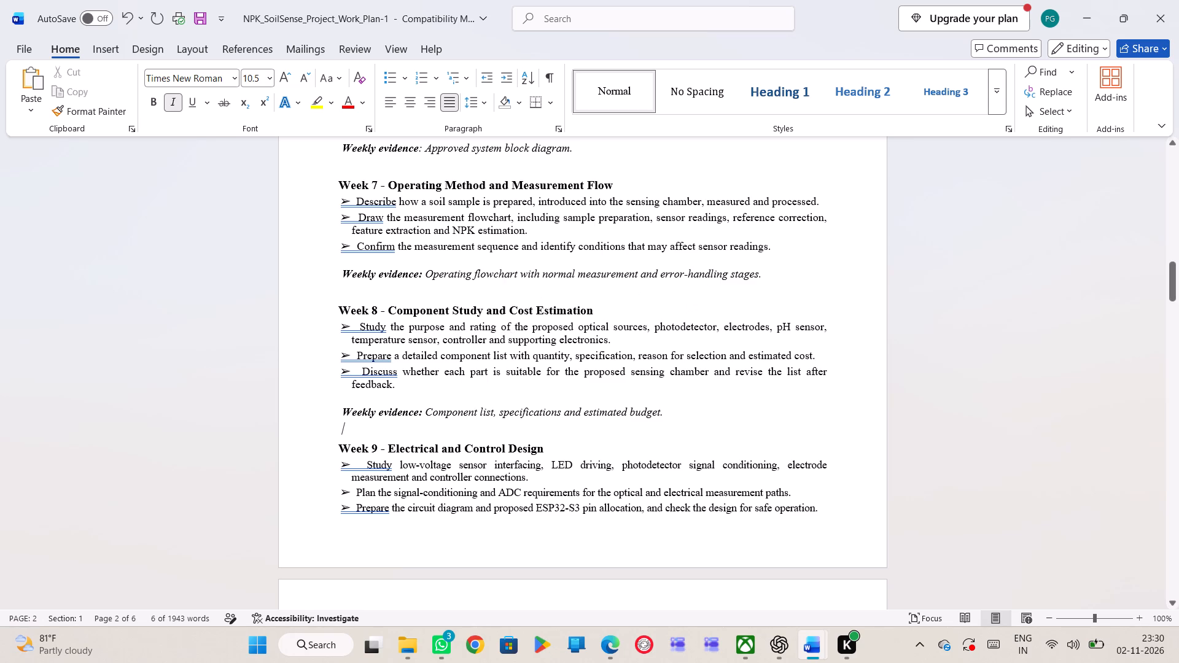
Set the three bullet points under Week 9 - Electrical and Control Design to font size 11.
scroll(709, 429, down, 1)
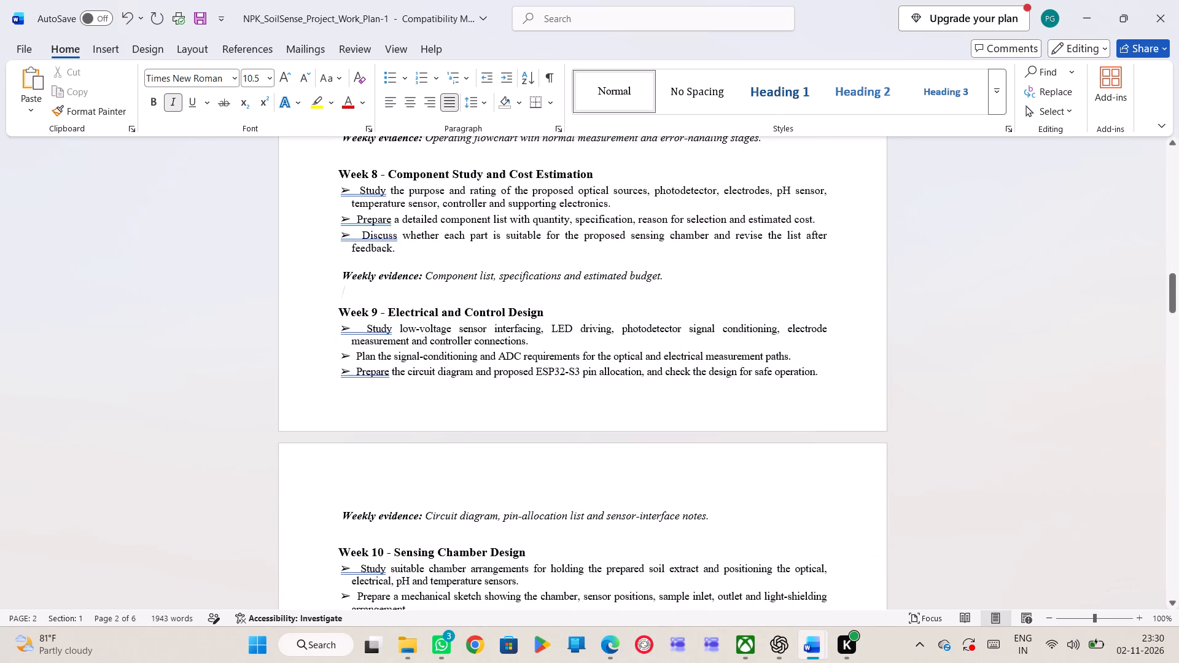
drag(717, 385, 372, 330)
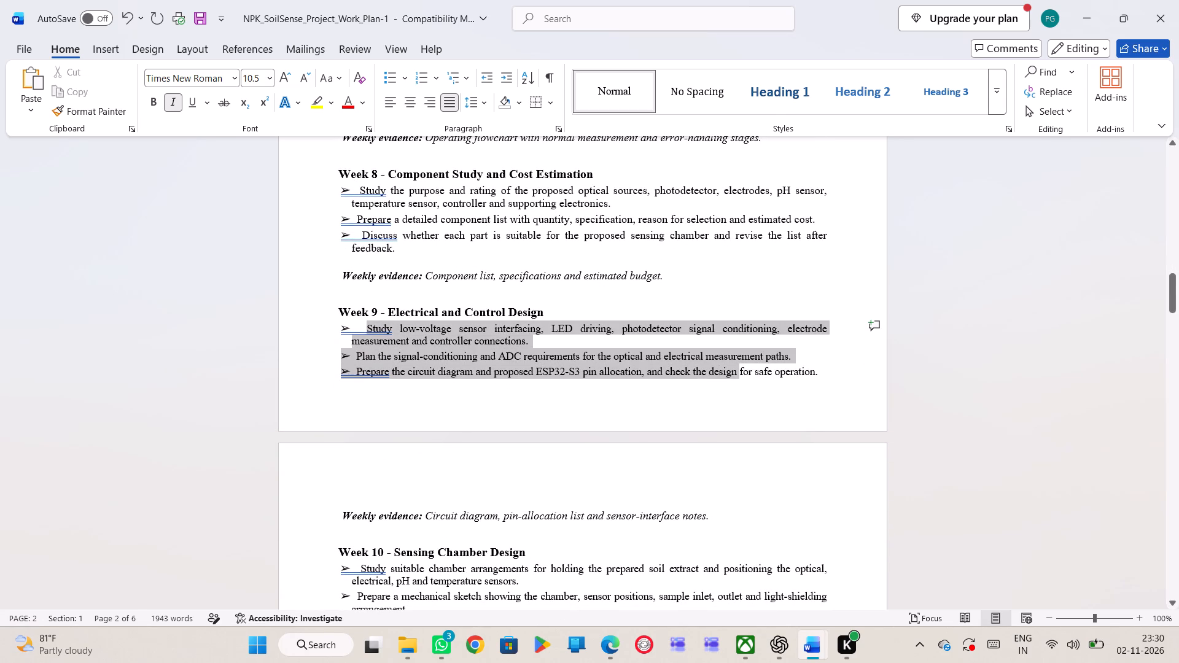
drag(372, 330, 373, 329)
click(474, 276)
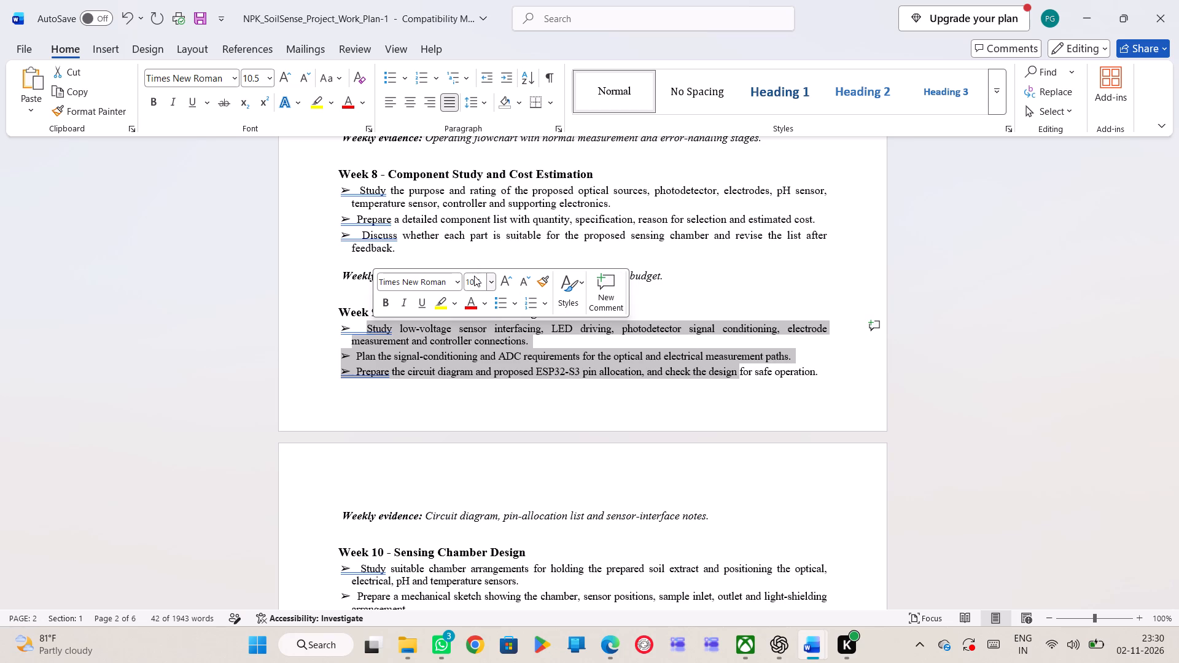
click(801, 363)
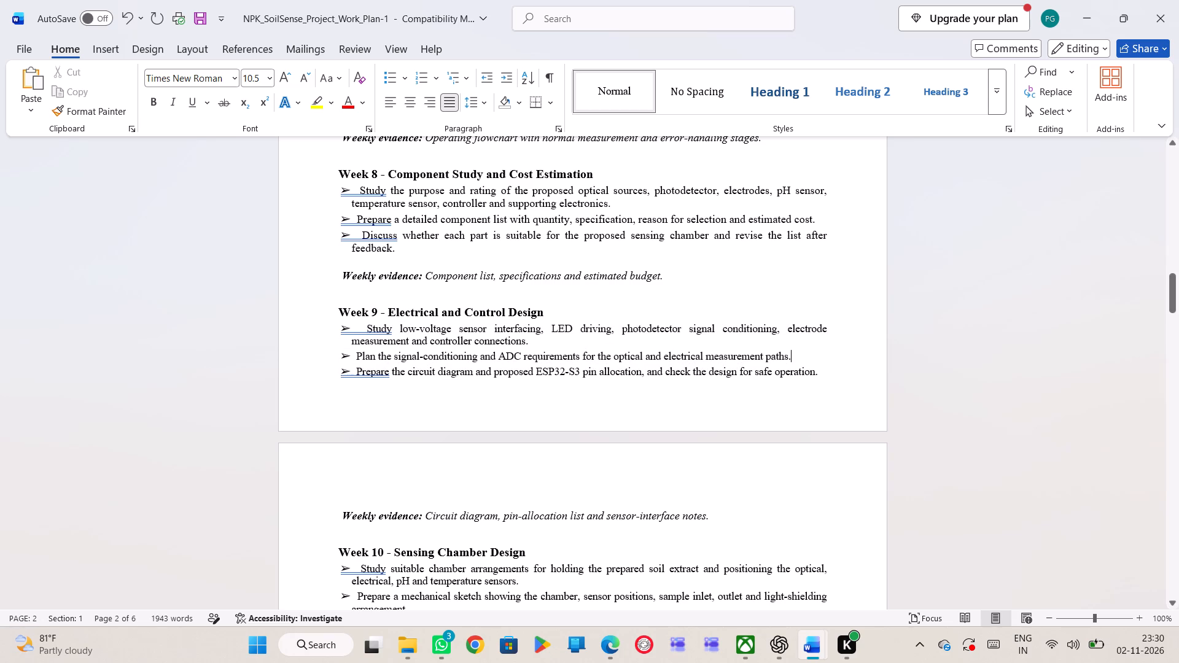
drag(824, 371, 364, 330)
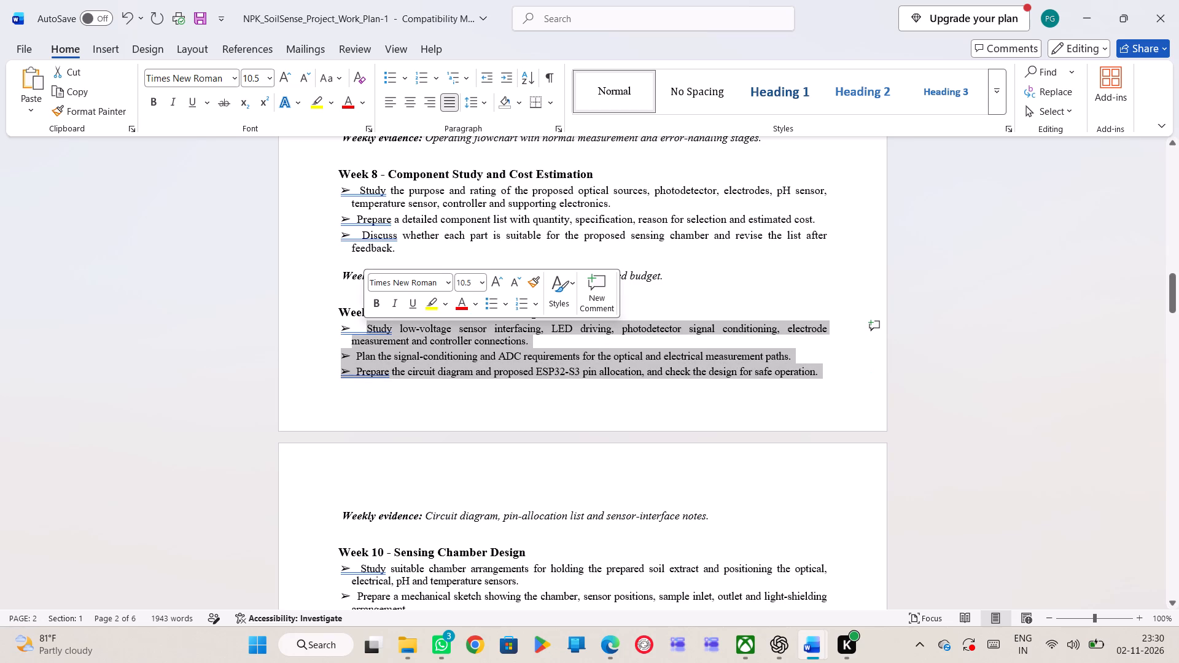
click(465, 274)
click(466, 280)
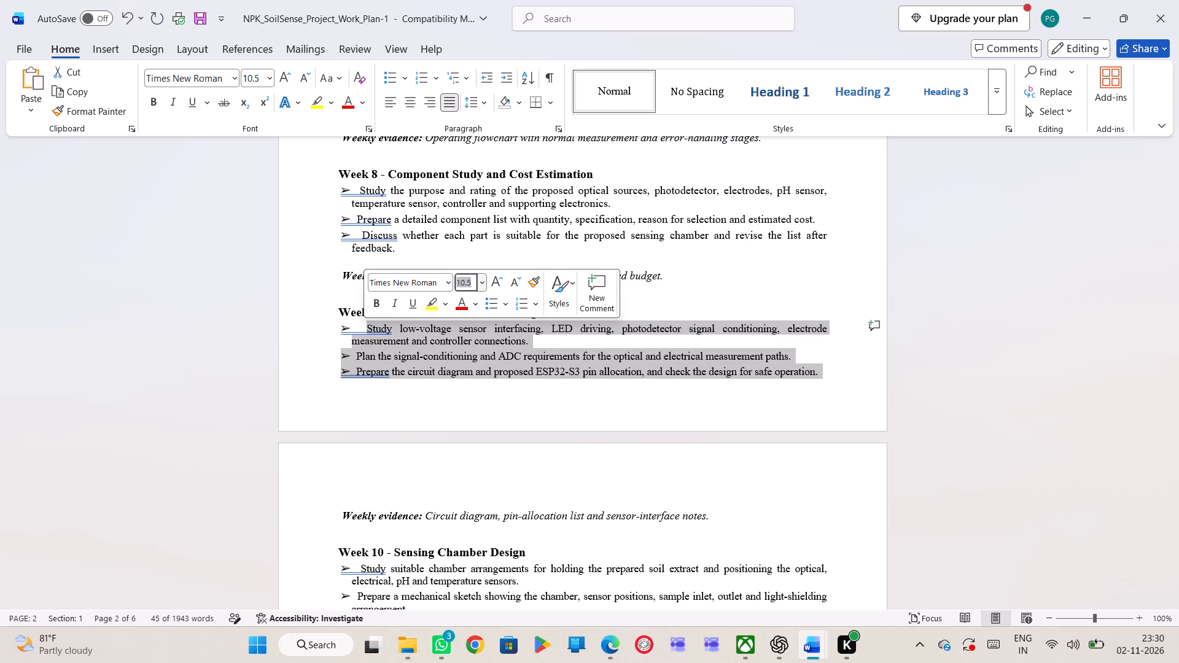
text(11)
key(Return)
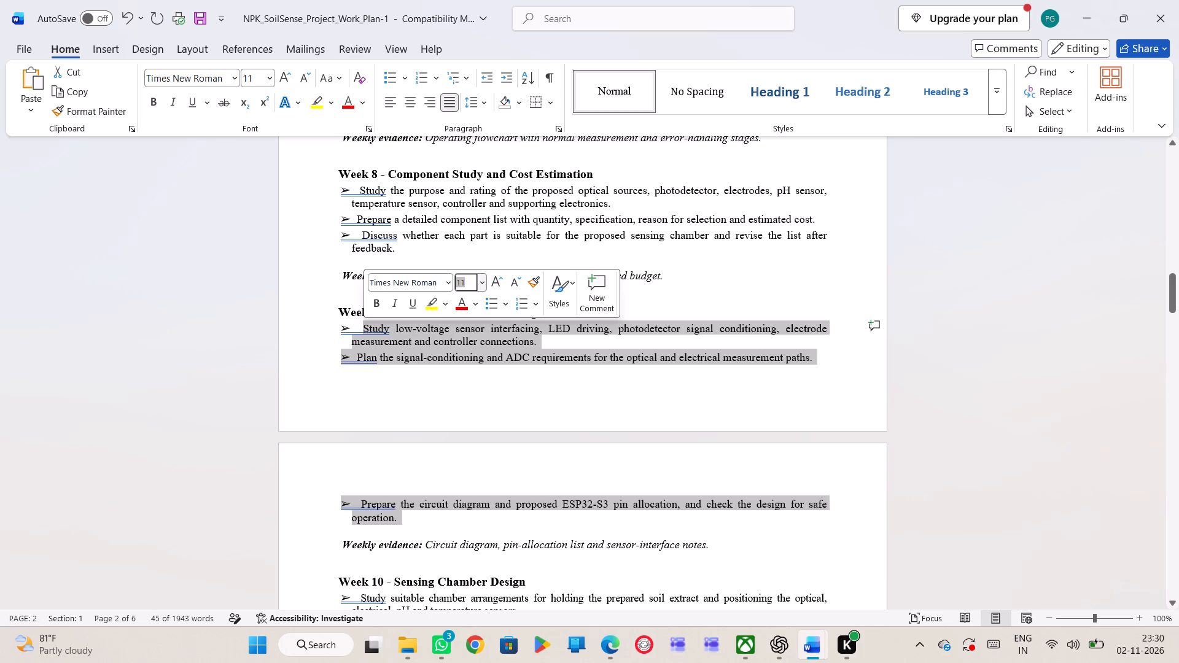
click(569, 398)
Set the three bullet points under Week 10 - Sensing Chamber Design to font size 11.
scroll(569, 398, down, 1)
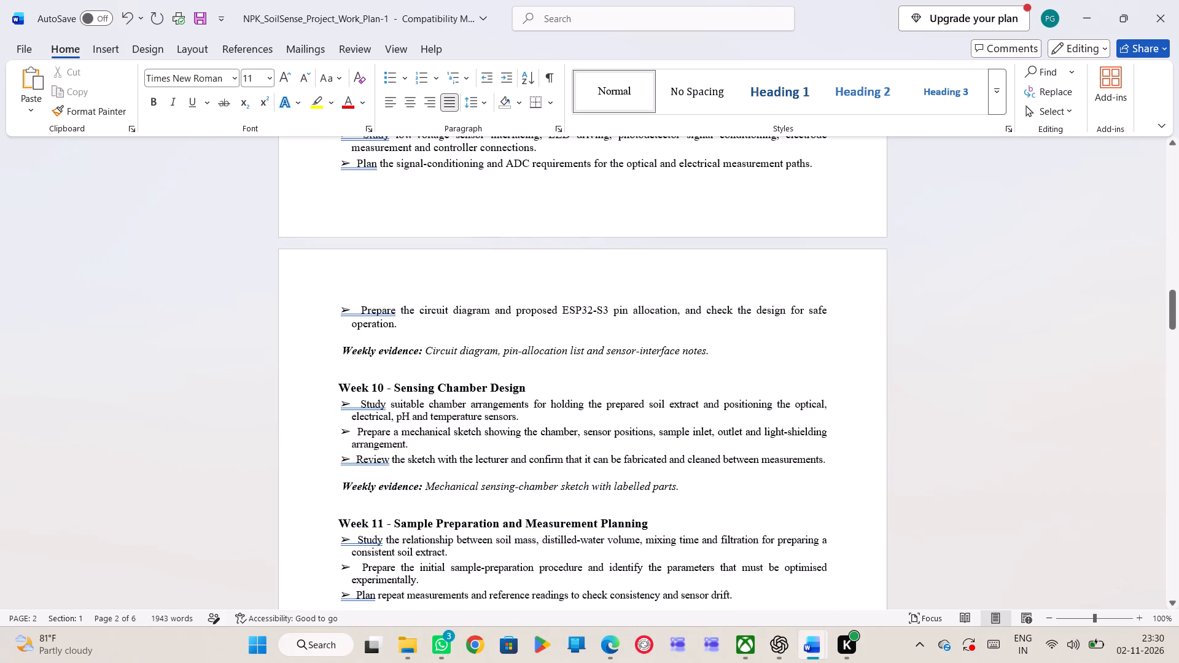
drag(827, 462, 369, 405)
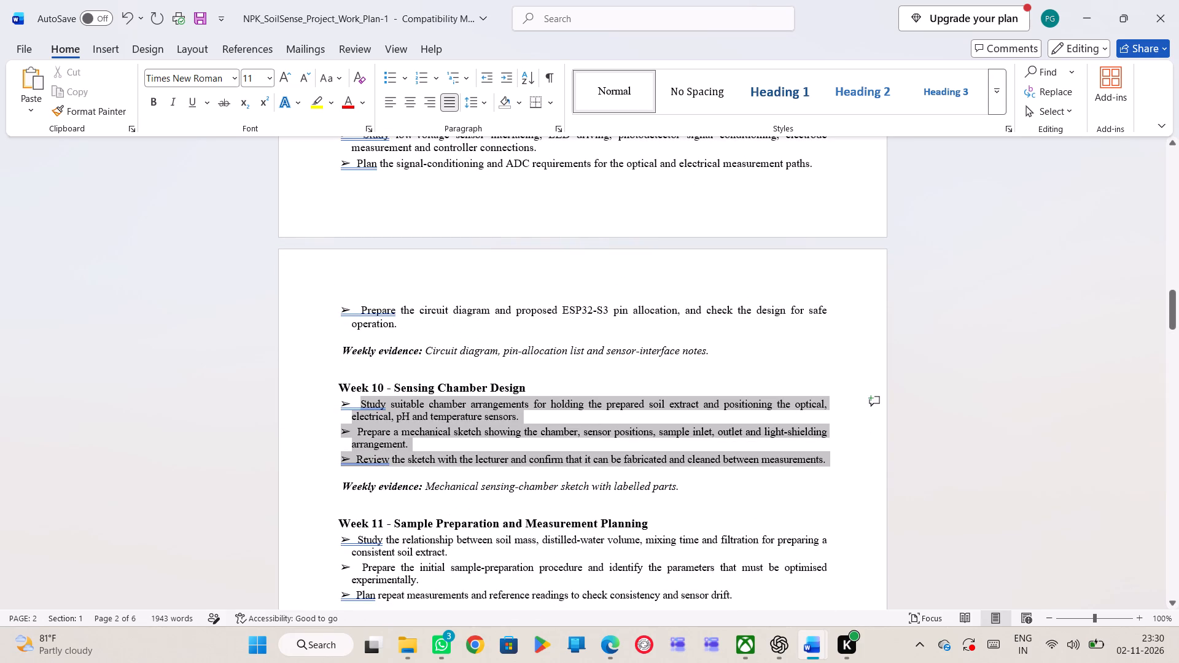
drag(369, 405, 367, 408)
click(473, 357)
text(11)
key(Return)
Set the three bullet points under Week 11 - Sample Preparation and Measurement Planning to font size 11.
scroll(609, 499, down, 1)
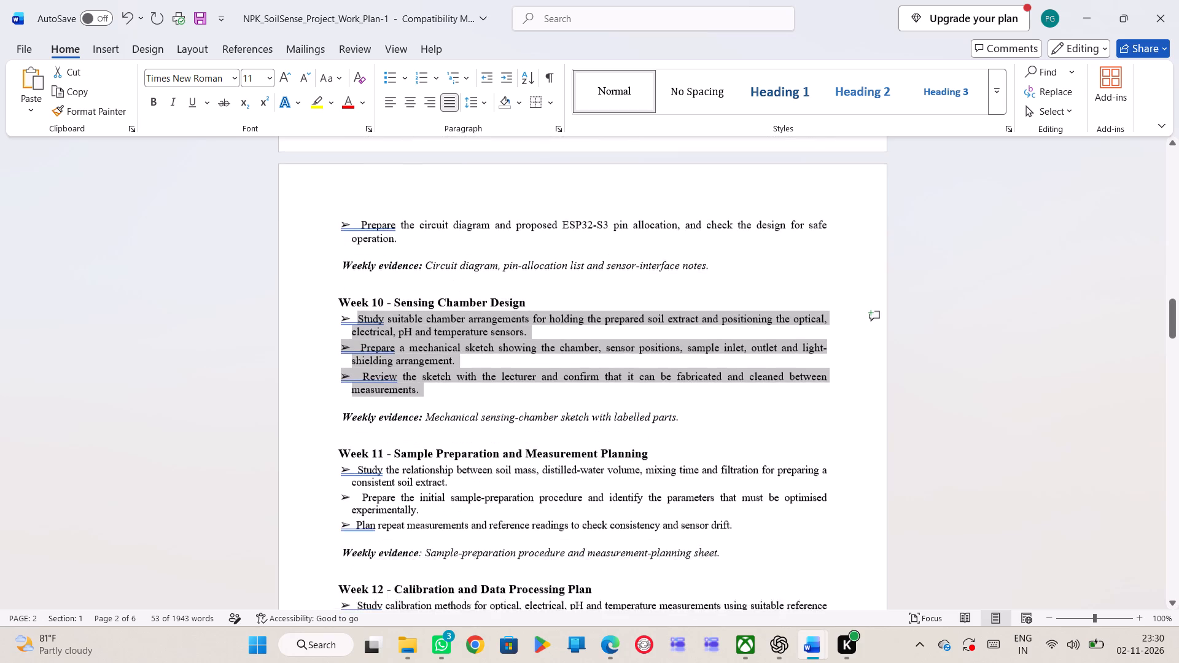
scroll(609, 499, down, 1)
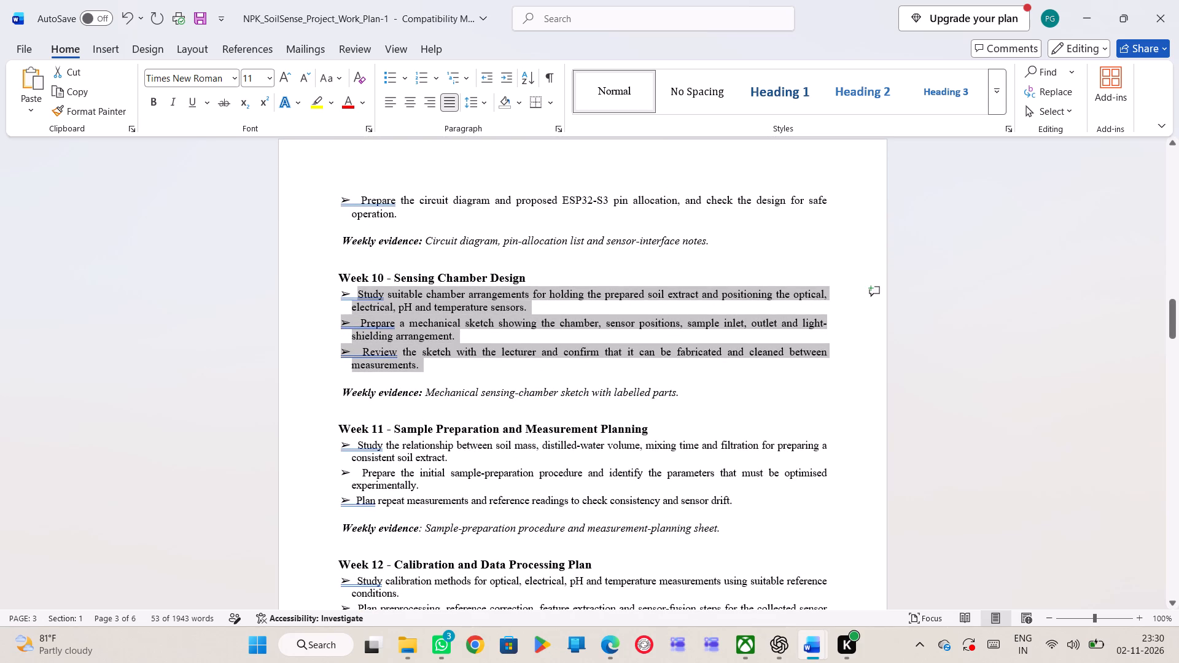
drag(737, 501, 355, 444)
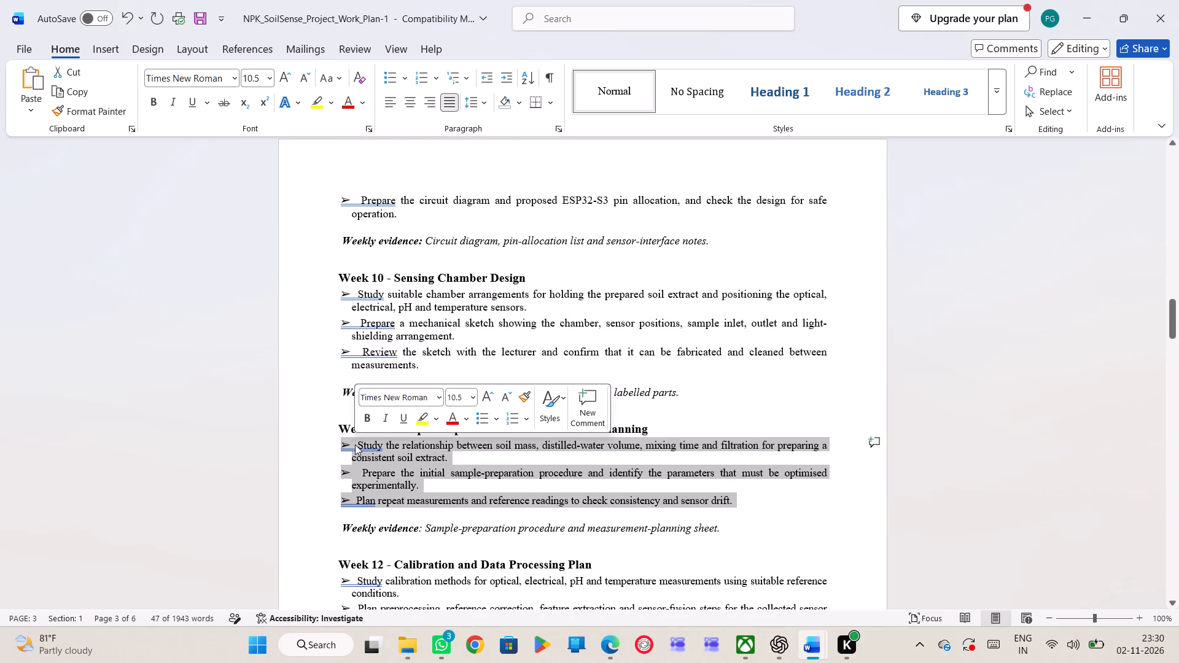
click(462, 396)
text(11)
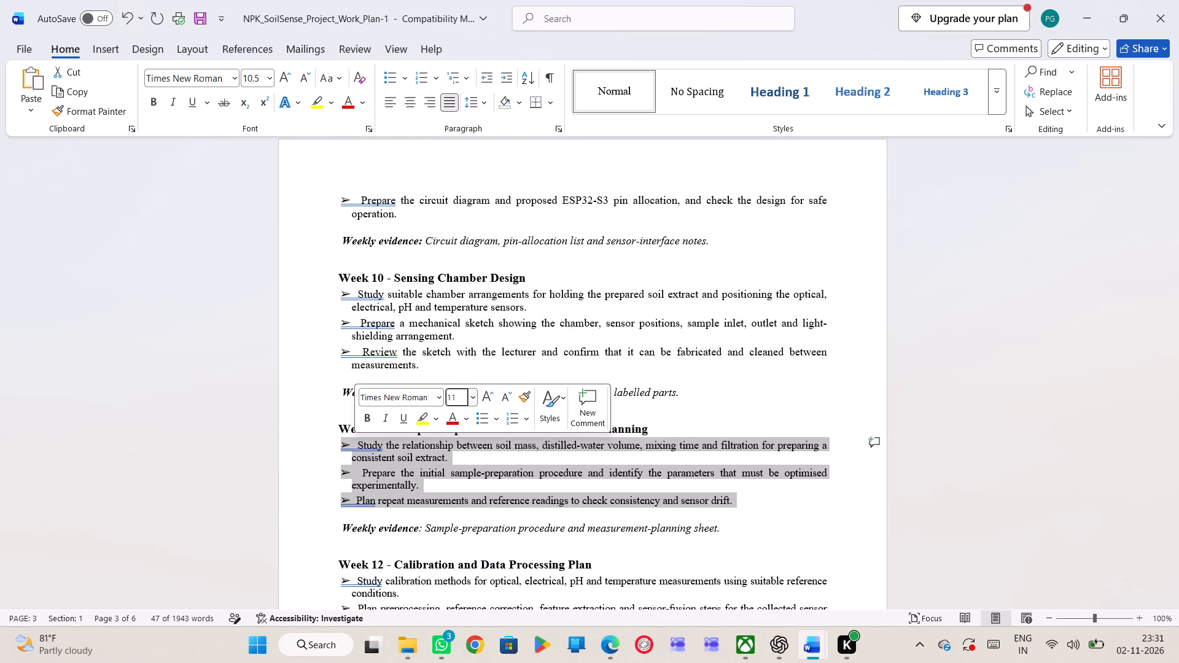
key(Return)
Set the three bullet points under Week 12 - Calibration and Data Processing Plan to font size 11.
scroll(779, 530, down, 3)
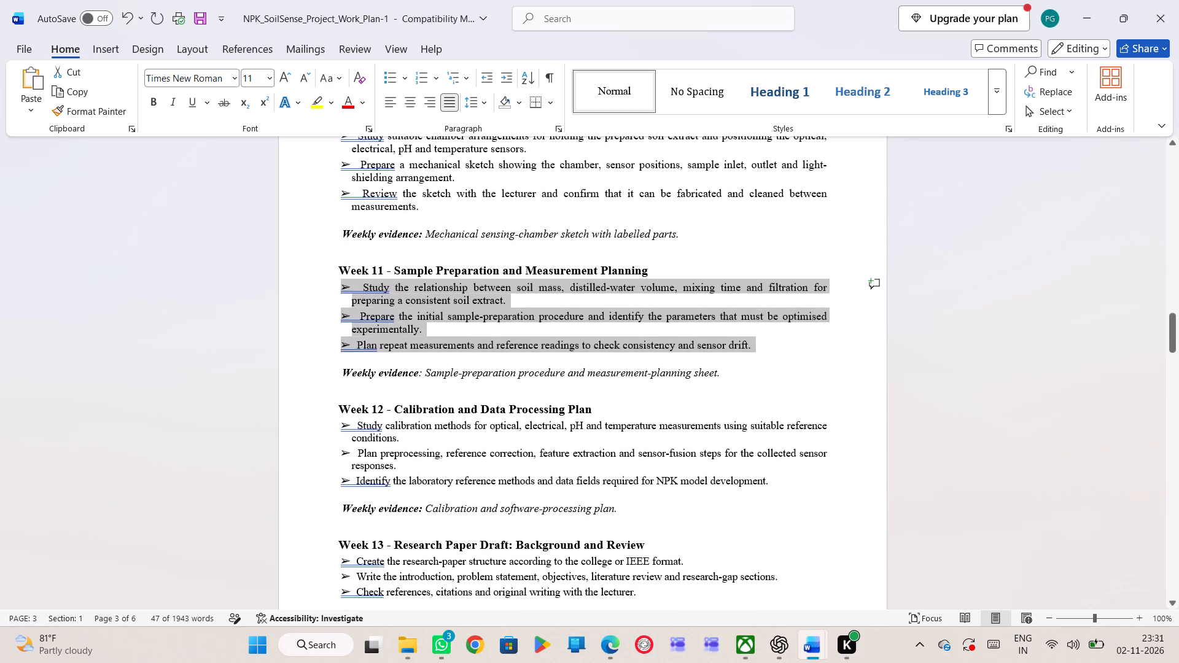
drag(773, 476, 394, 430)
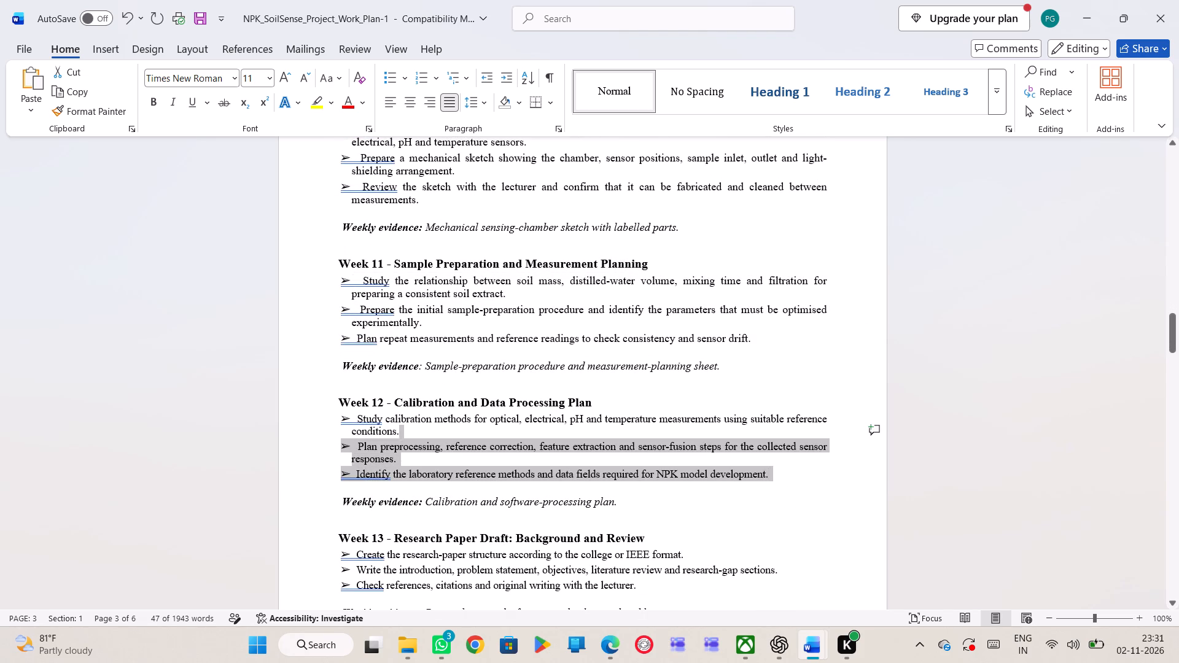
drag(394, 430, 367, 418)
click(472, 371)
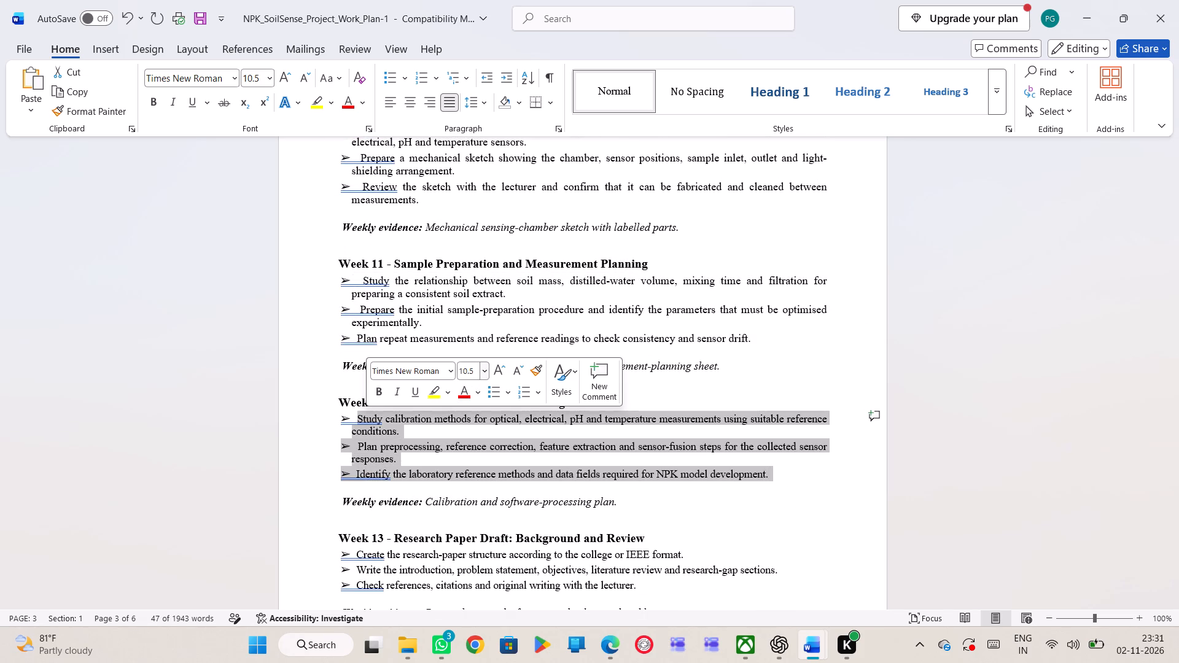
text(11)
key(Return)
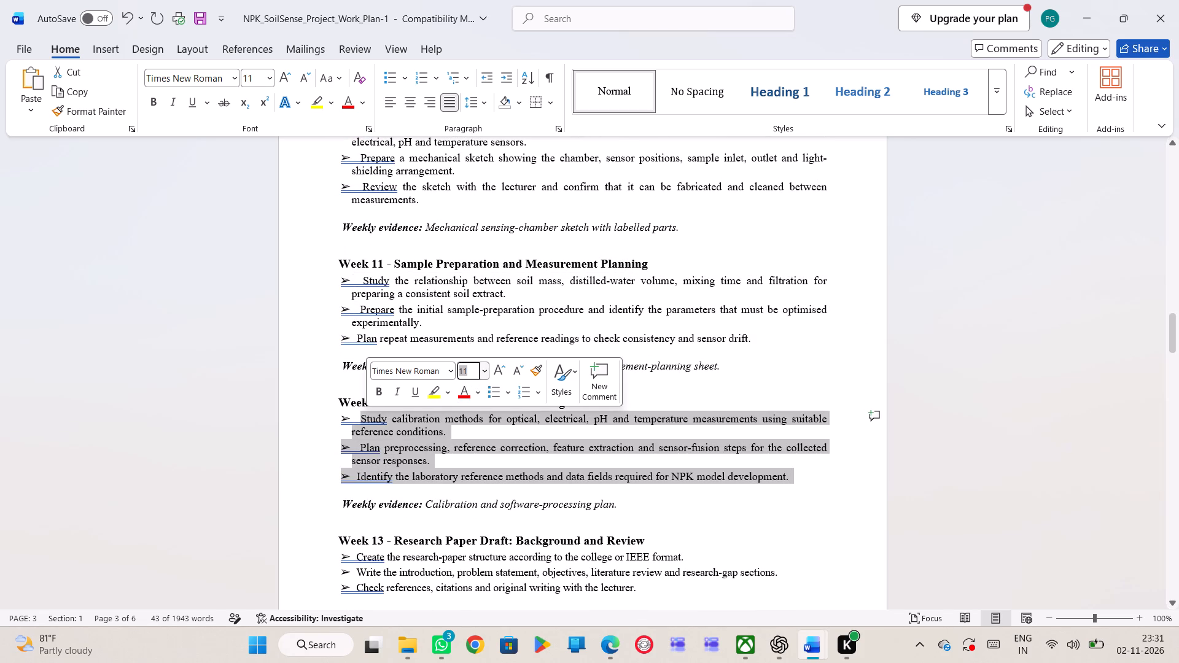
Set the three bullet points under Week 13 - Research Paper Draft: Background and Review to font size 11.
scroll(593, 487, down, 2)
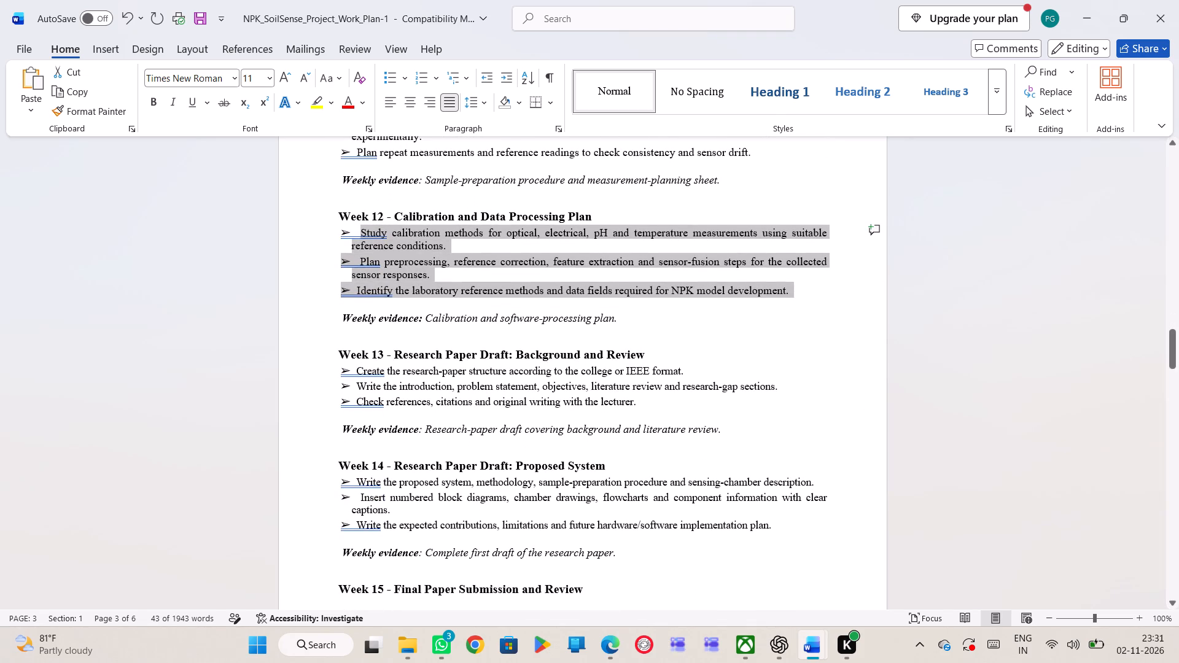
drag(648, 404, 360, 370)
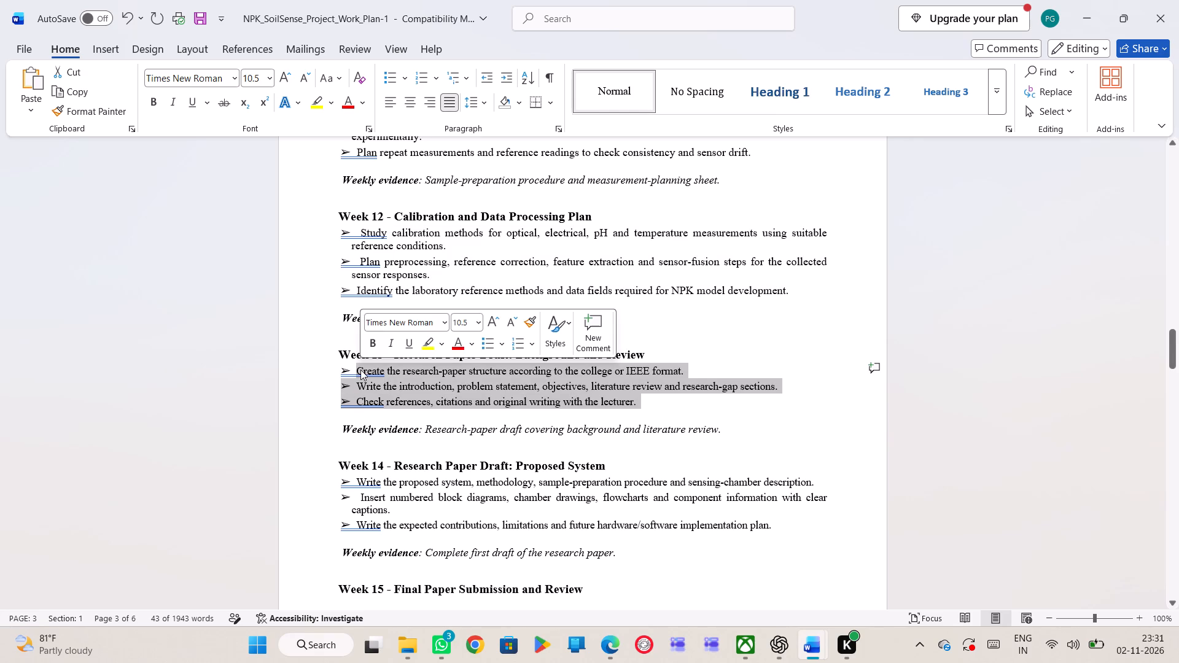
click(464, 319)
text(11)
key(Return)
Set the three bullet points under Week 14 - Research Paper Draft: Proposed System to font size 11.
scroll(606, 504, down, 1)
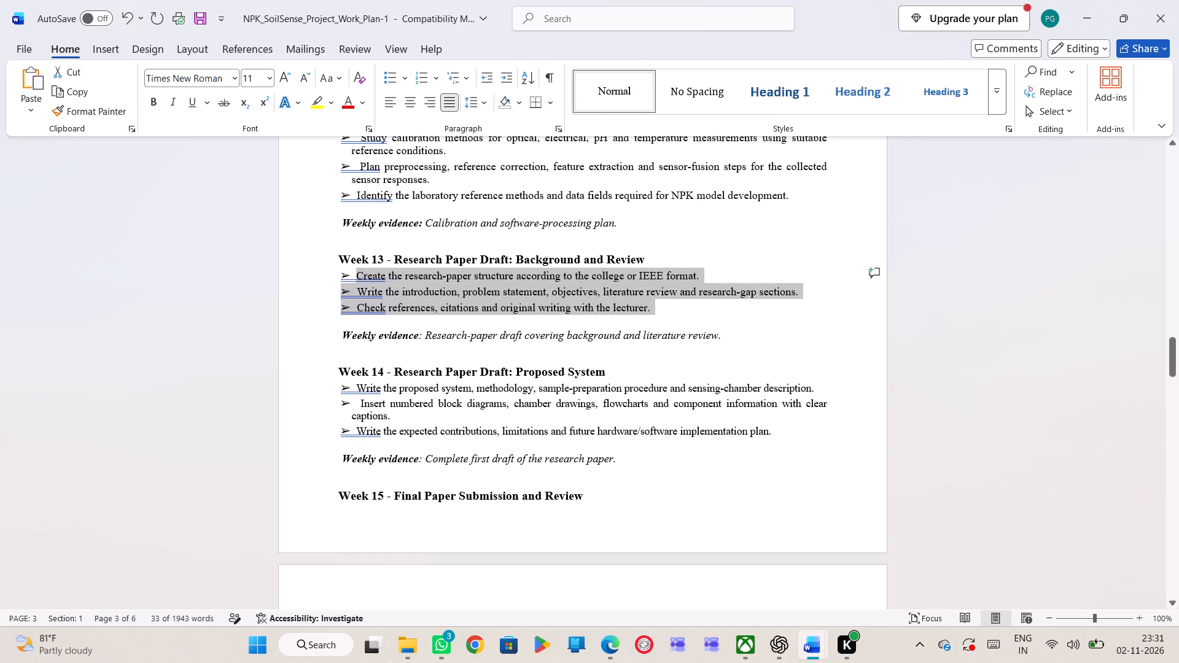
drag(776, 436, 345, 395)
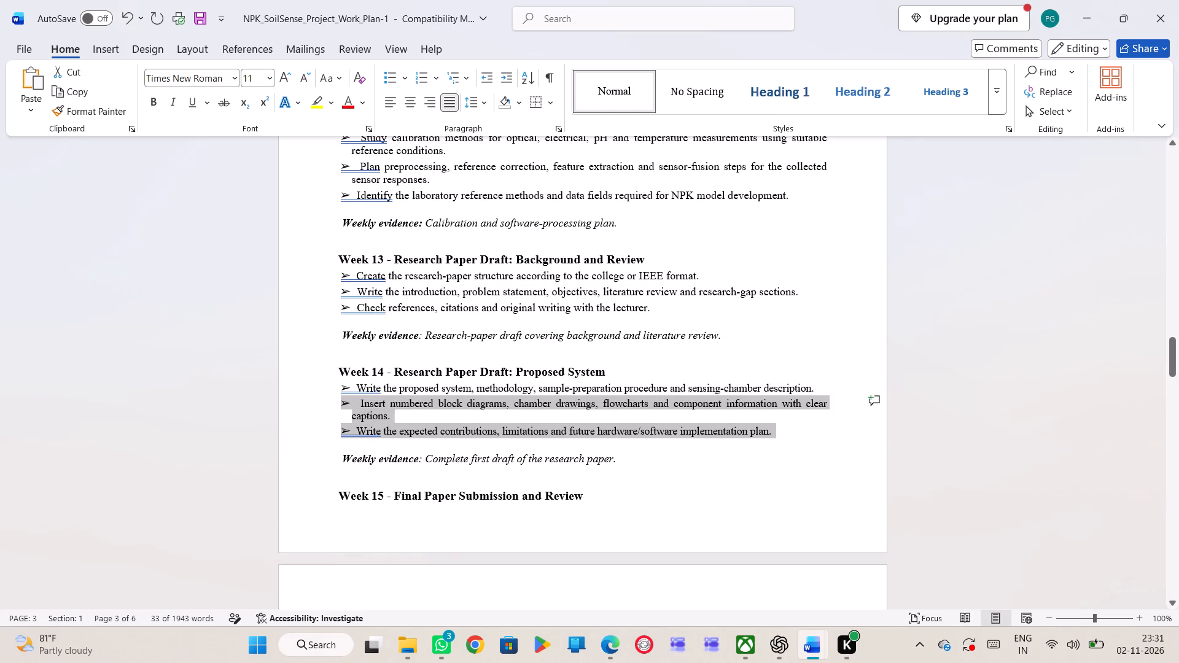
drag(345, 395, 359, 387)
click(466, 338)
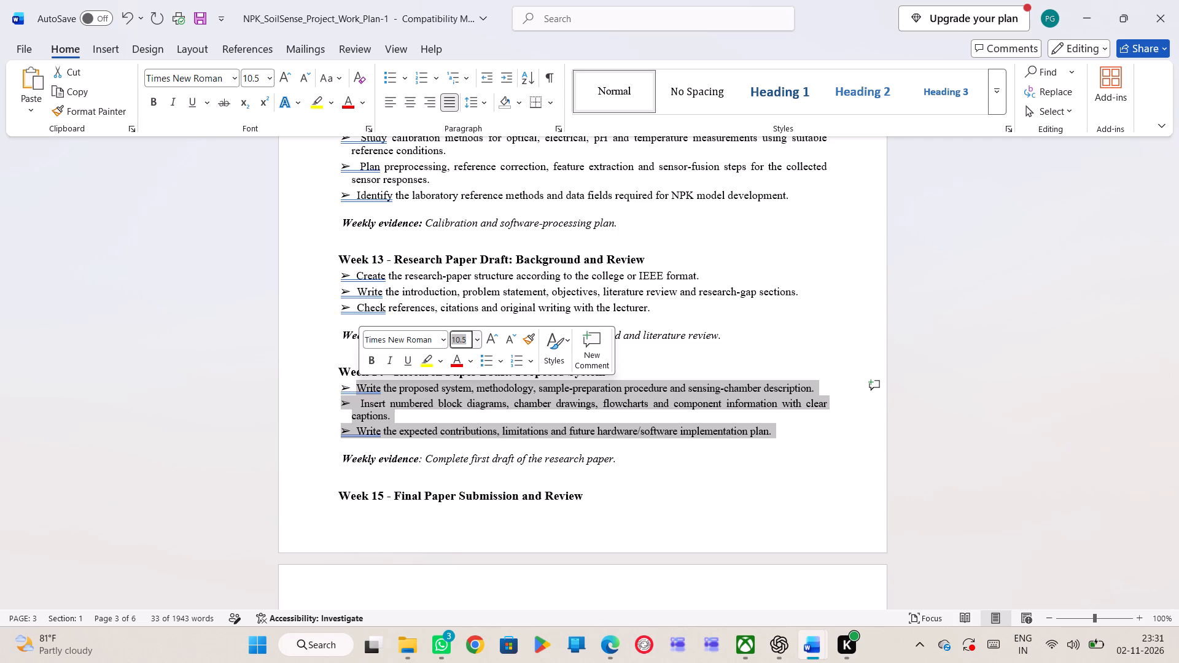
text(11)
key(Return)
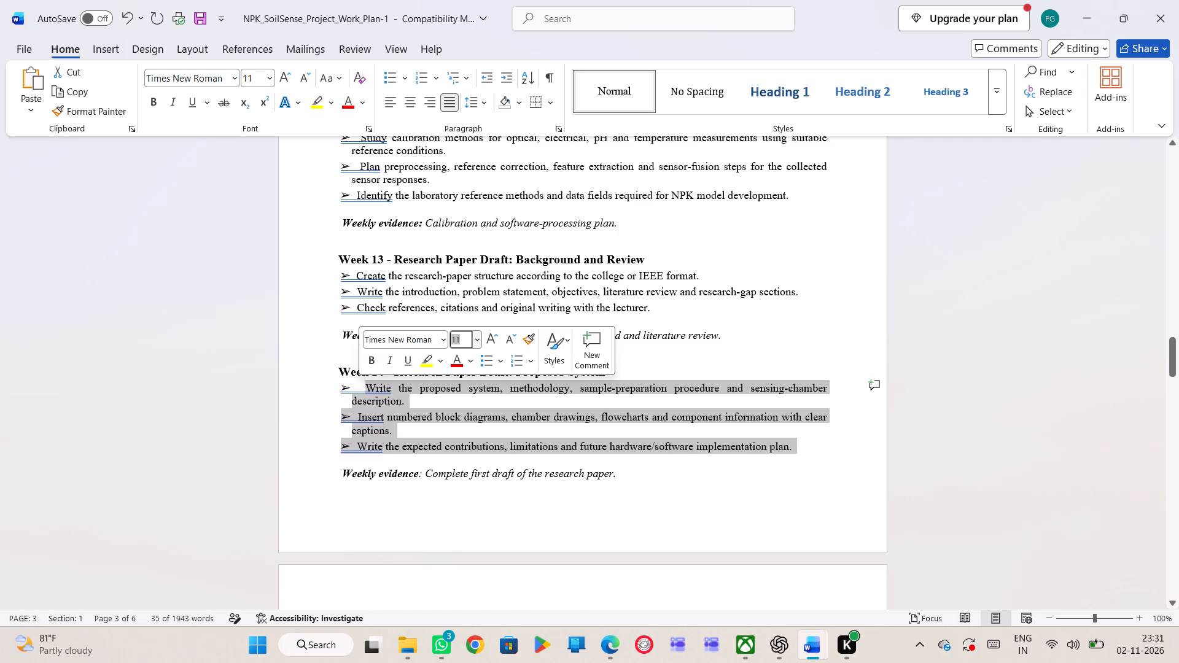
Set the three bullet points under Week 15 - Final Paper Submission and Review to font size 11.
scroll(611, 494, down, 2)
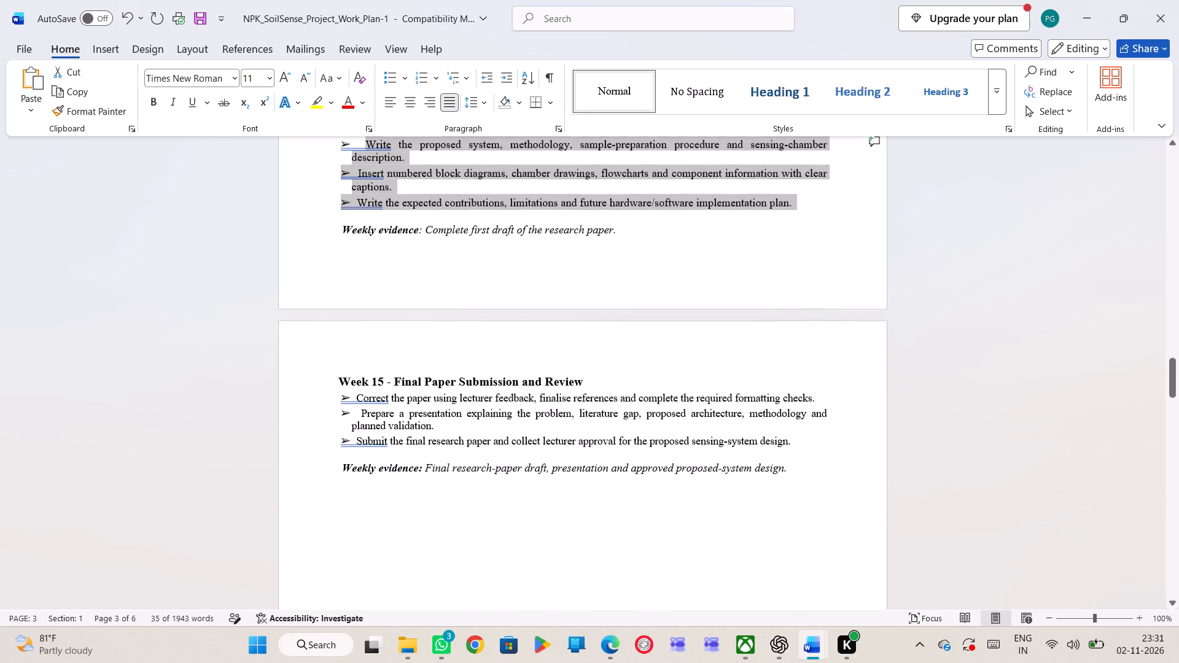
drag(793, 444, 435, 407)
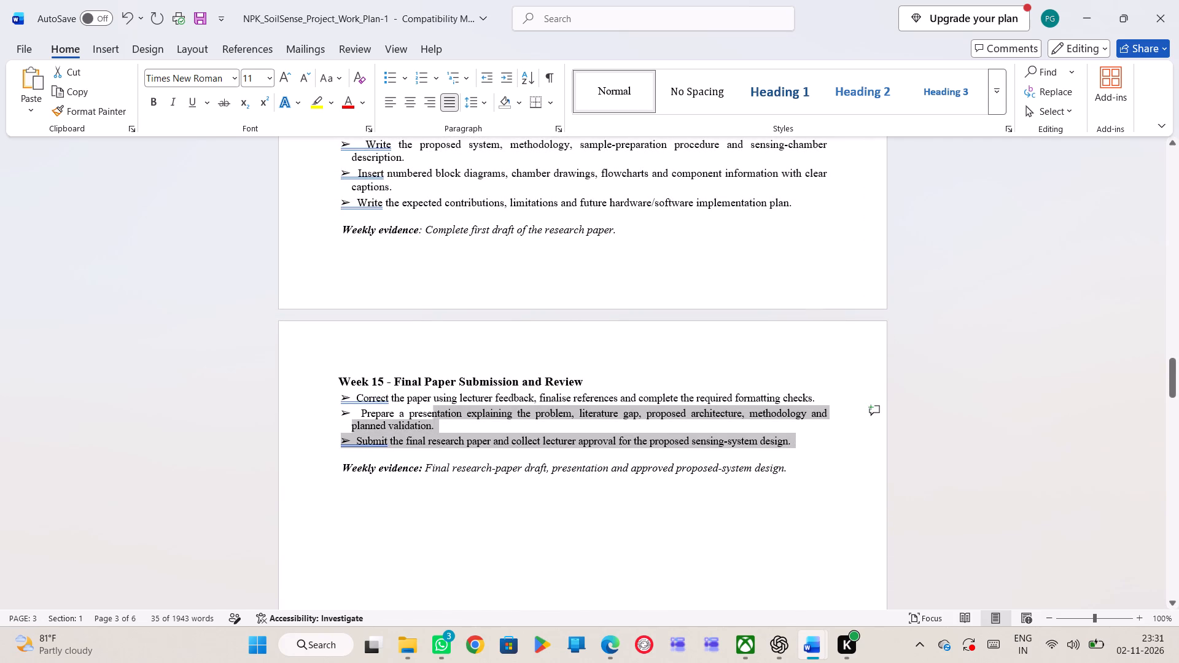
drag(435, 407, 365, 394)
click(472, 344)
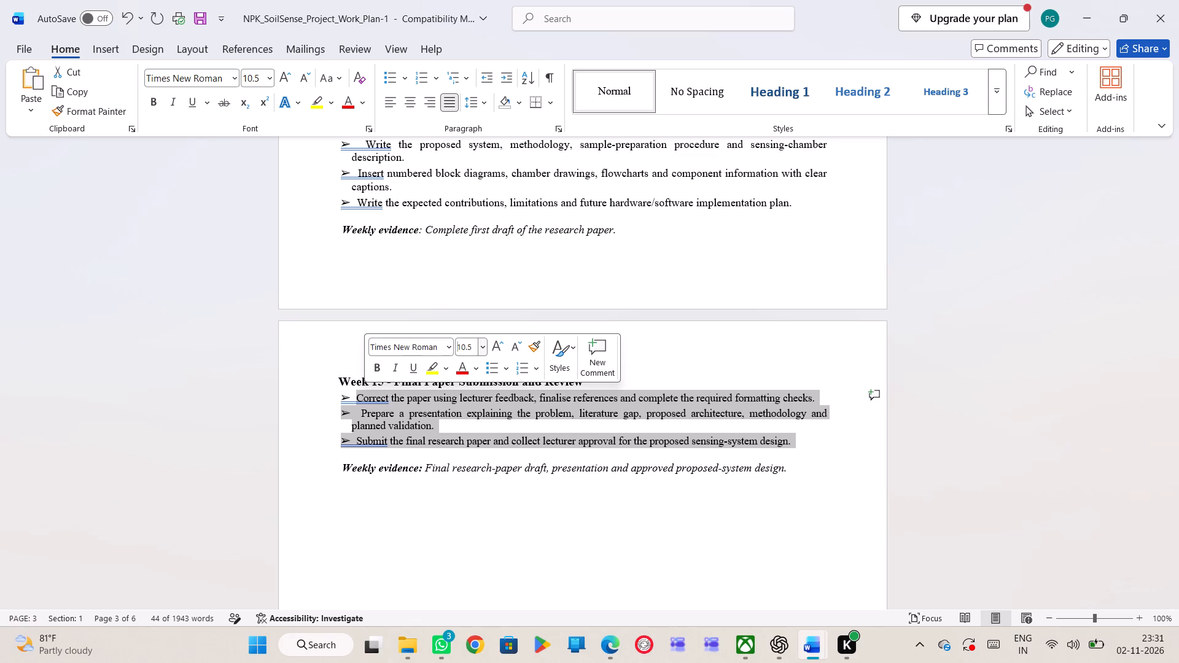
text(11)
key(Return)
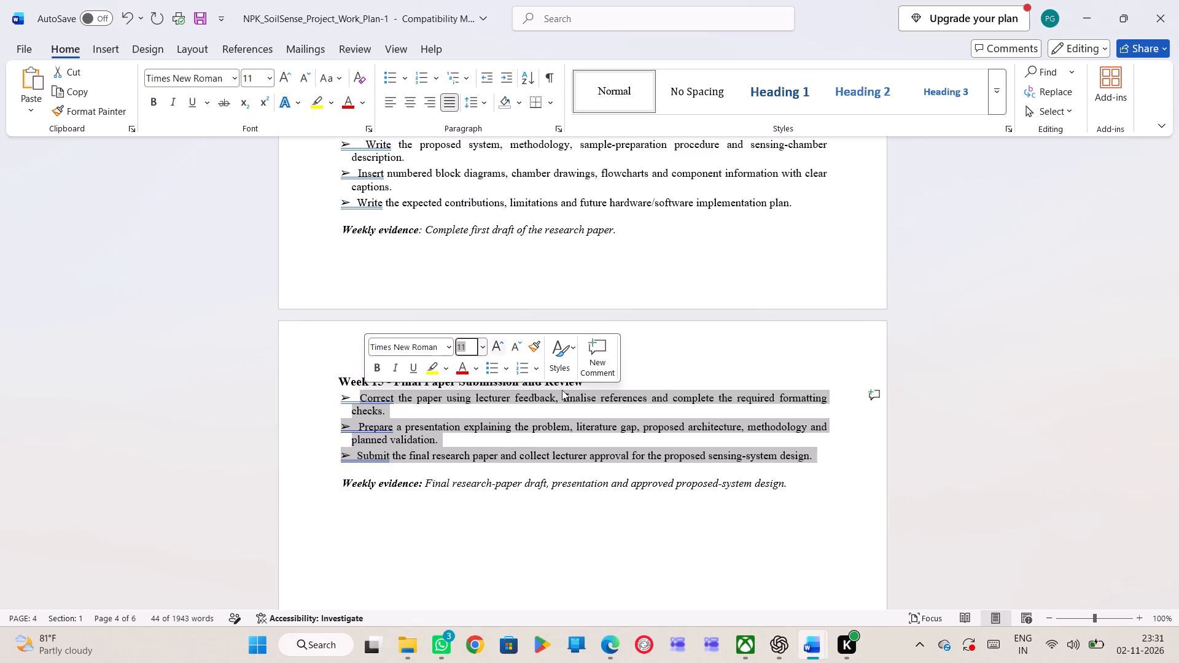
click(580, 535)
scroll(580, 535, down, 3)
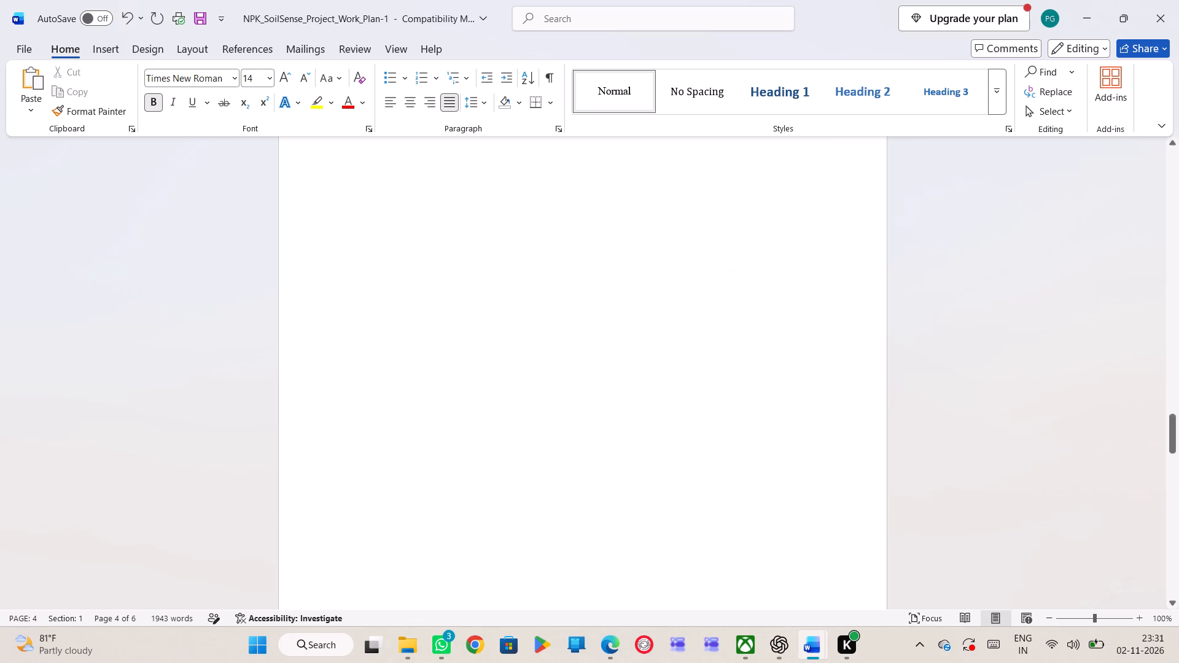
Set all text from the Even Semester introduction through the document's closing line to Times New Roman, font size 11.
scroll(580, 535, down, 1)
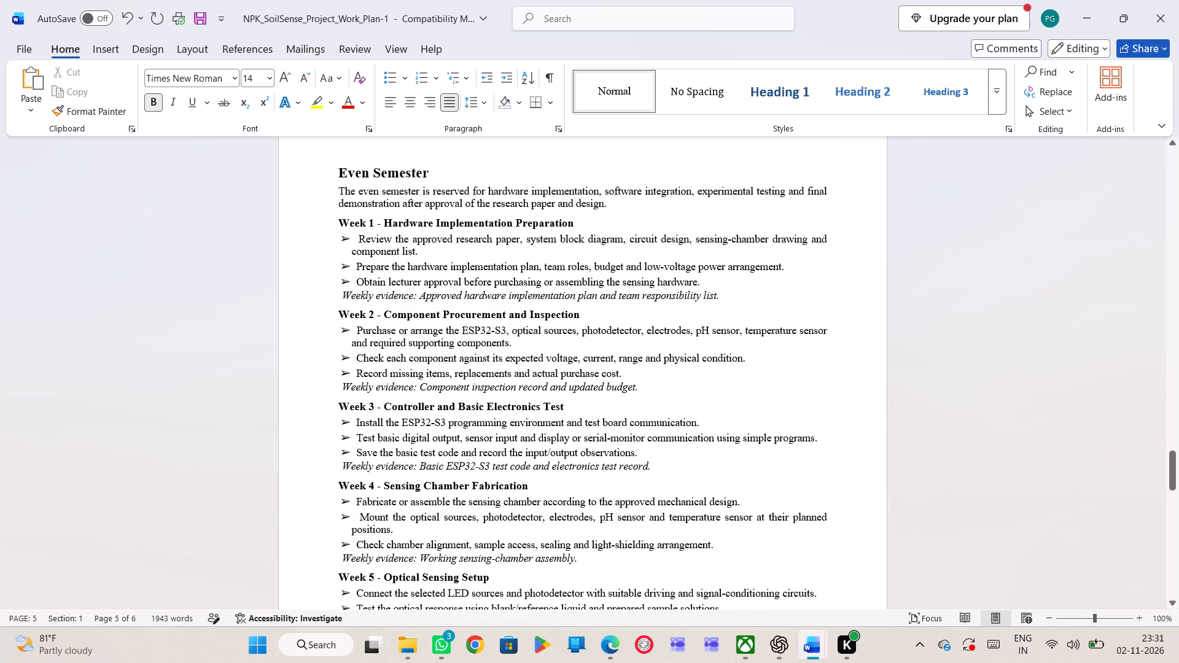
drag(741, 292, 704, 289)
drag(704, 289, 632, 276)
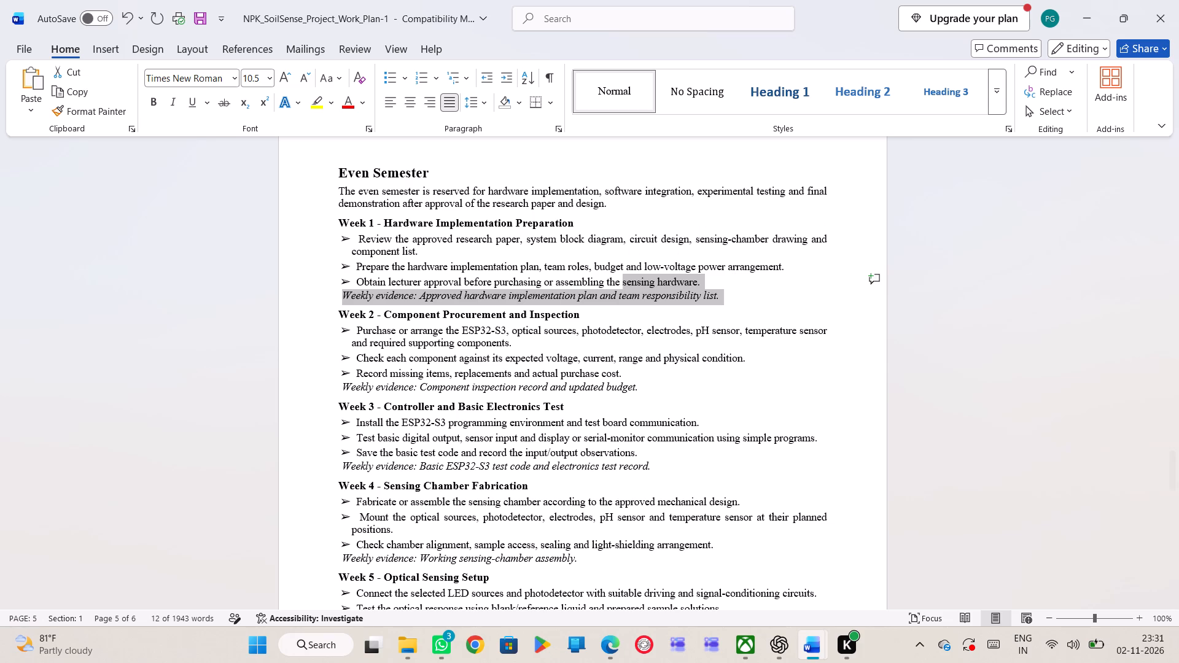
drag(577, 222, 537, 226)
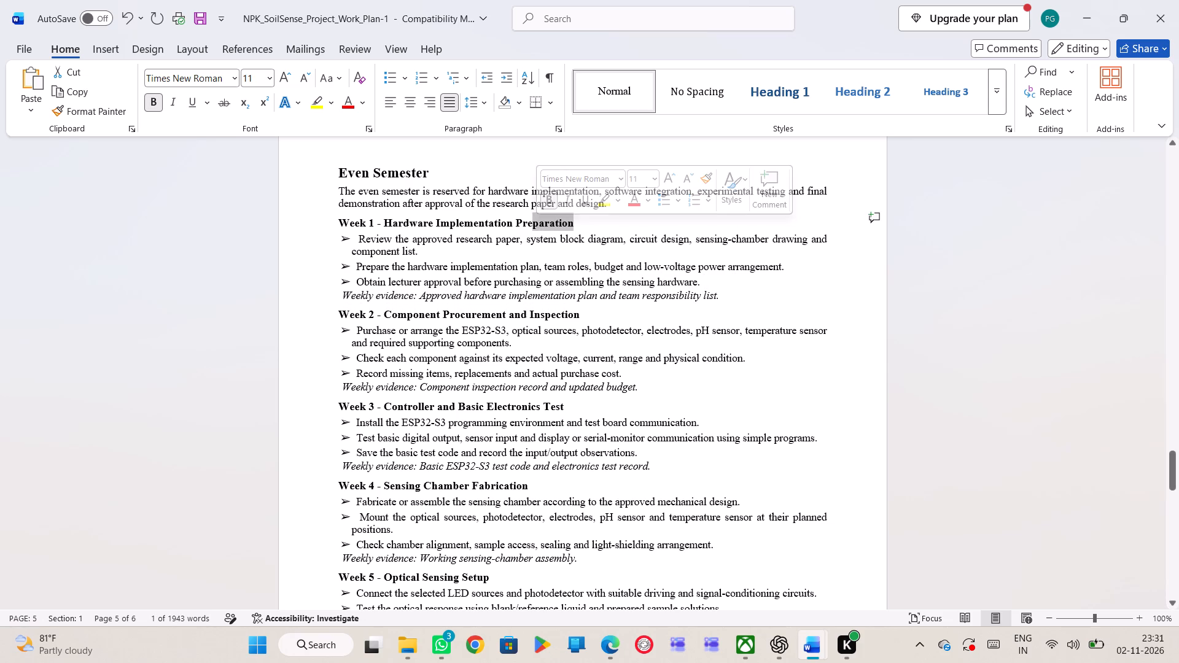
drag(436, 168, 359, 175)
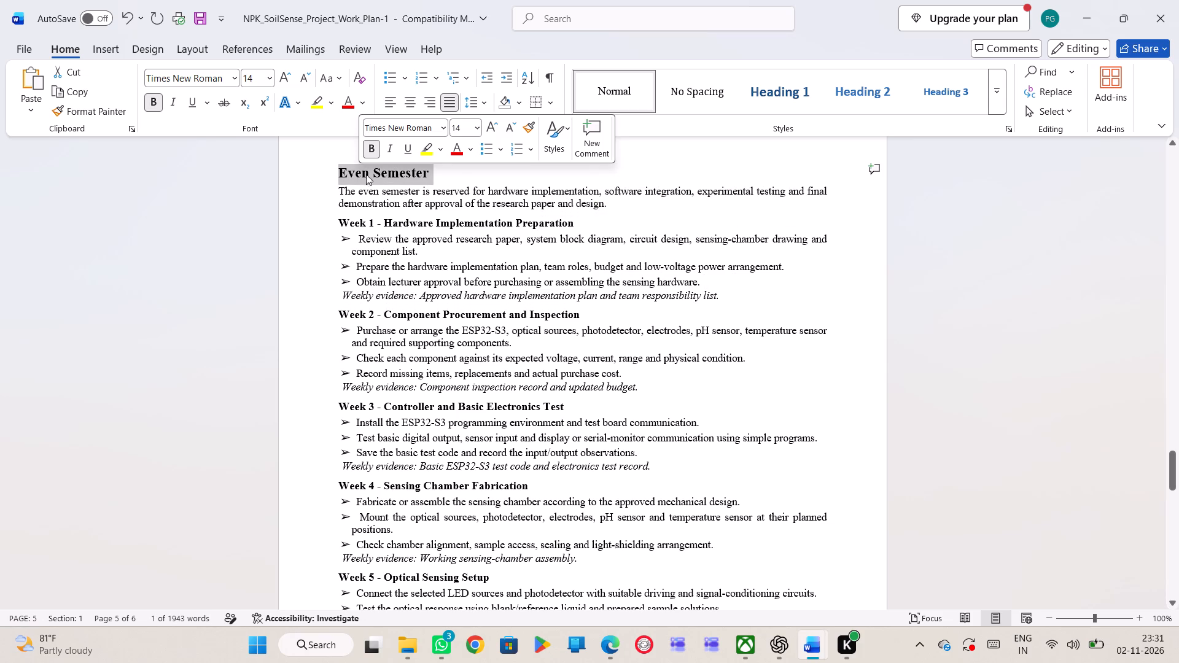
click(452, 175)
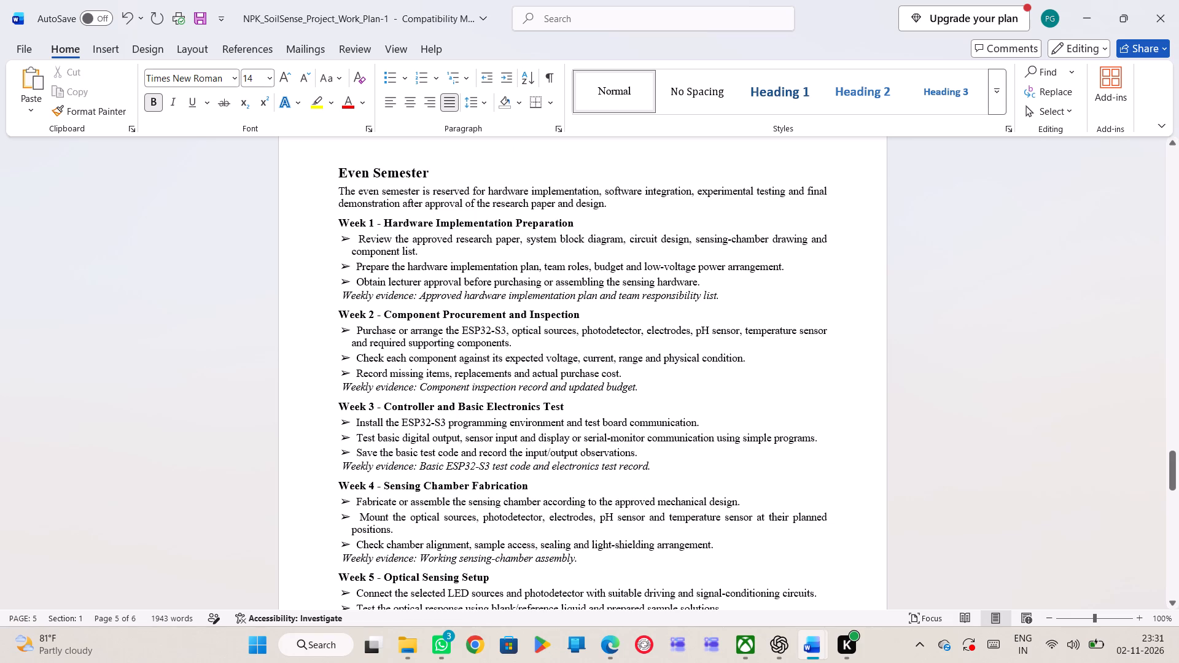
drag(336, 188, 535, 662)
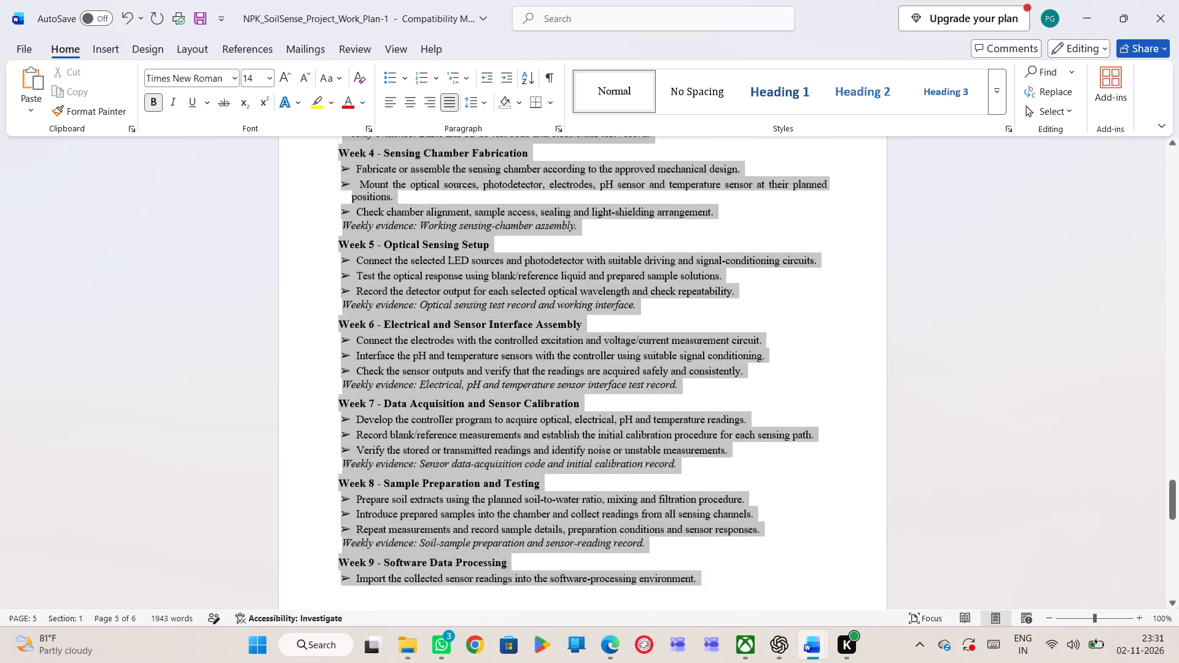
drag(535, 662, 611, 573)
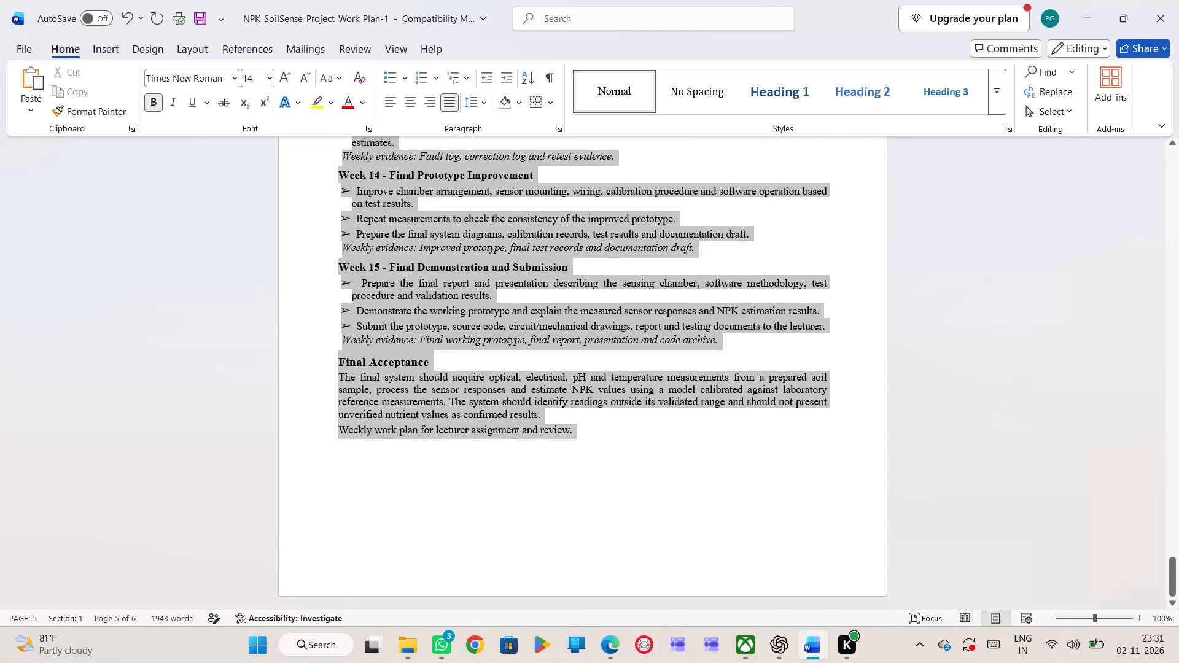
drag(611, 573, 612, 576)
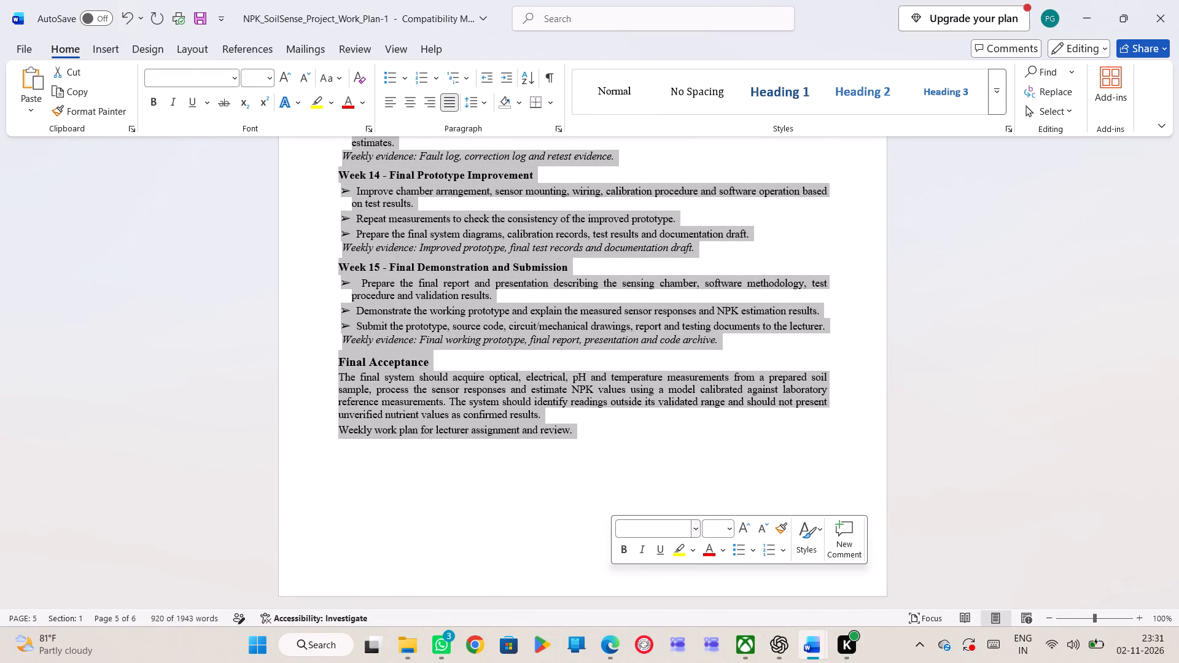
click(678, 527)
text(times)
key(Return)
click(731, 529)
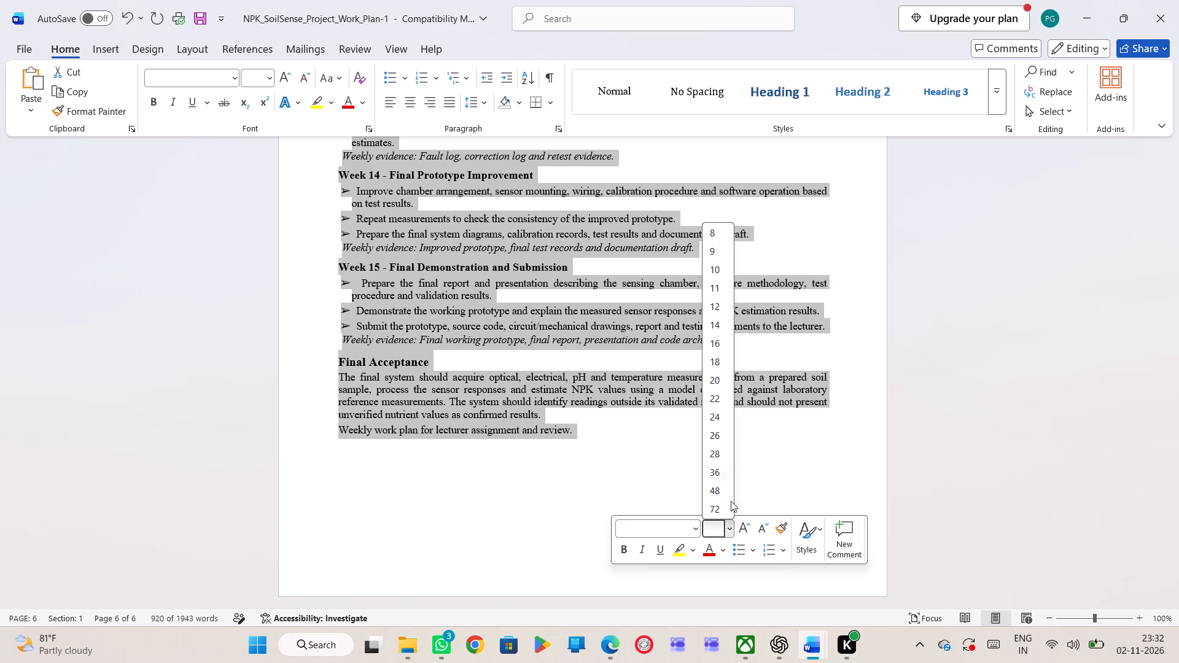
click(716, 287)
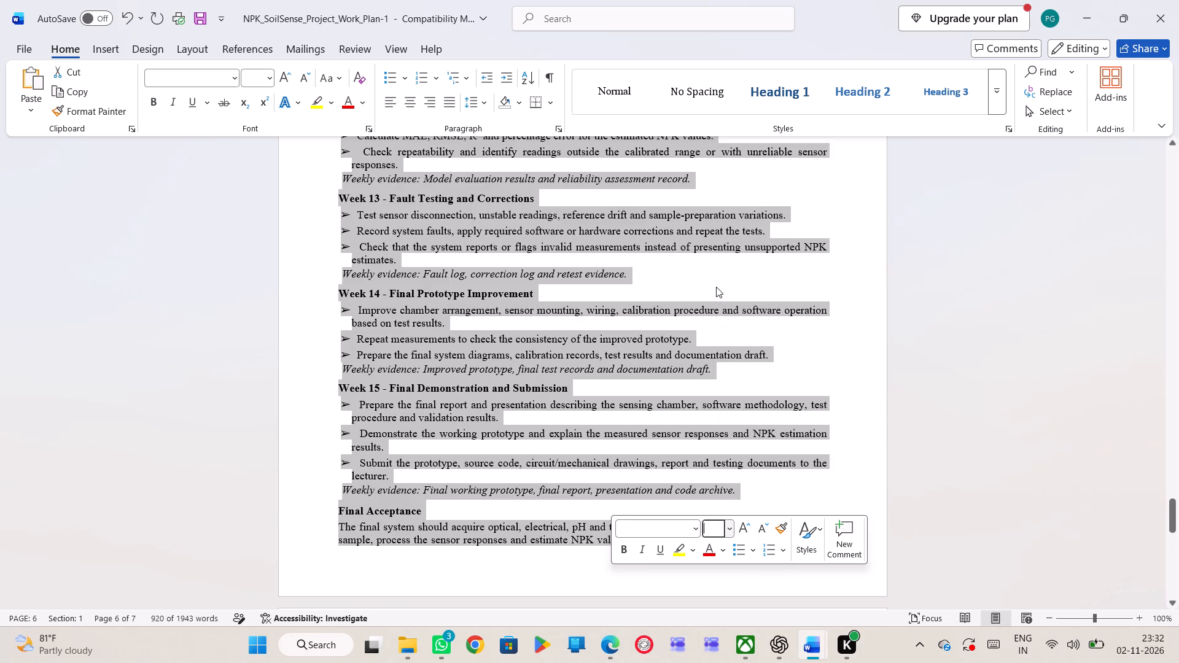
click(778, 360)
Insert a blank line before and after the weekly evidence line under Even Semester Week 1 - Hardware Implementation Preparation.
scroll(778, 360, up, 1)
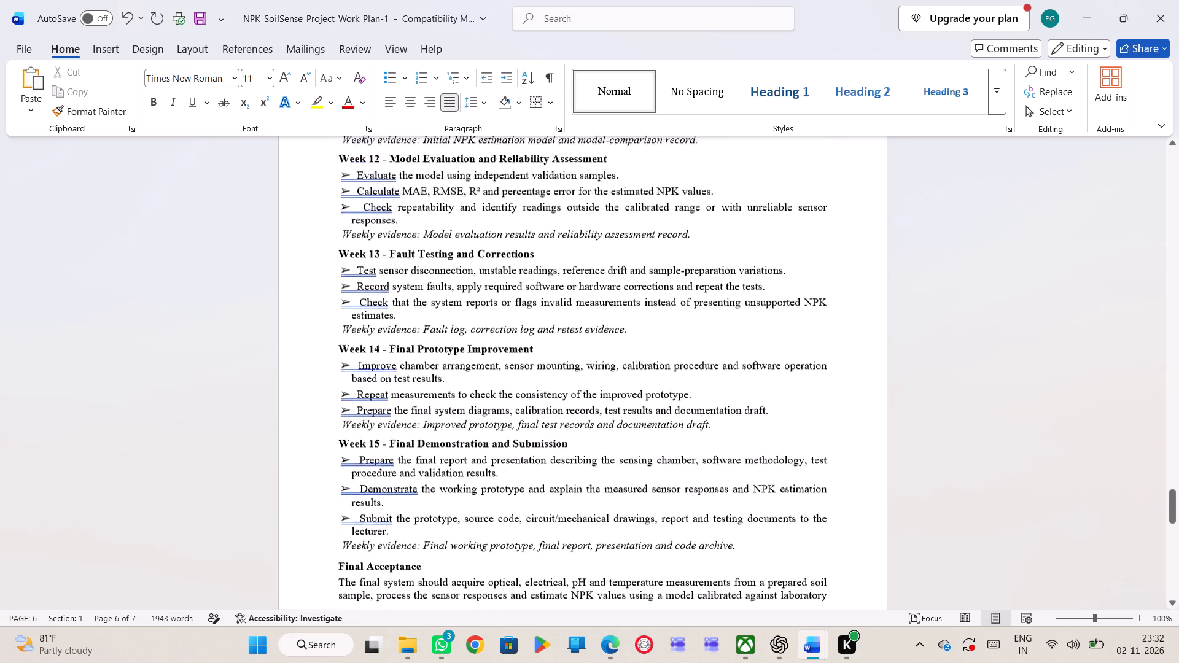
scroll(778, 360, up, 3)
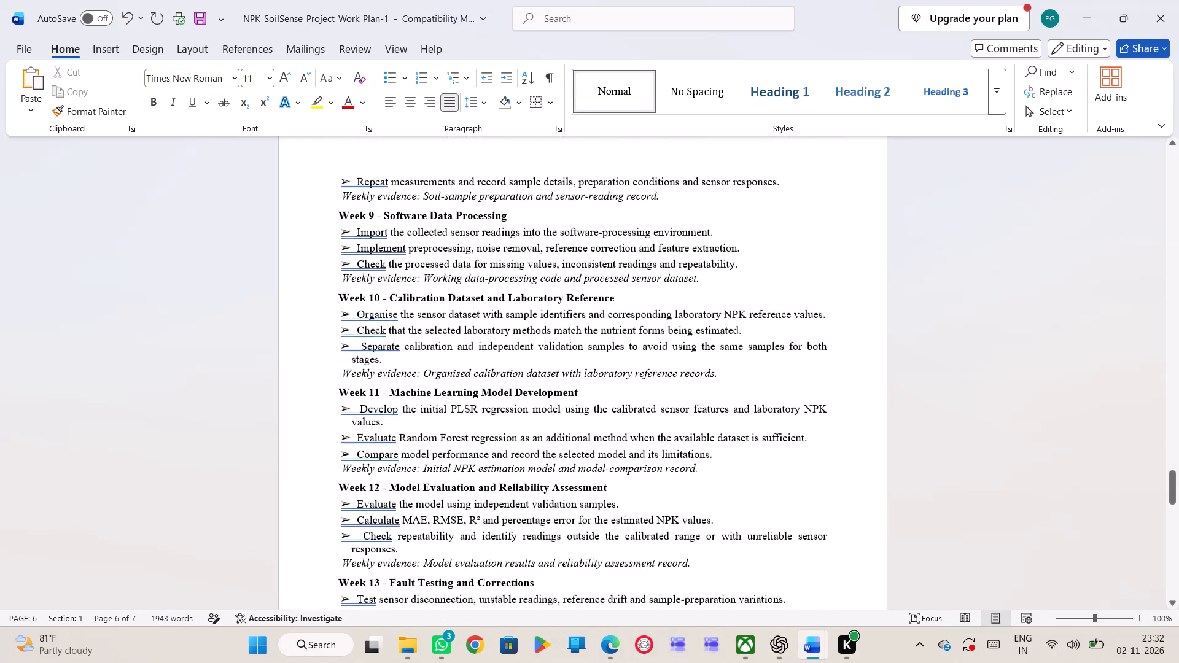
scroll(778, 360, up, 1)
scroll(588, 235, up, 2)
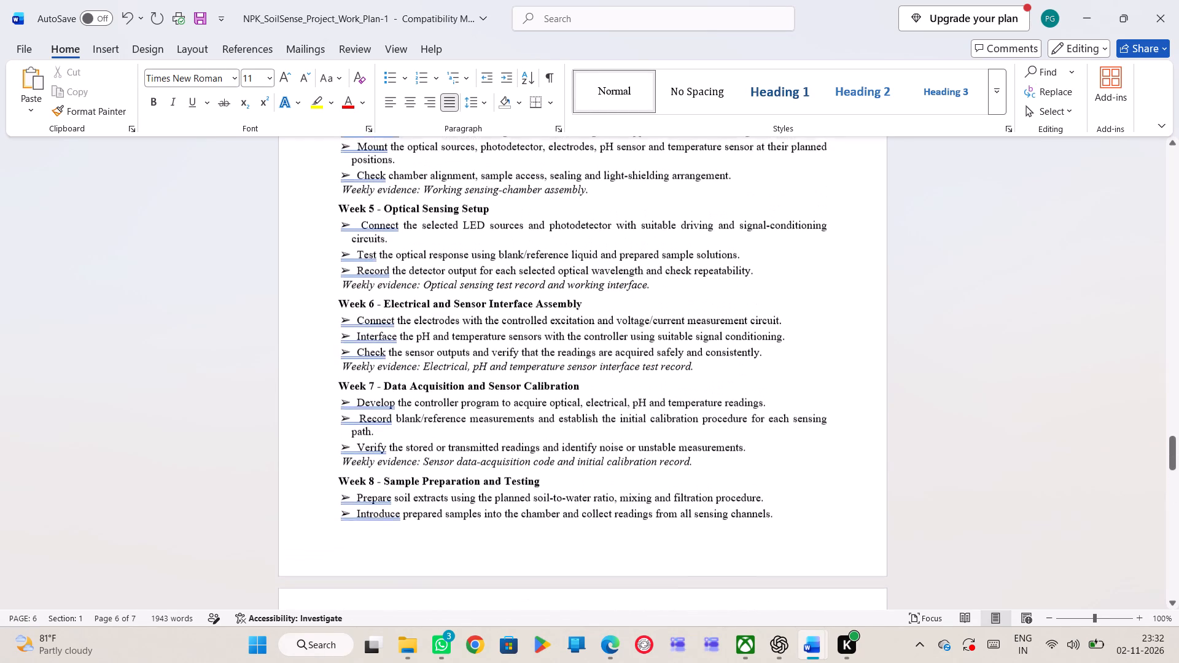
scroll(588, 235, up, 3)
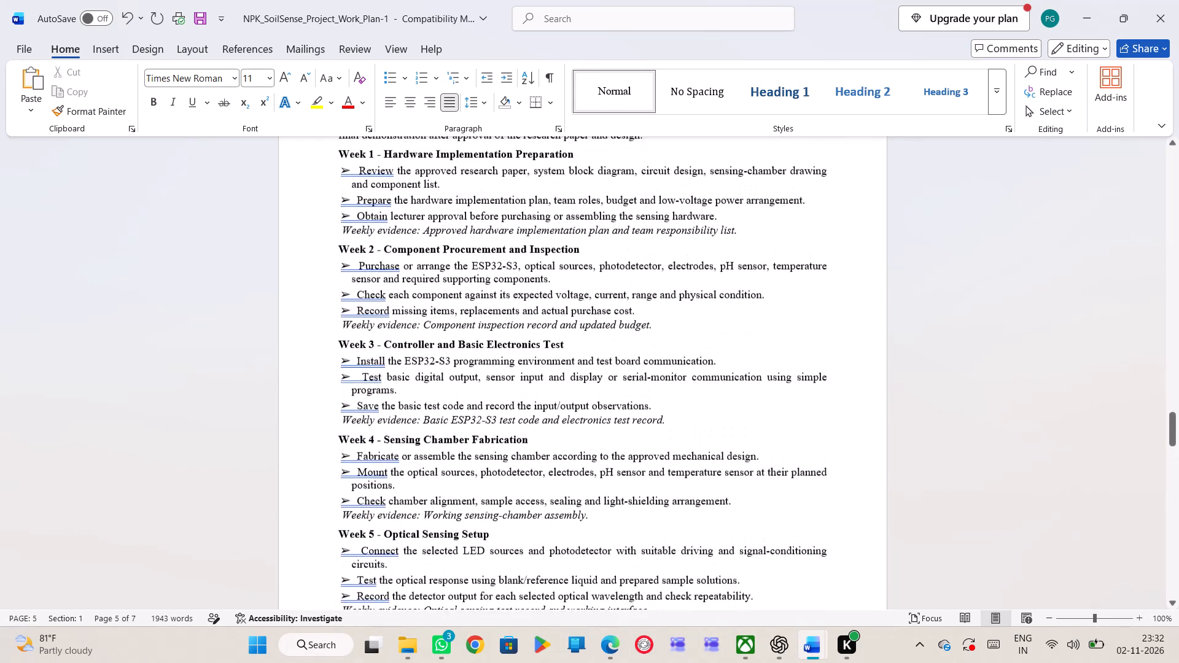
scroll(588, 235, up, 1)
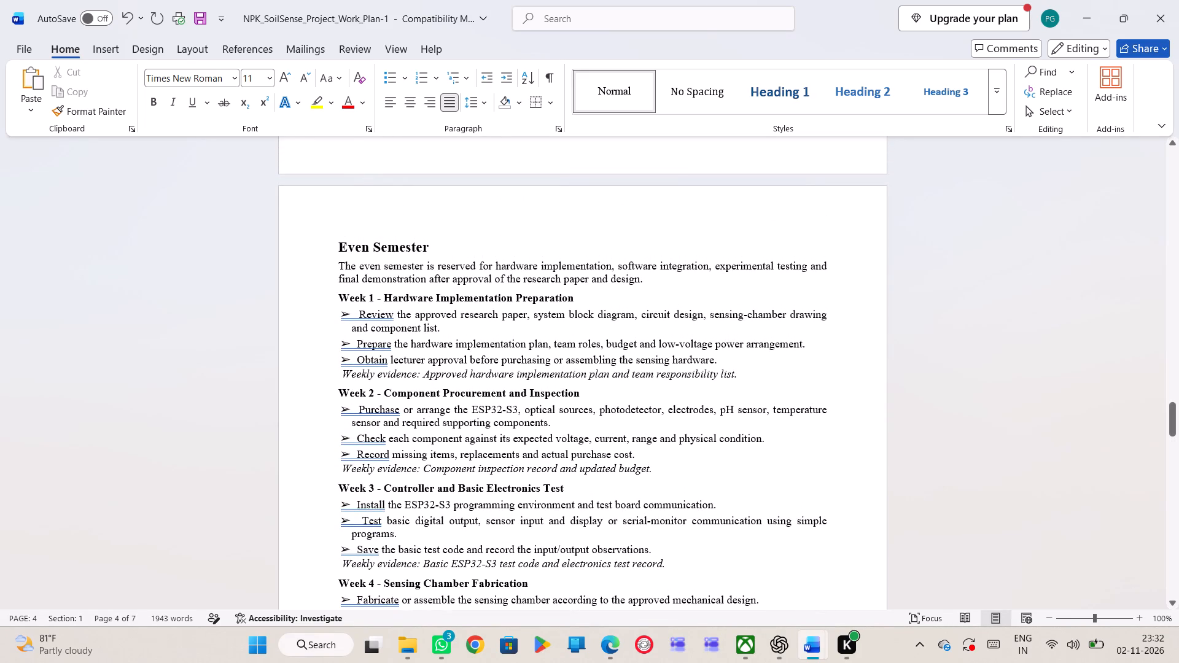
click(720, 365)
key(Return)
click(742, 392)
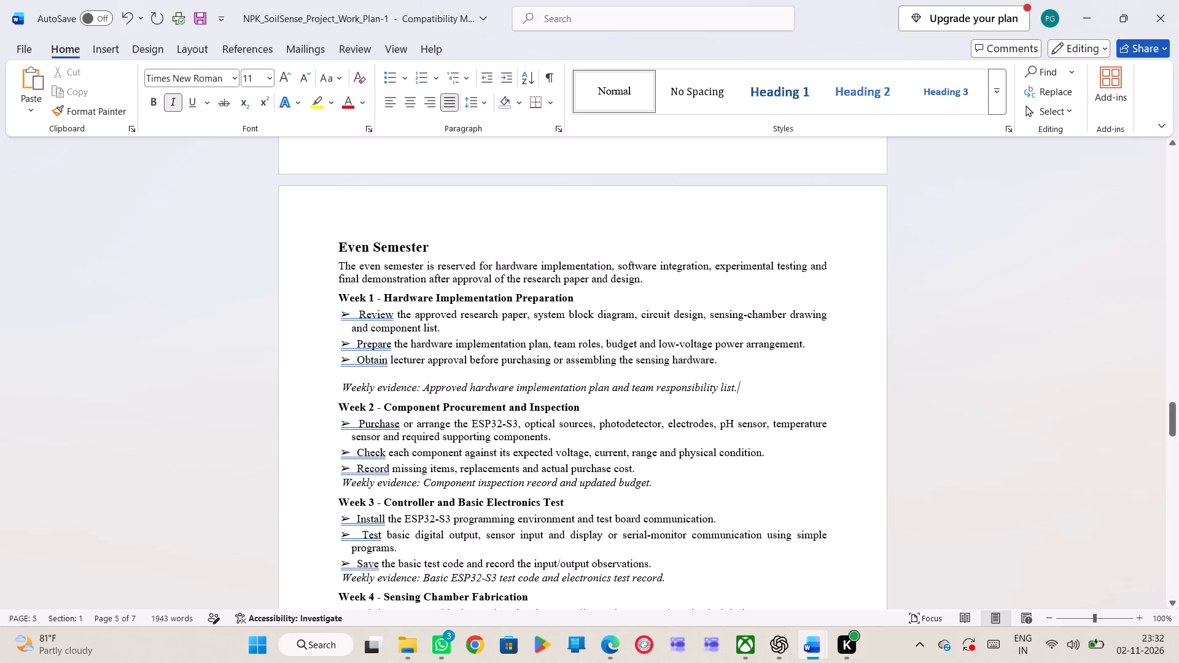
key(Return)
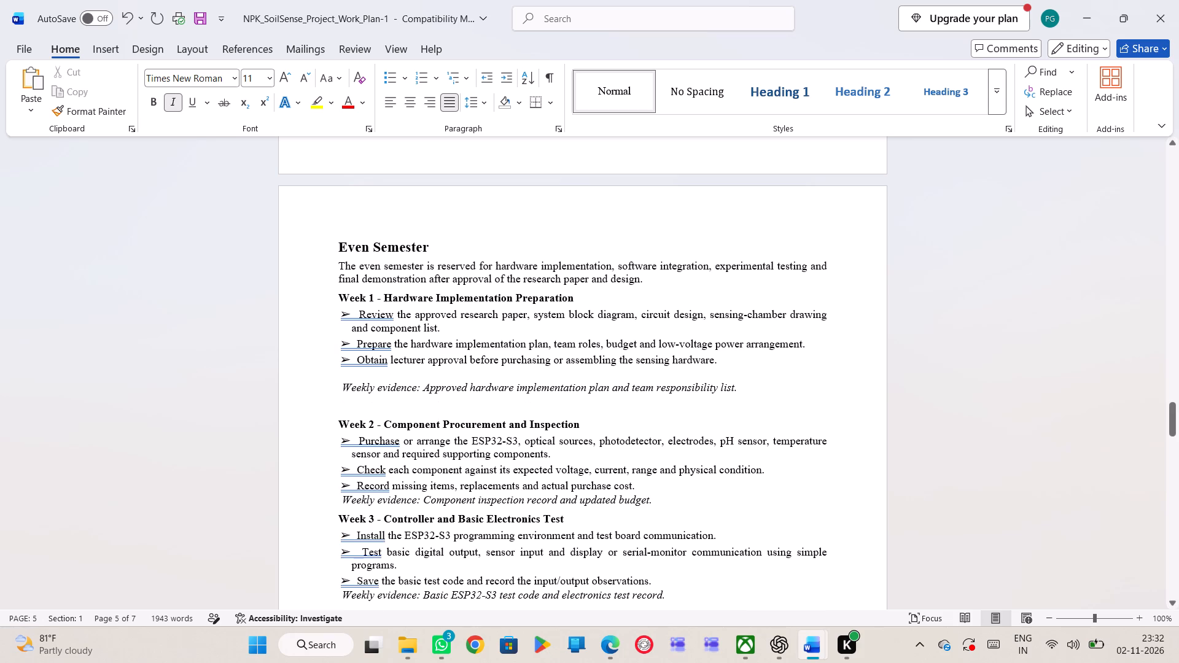
Insert a blank line before and after the weekly evidence line under Week 2 - Component Procurement and Inspection.
click(643, 487)
key(Return)
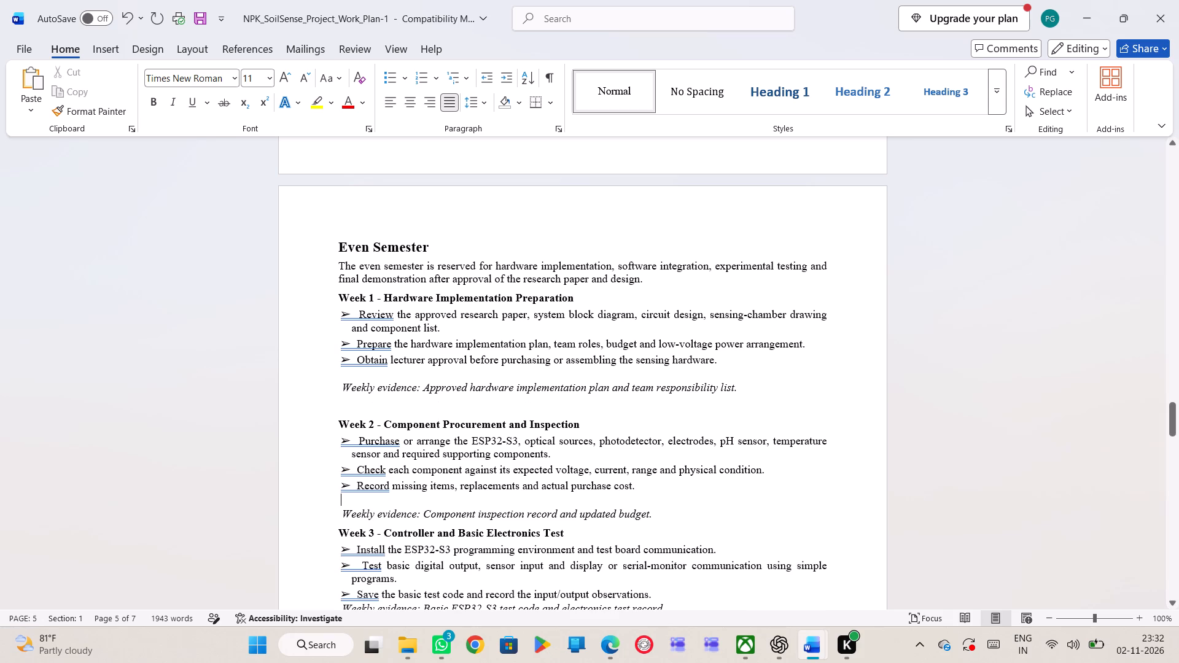
click(661, 513)
key(Return)
Insert a blank line before and after the weekly evidence line under Week 3 - Controller and Basic Electronics Test.
scroll(629, 499, down, 1)
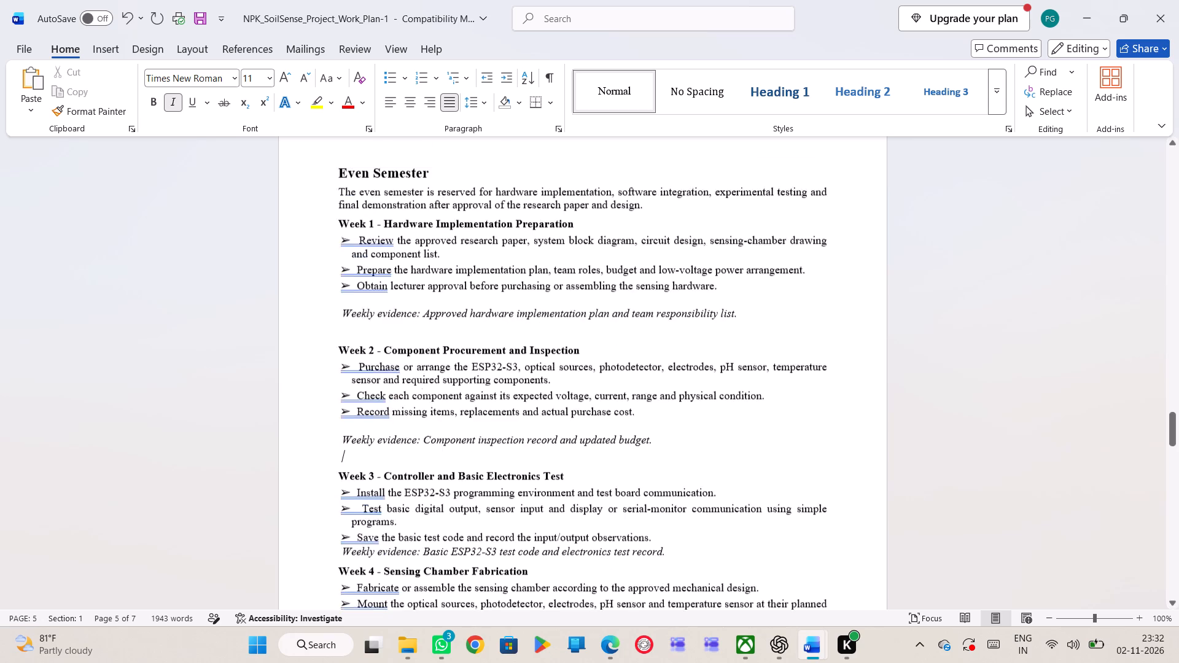
scroll(629, 499, down, 1)
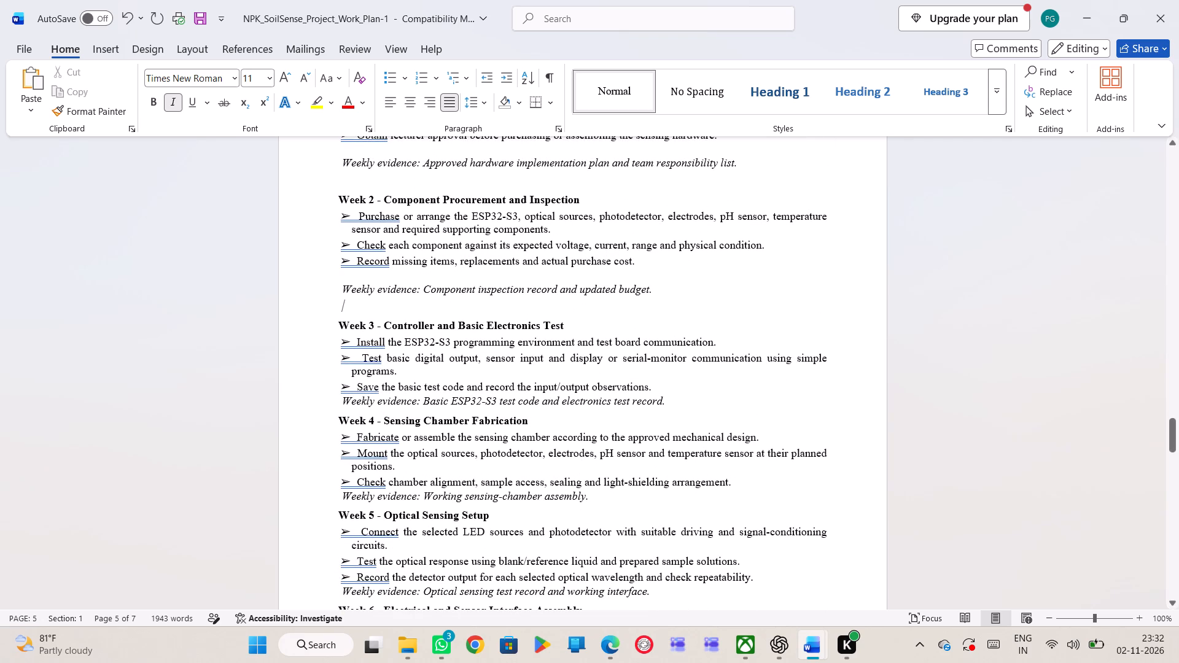
click(656, 389)
key(Return)
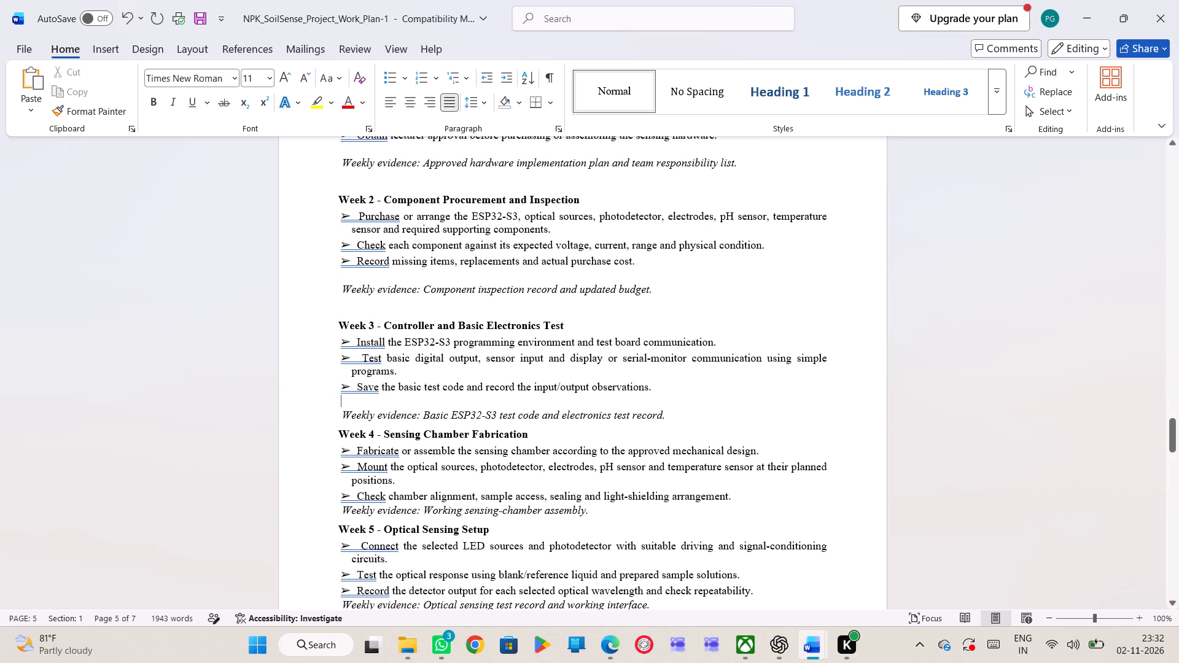
click(680, 416)
key(Return)
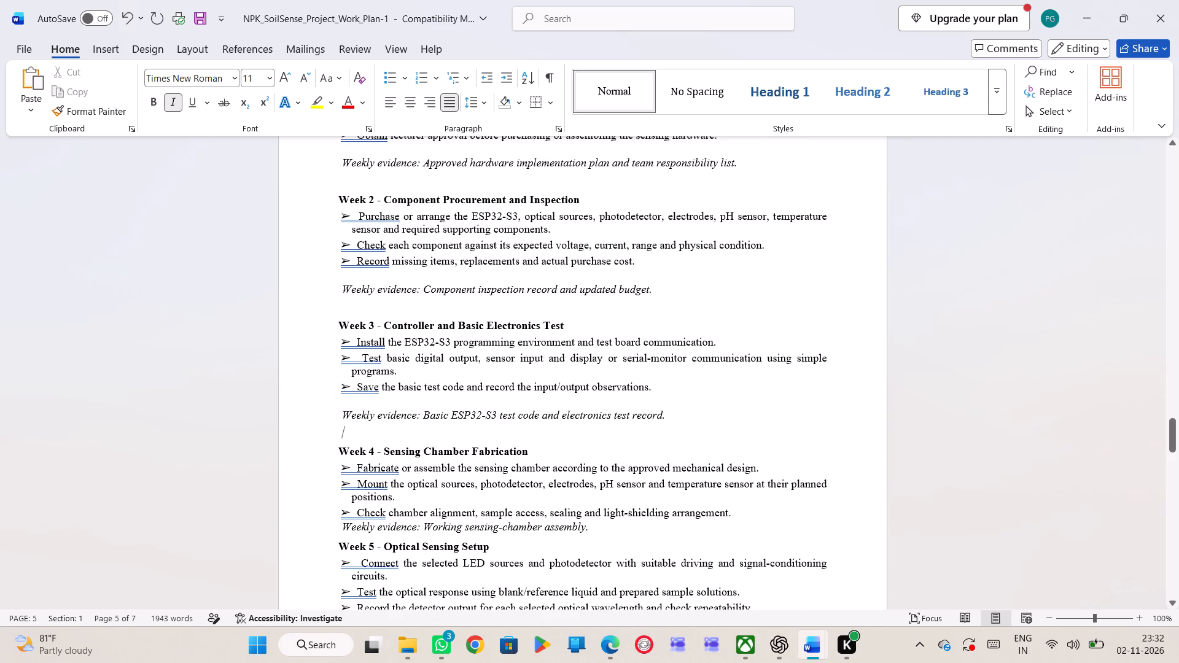
Insert a blank line before and after the weekly evidence line under Week 4 - Sensing Chamber Fabrication.
click(735, 516)
key(Return)
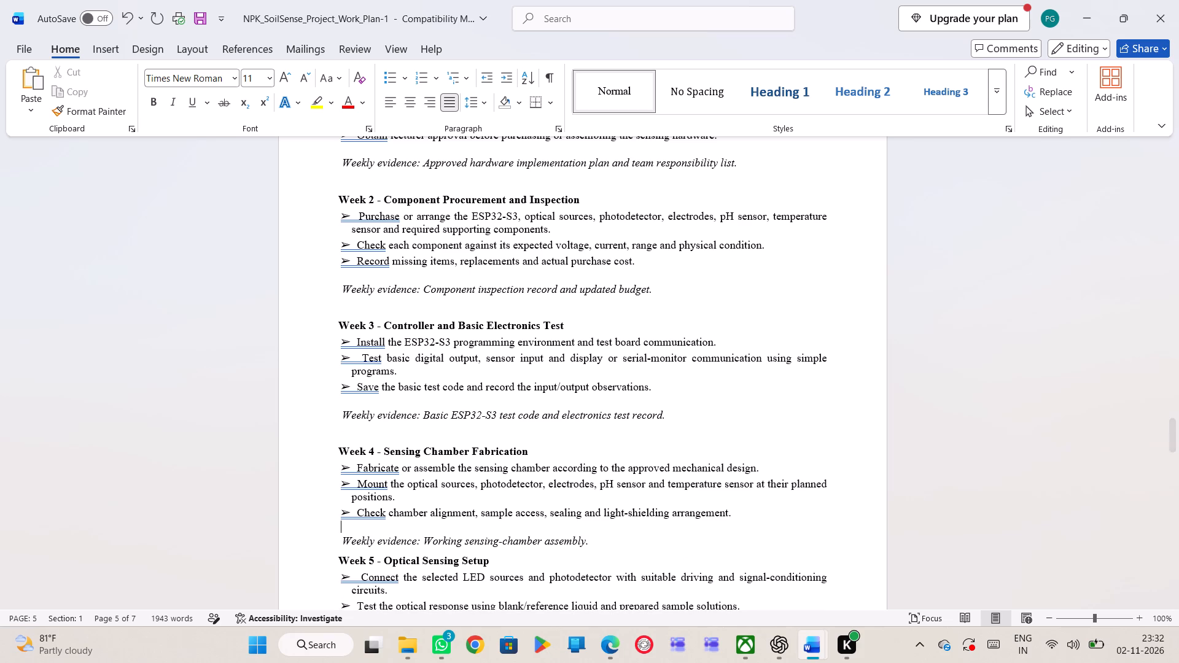
click(593, 543)
key(Return)
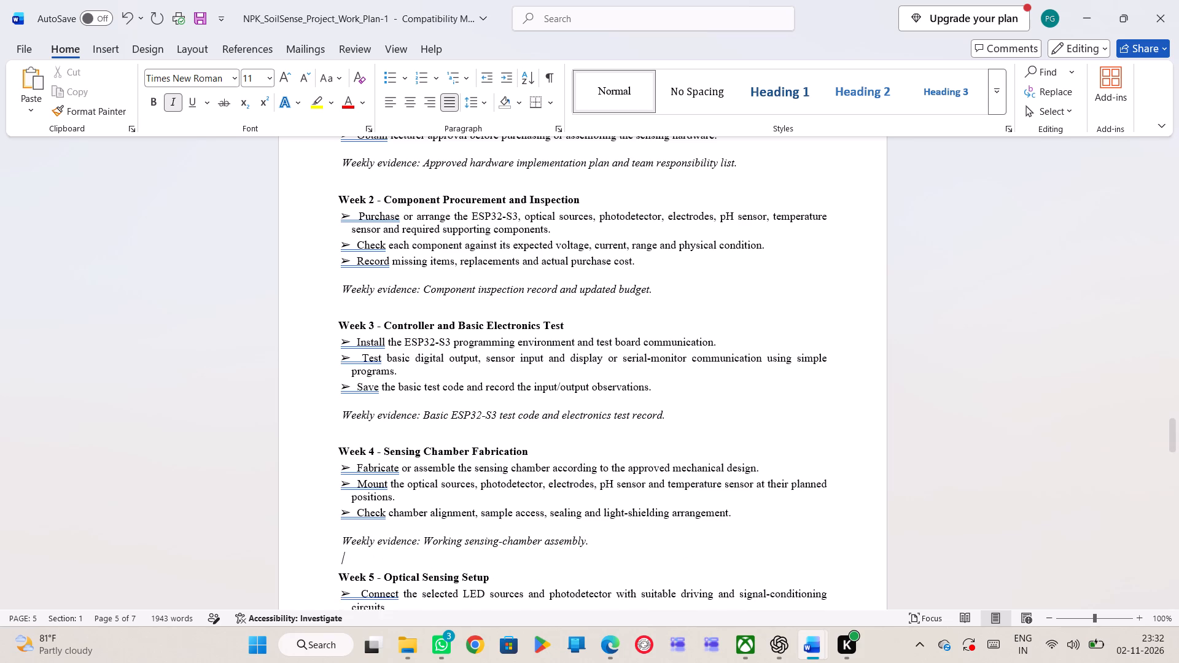
Insert a blank line before and after the weekly evidence line under Week 5 - Optical Sensing Setup.
scroll(593, 543, down, 1)
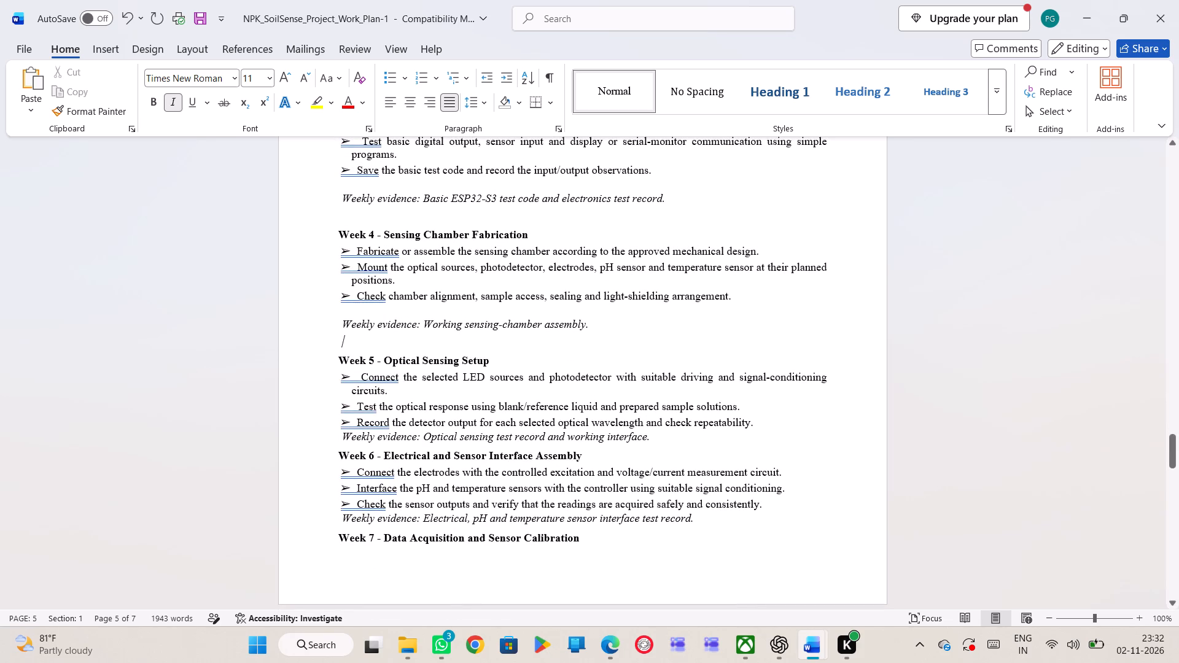
click(763, 420)
key(Return)
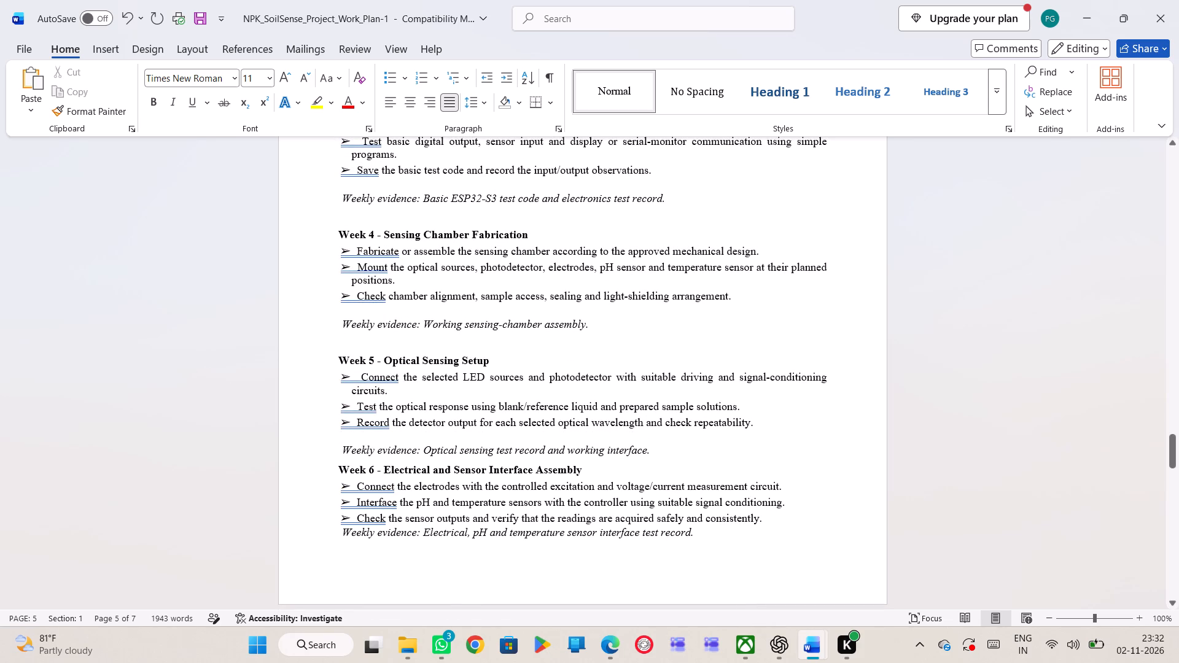
click(651, 455)
key(Return)
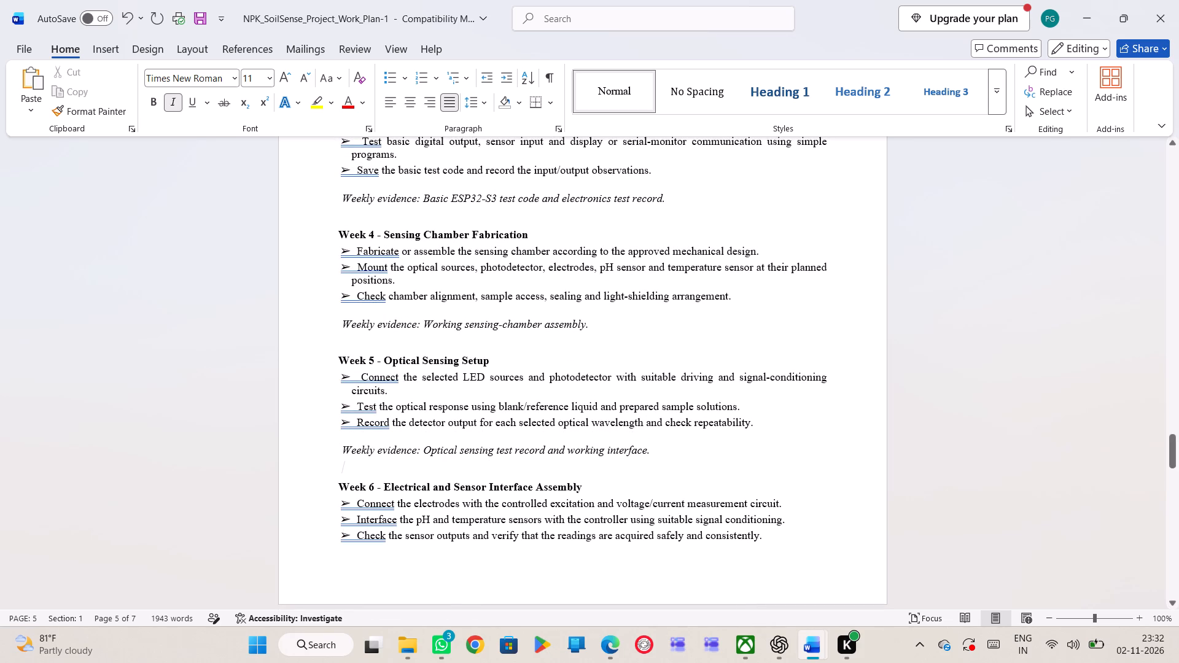
Insert a blank line after and before the weekly evidence line under Week 6 - Electrical and Sensor Interface Assembly.
scroll(565, 512, down, 2)
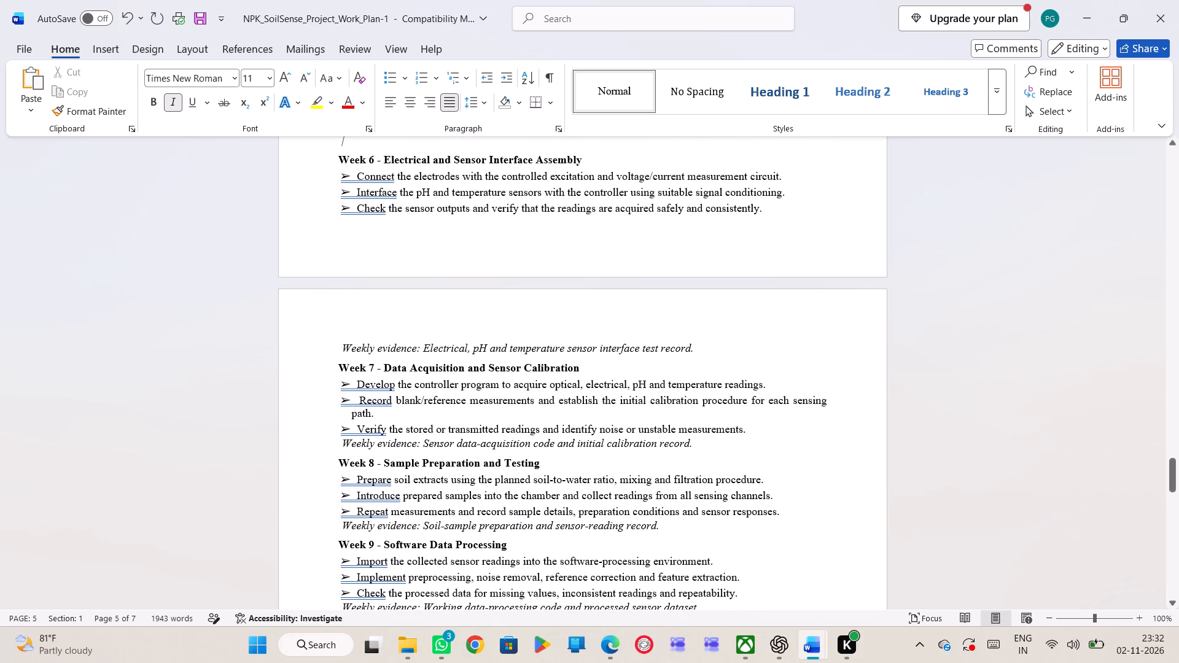
click(698, 349)
key(Return)
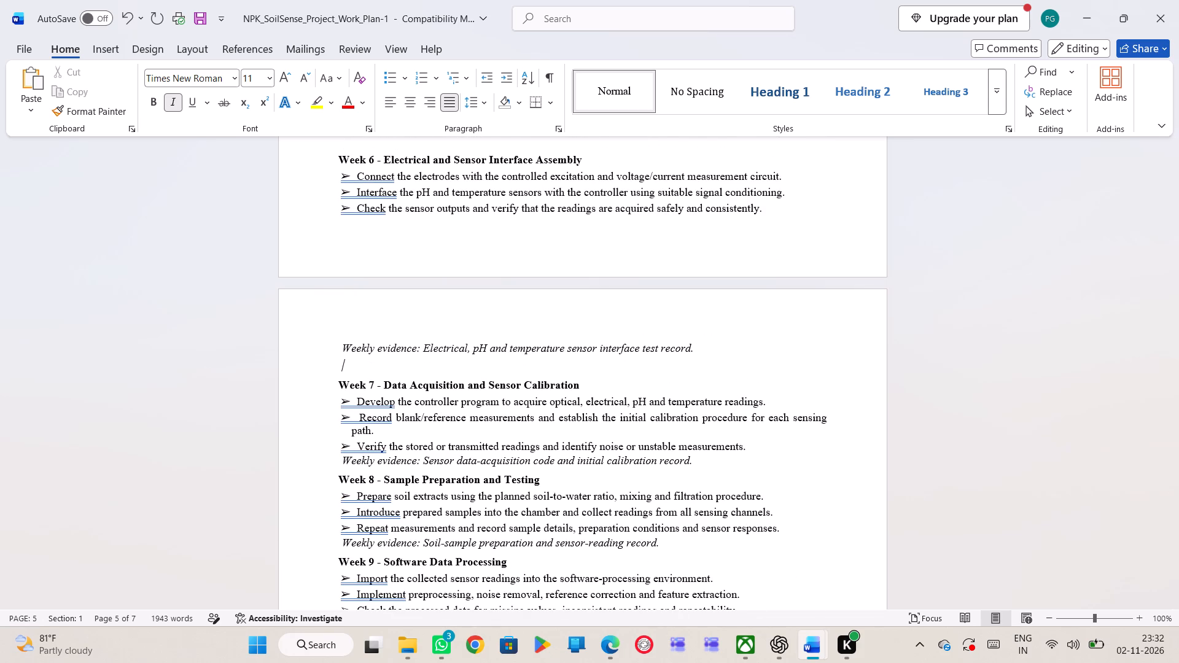
click(768, 210)
key(Return)
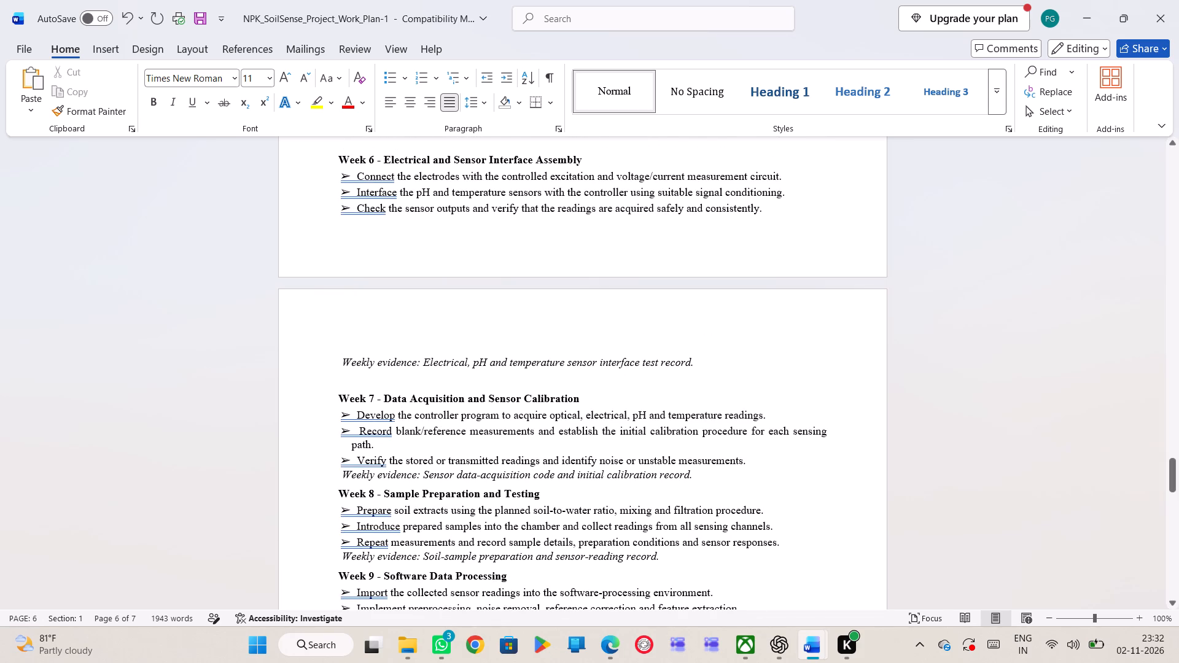
Insert a blank line before and after the weekly evidence line under Week 7 - Data Acquisition and Sensor Calibration.
click(765, 453)
key(Return)
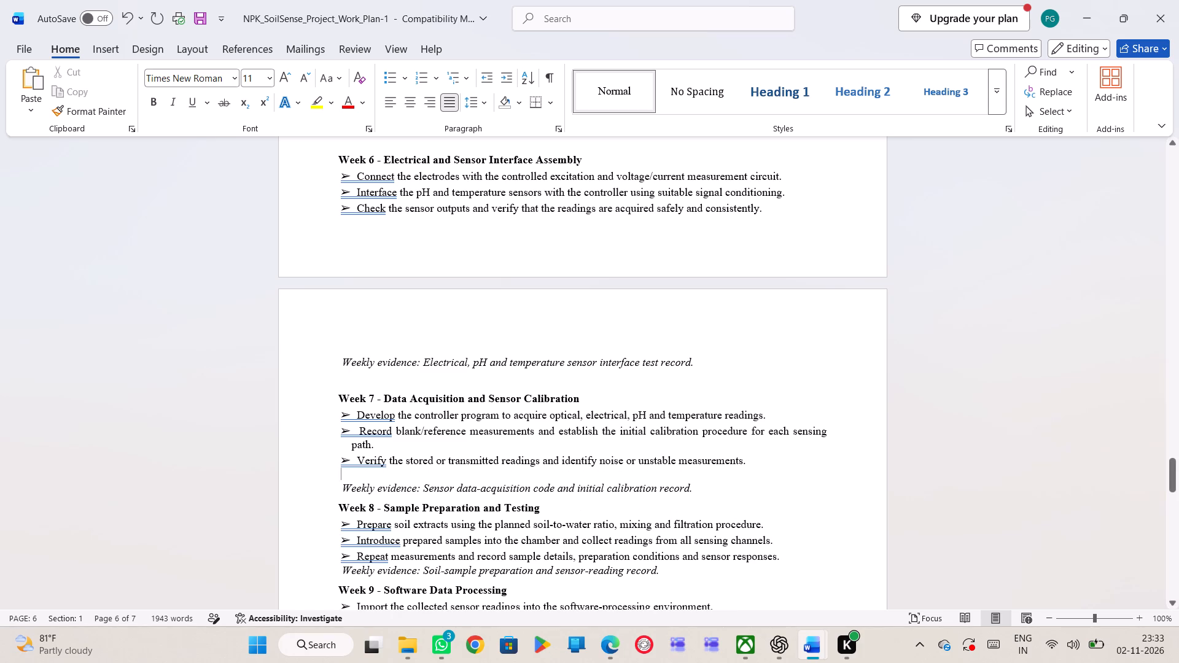
click(702, 492)
key(Return)
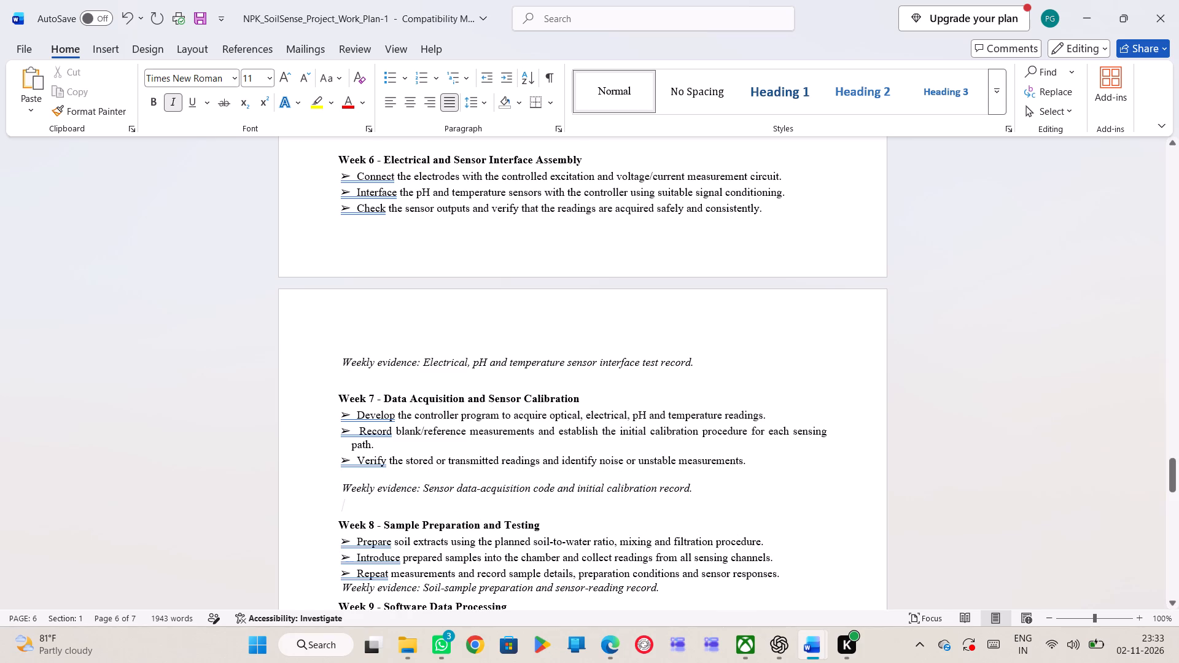
Insert a blank line before and after the weekly evidence line under Week 8 - Sample Preparation and Testing.
scroll(642, 530, down, 1)
click(779, 449)
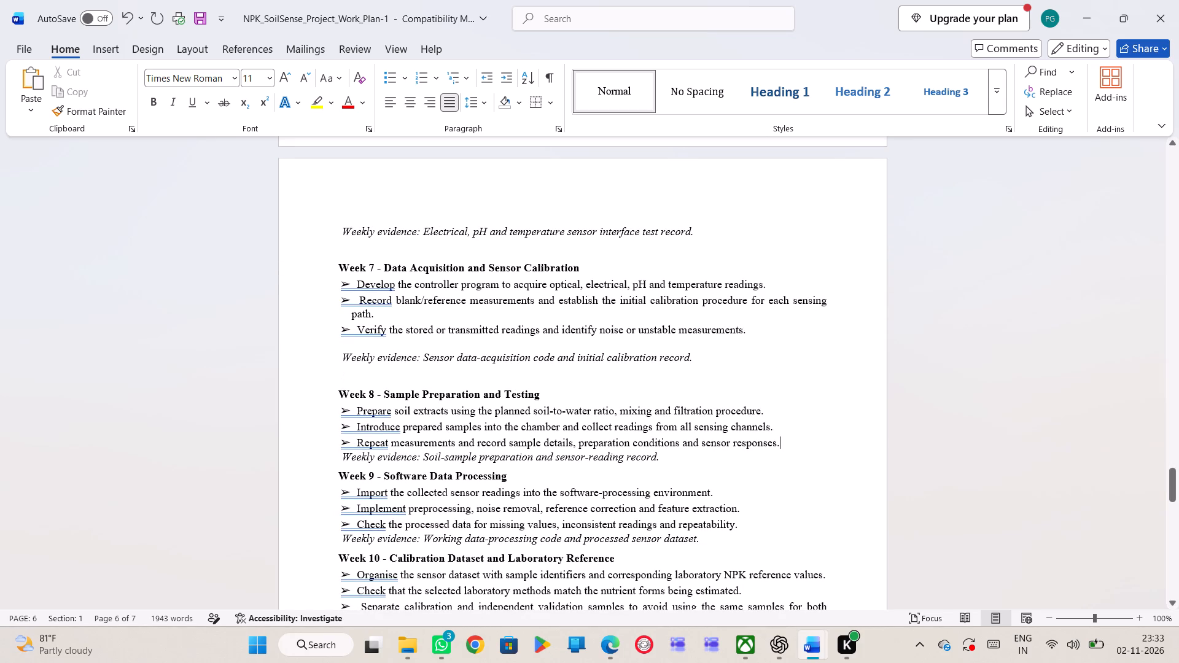
key(Return)
click(666, 471)
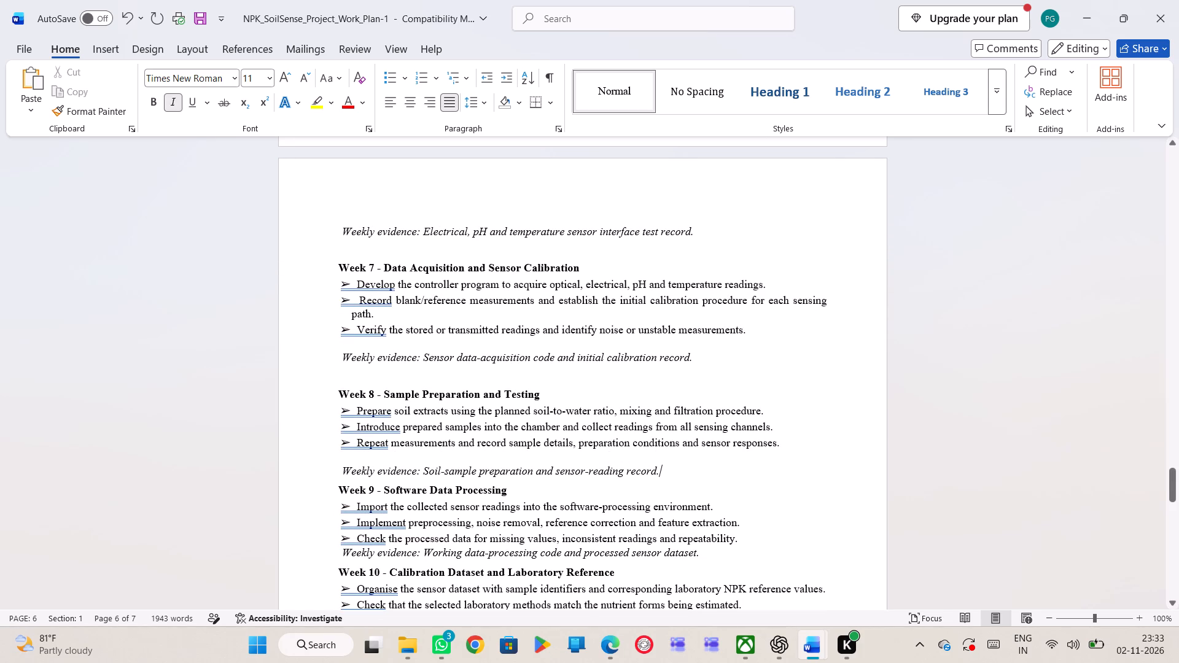
key(Return)
Insert a blank line before and after the weekly evidence line under Week 9 - Software Data Processing.
scroll(666, 471, down, 2)
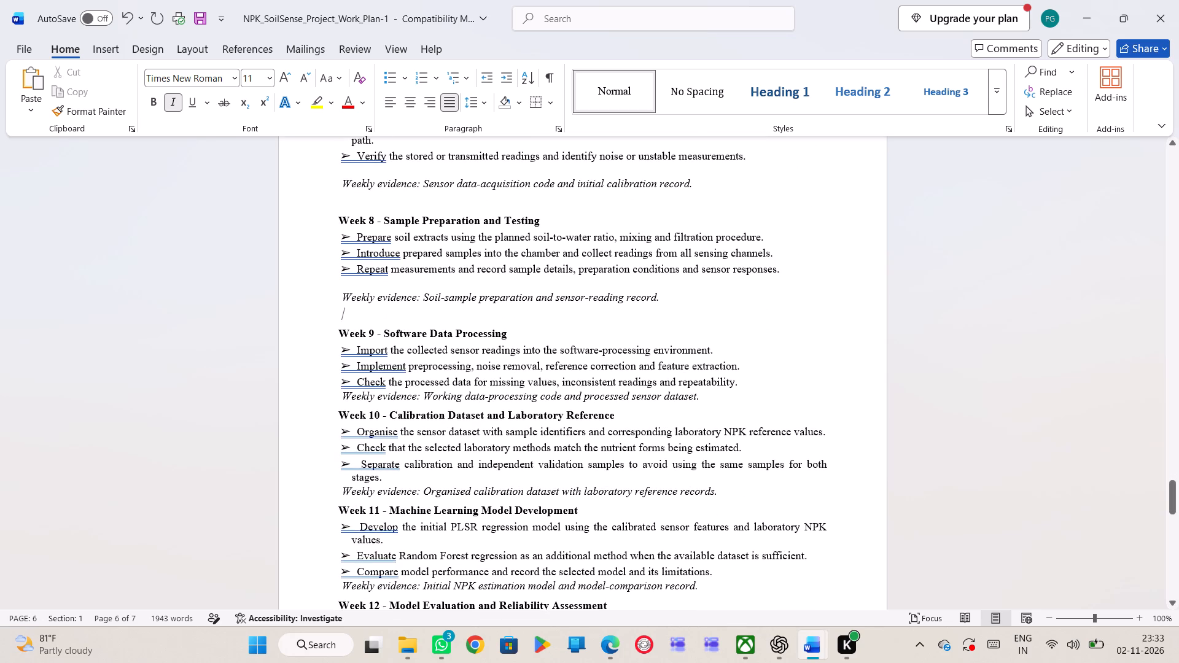
click(744, 381)
key(Return)
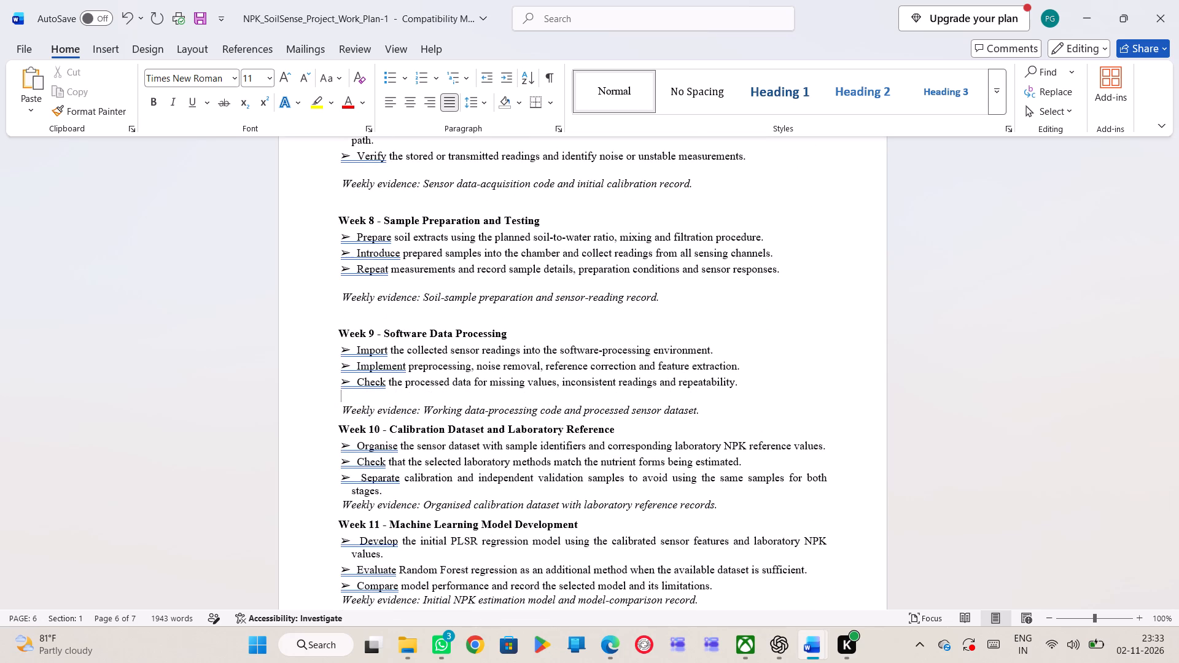
click(707, 408)
key(Return)
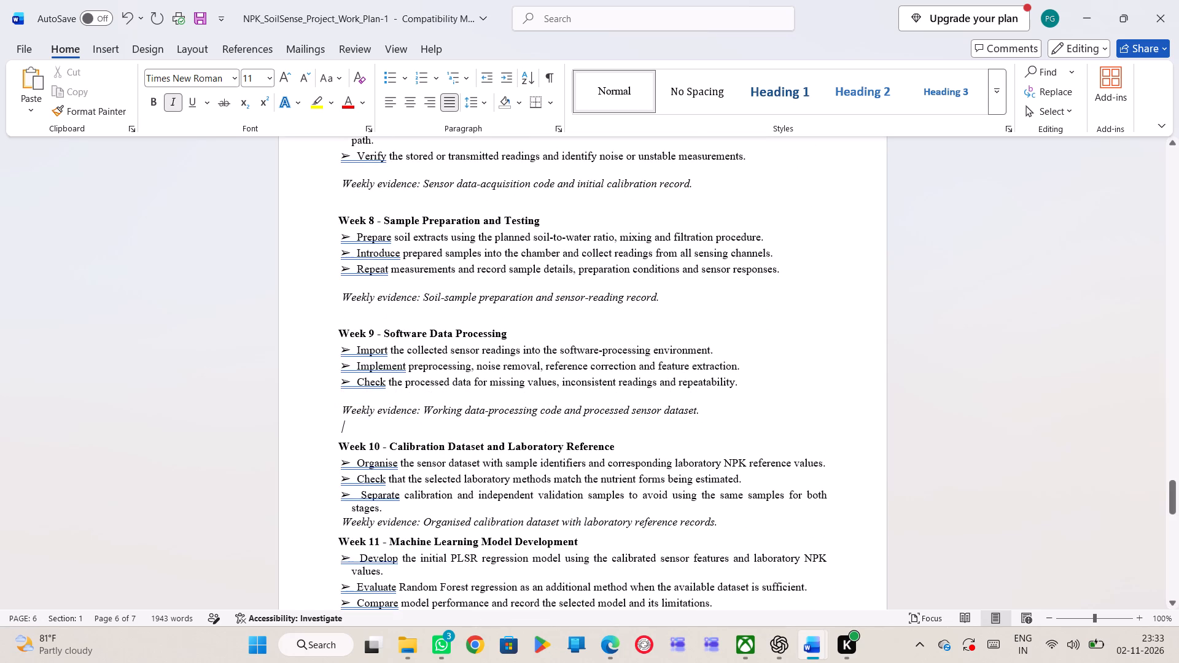
Insert a blank line before and after the weekly evidence line under Week 10 - Calibration Dataset and Laboratory Reference.
click(385, 511)
key(Return)
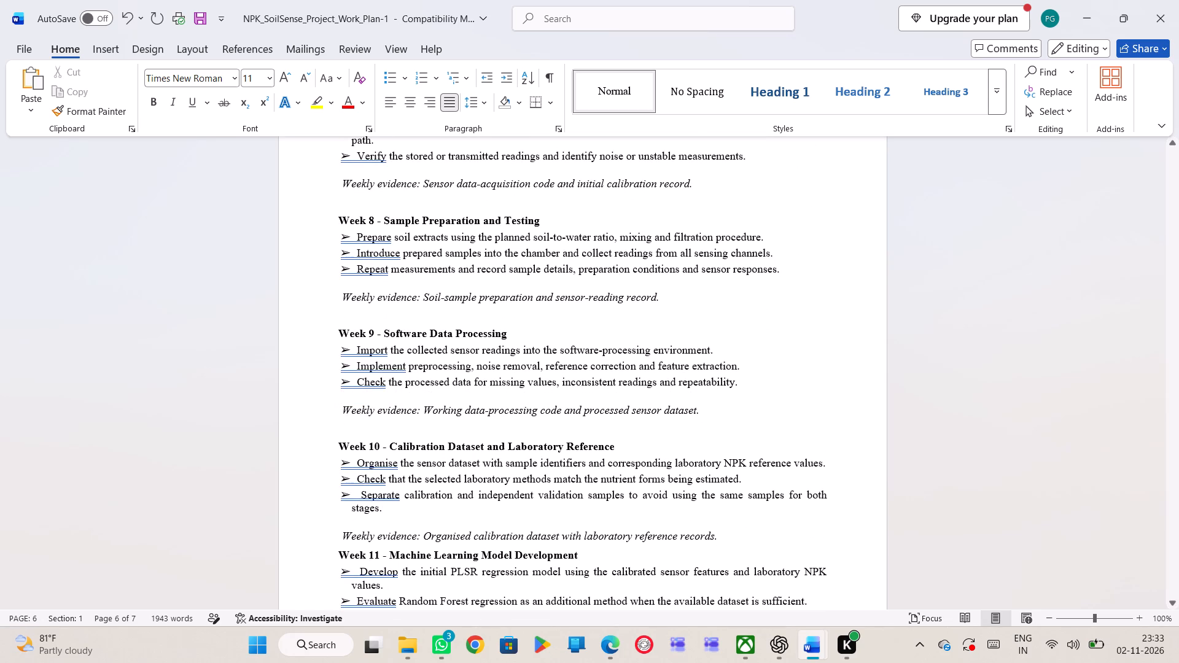
click(726, 536)
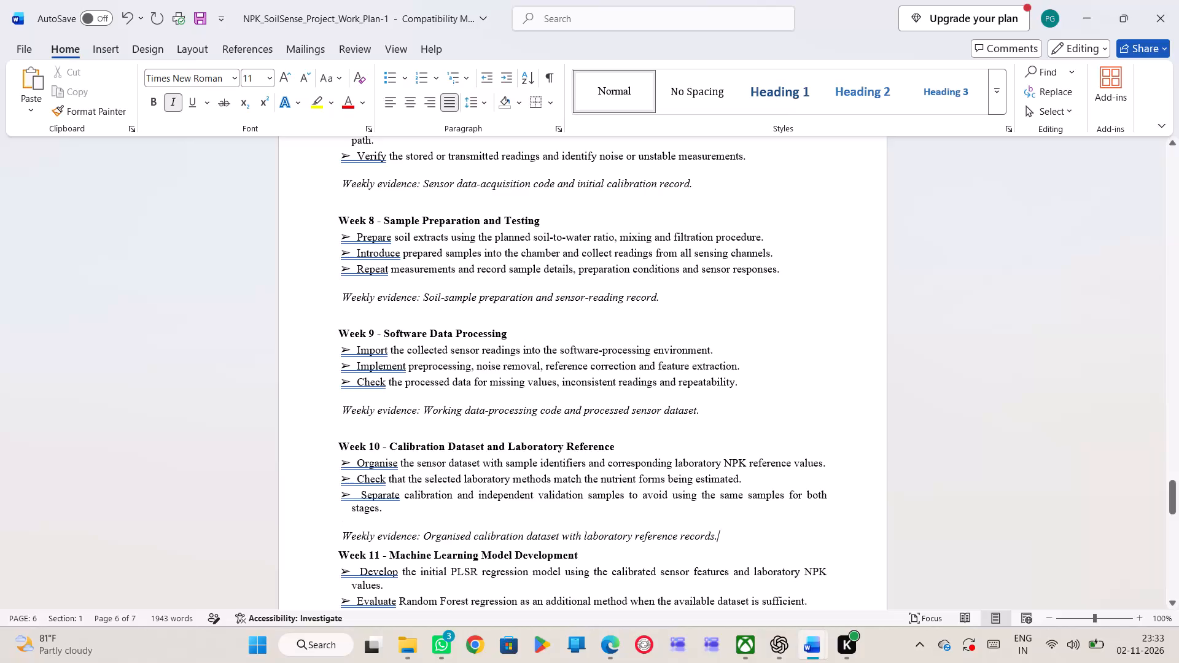
key(Return)
Insert a blank line before and after the weekly evidence line under Week 11 - Machine Learning Model Development.
scroll(726, 536, down, 2)
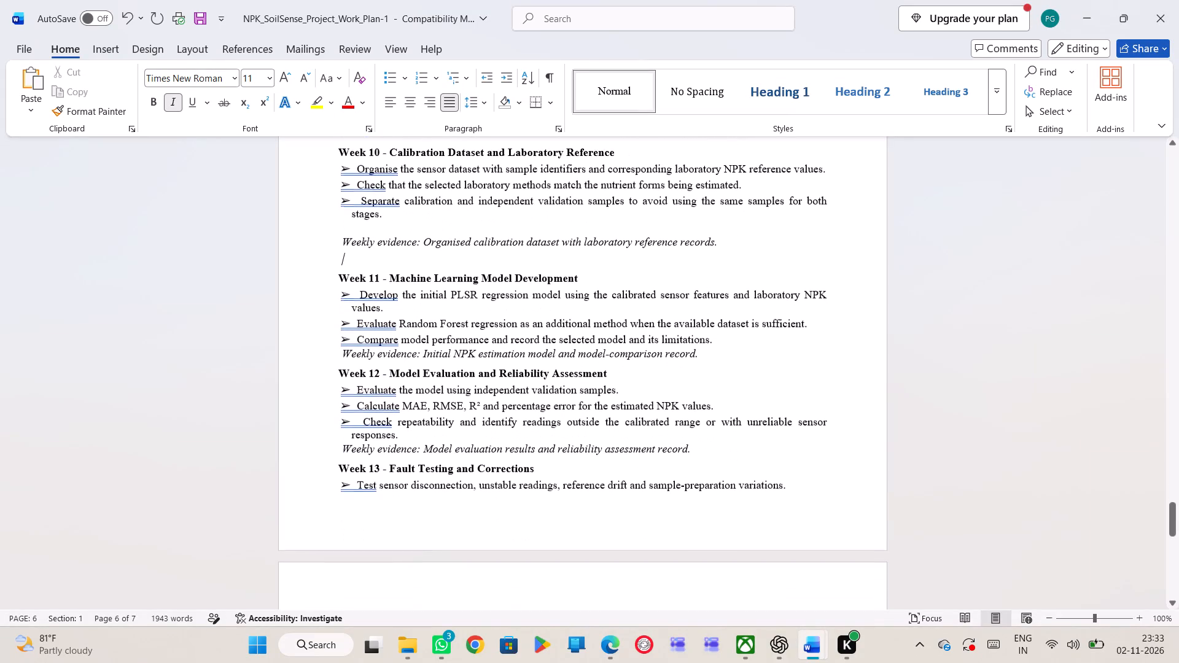
click(720, 340)
key(Return)
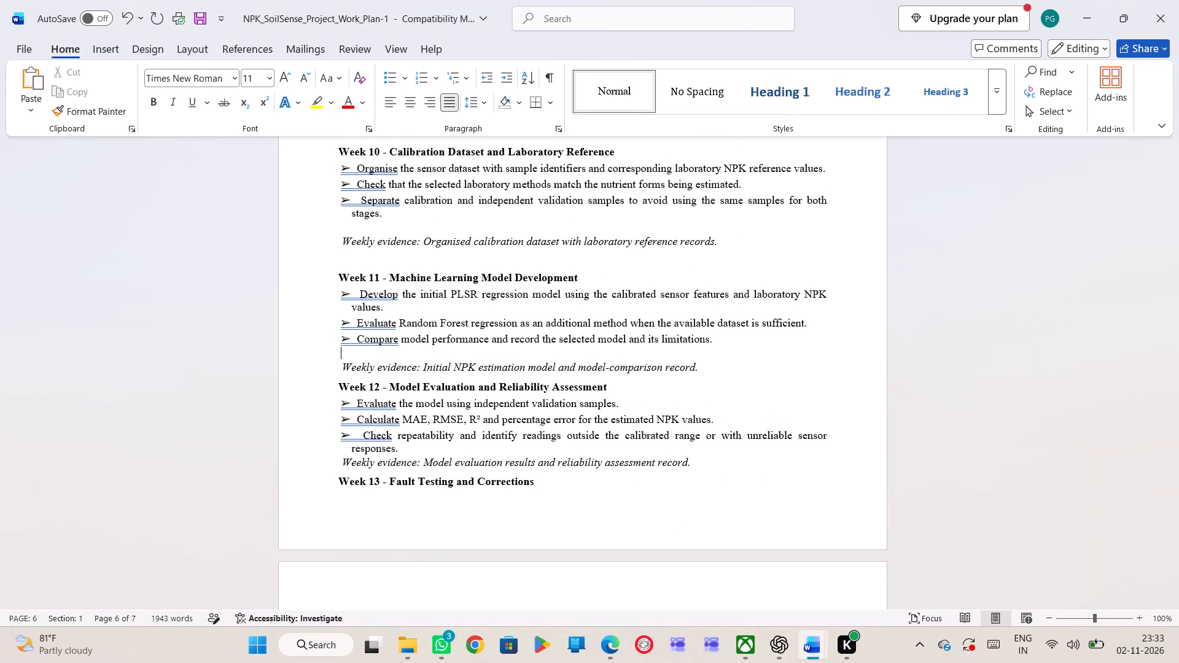
click(709, 374)
key(Return)
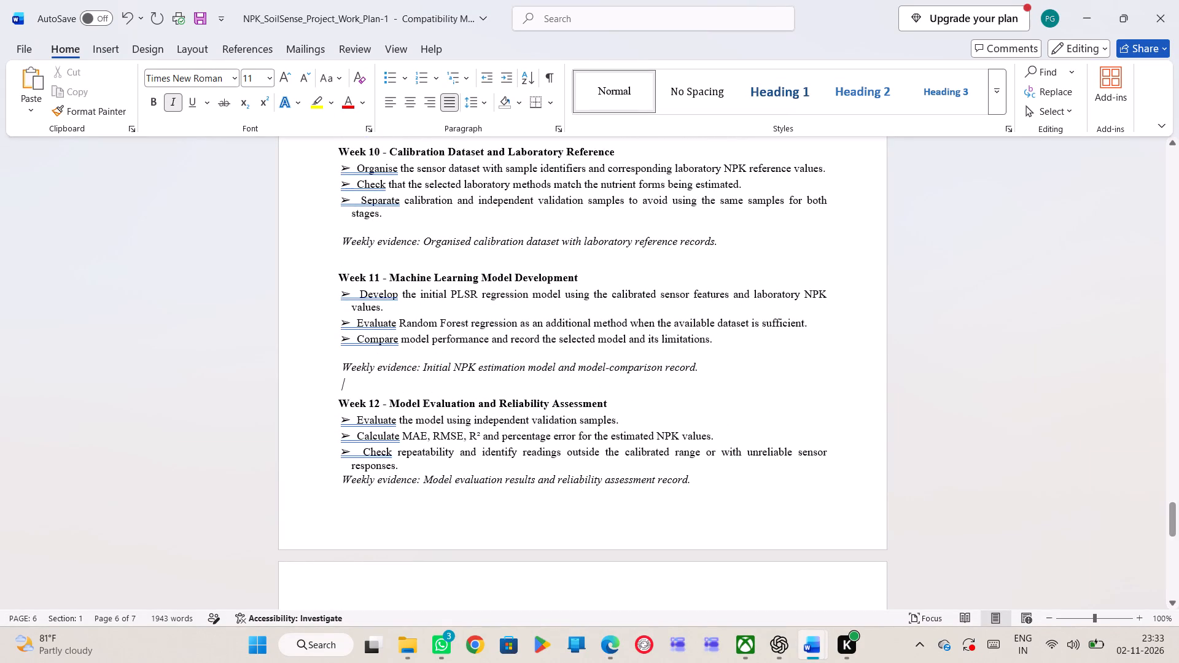
Insert a blank line before and after the weekly evidence line under Week 12 - Model Evaluation and Reliability Assessment.
click(411, 461)
key(Return)
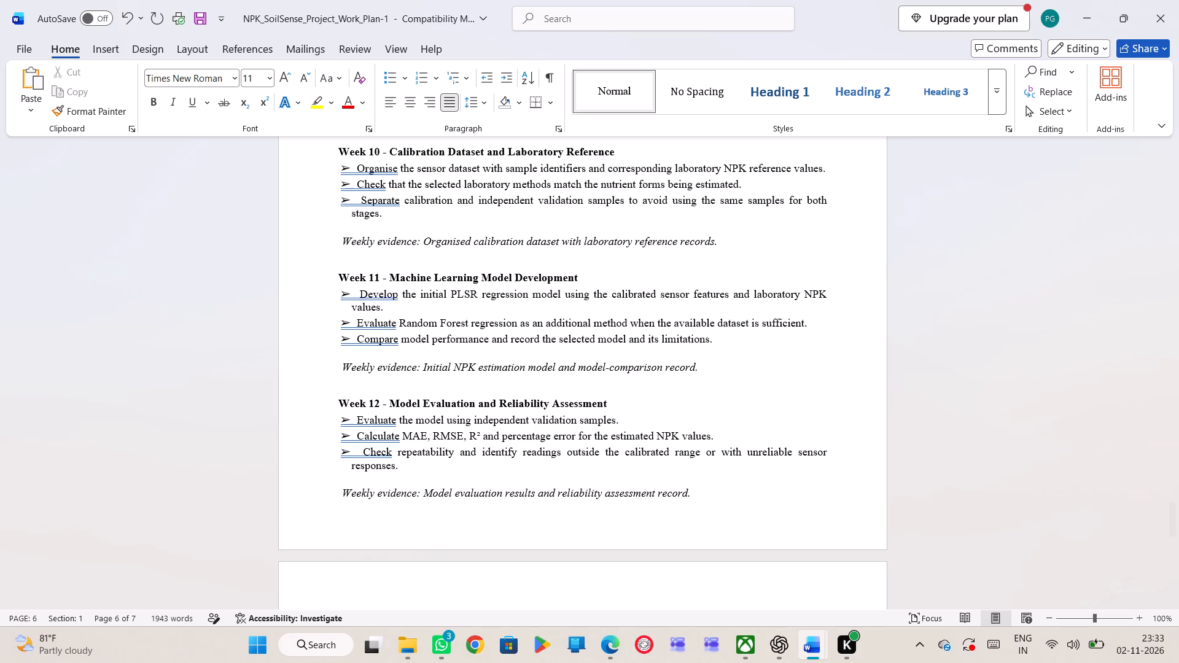
click(706, 494)
key(Return)
Insert a blank line before and after the weekly evidence line under Week 13 - Fault Testing and Corrections.
scroll(706, 494, down, 2)
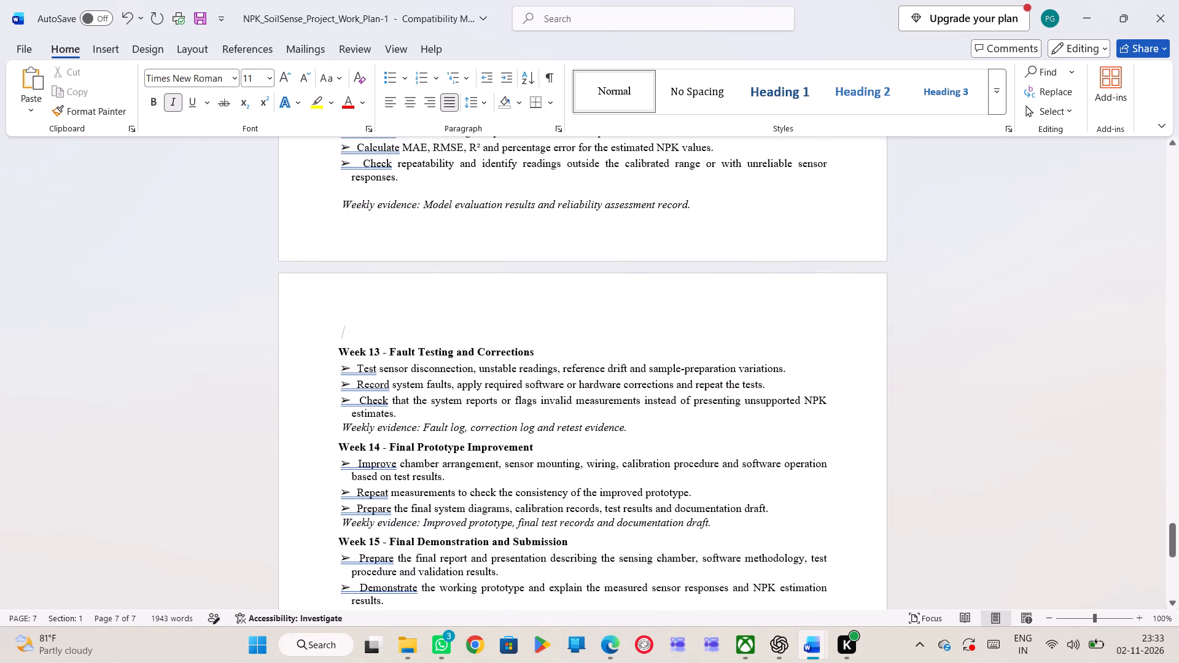
click(401, 414)
key(Return)
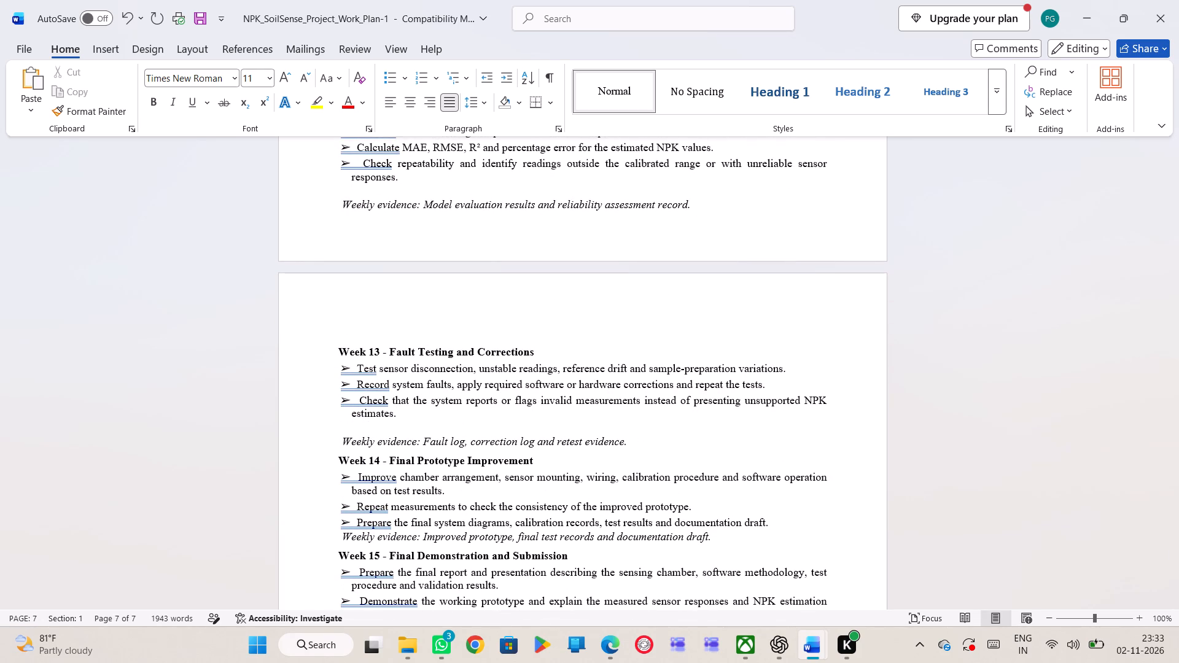
click(635, 445)
key(Return)
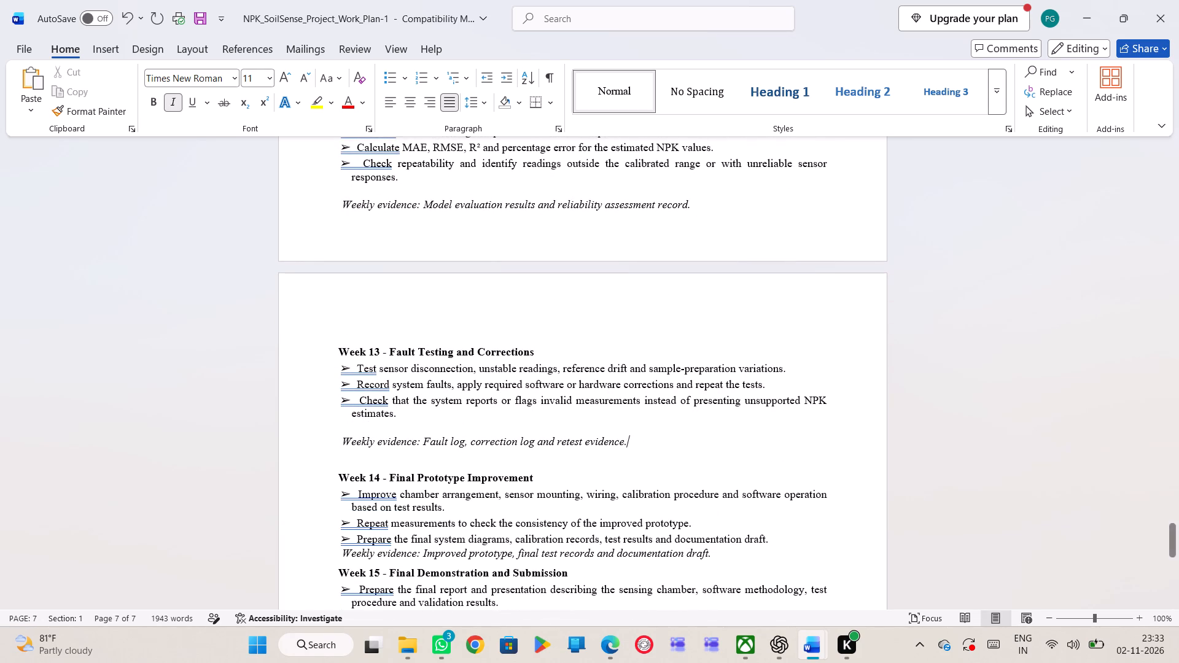
Insert a blank line before and after the weekly evidence line under Week 14 - Final Prototype Improvement.
scroll(642, 484, down, 1)
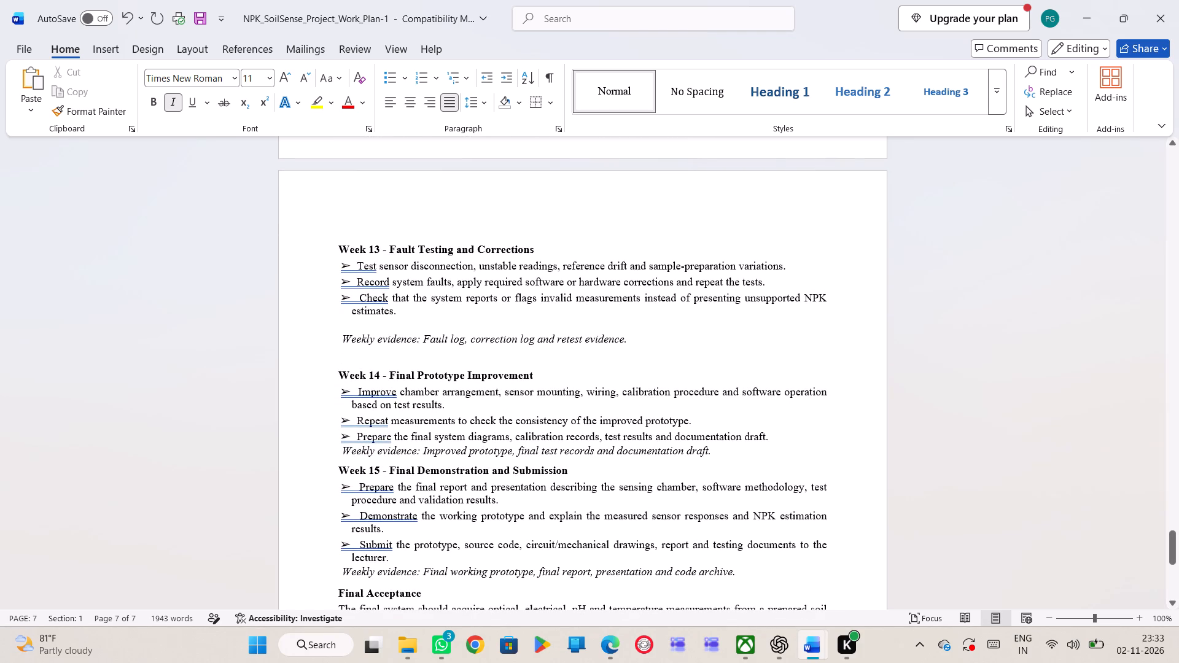
click(772, 440)
key(Return)
click(725, 466)
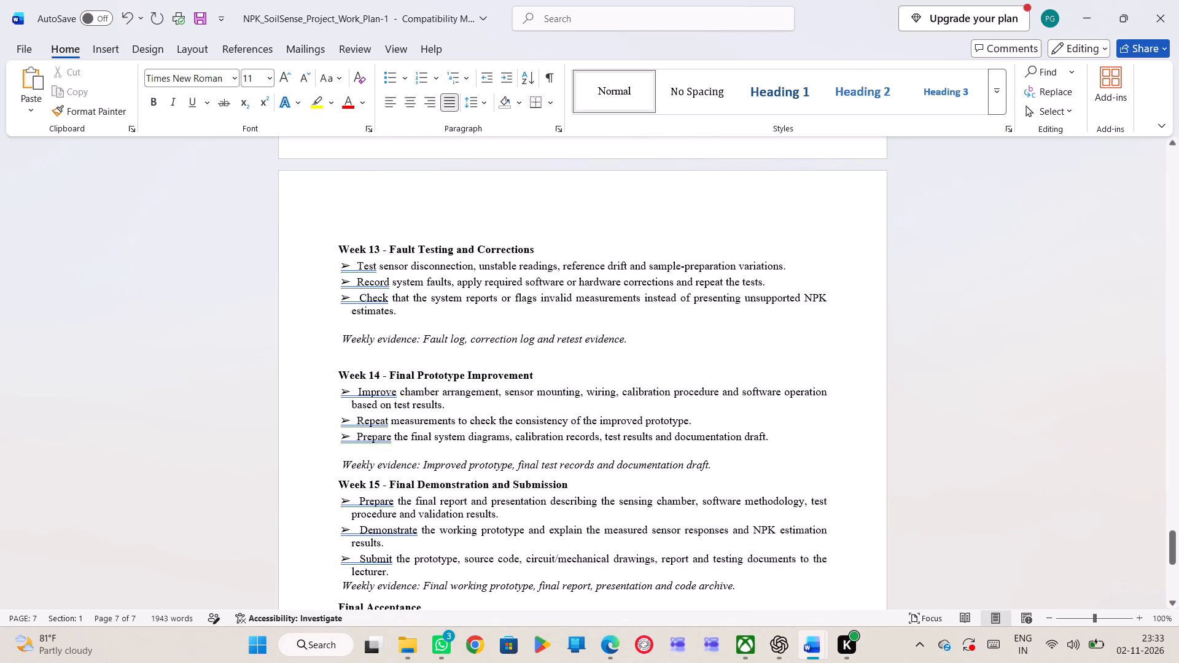
key(Return)
Insert a blank line before and after the weekly evidence line under Week 15 - Final Demonstration and Submission.
scroll(725, 466, down, 1)
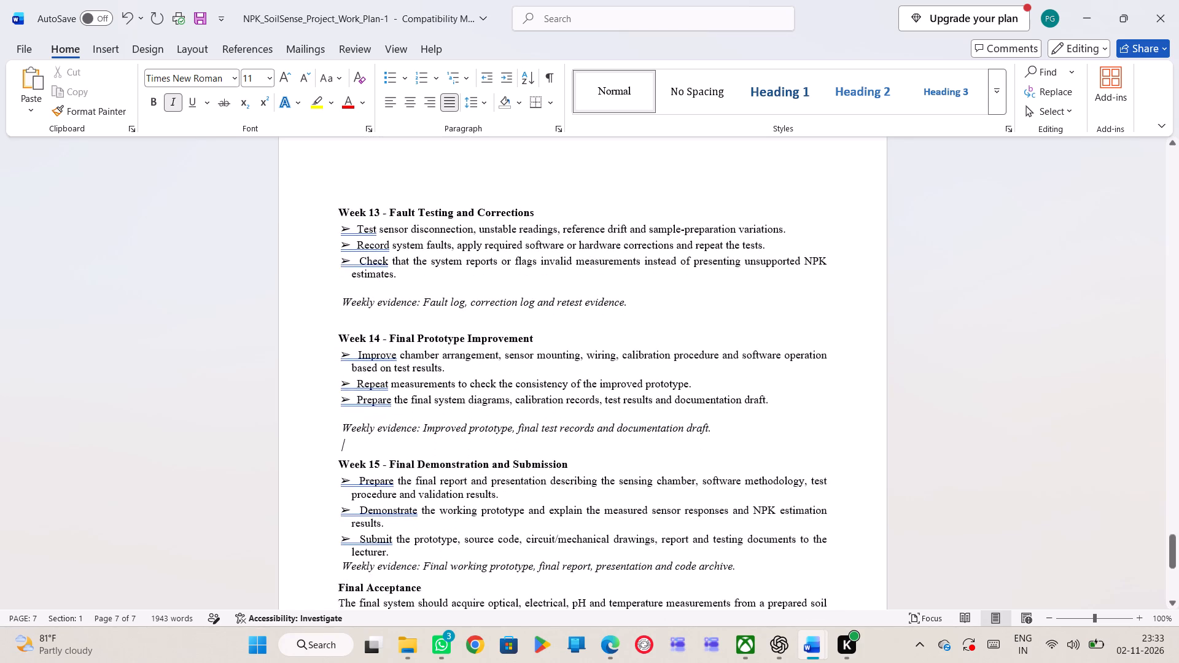
scroll(725, 466, down, 1)
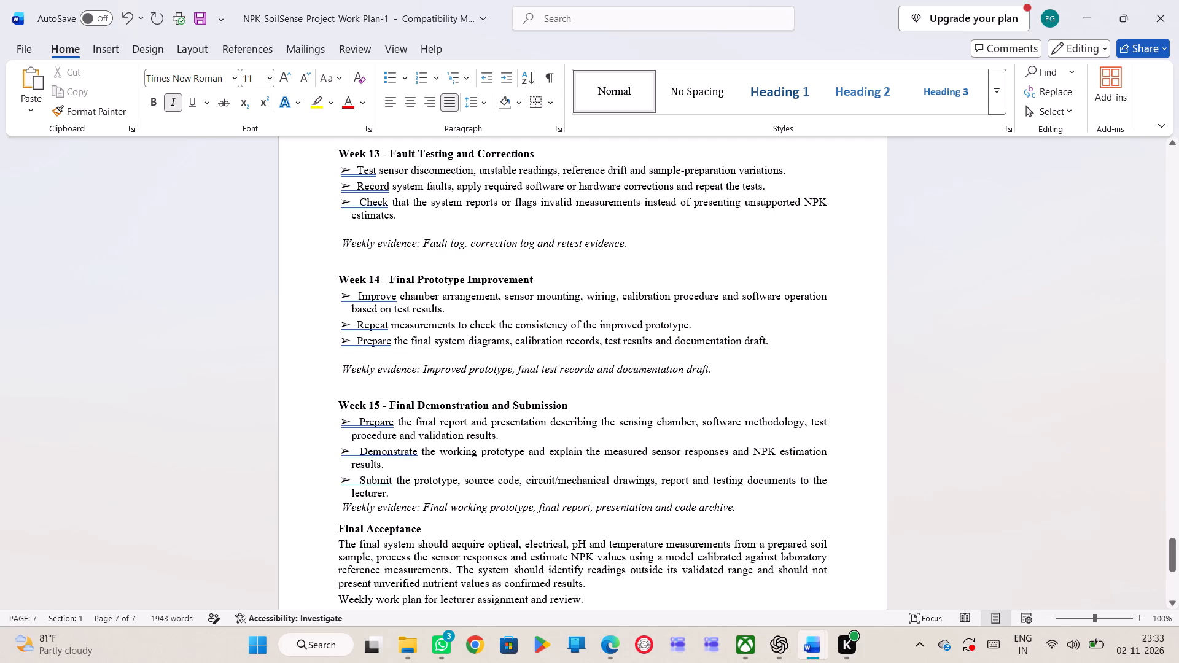
scroll(758, 525, down, 1)
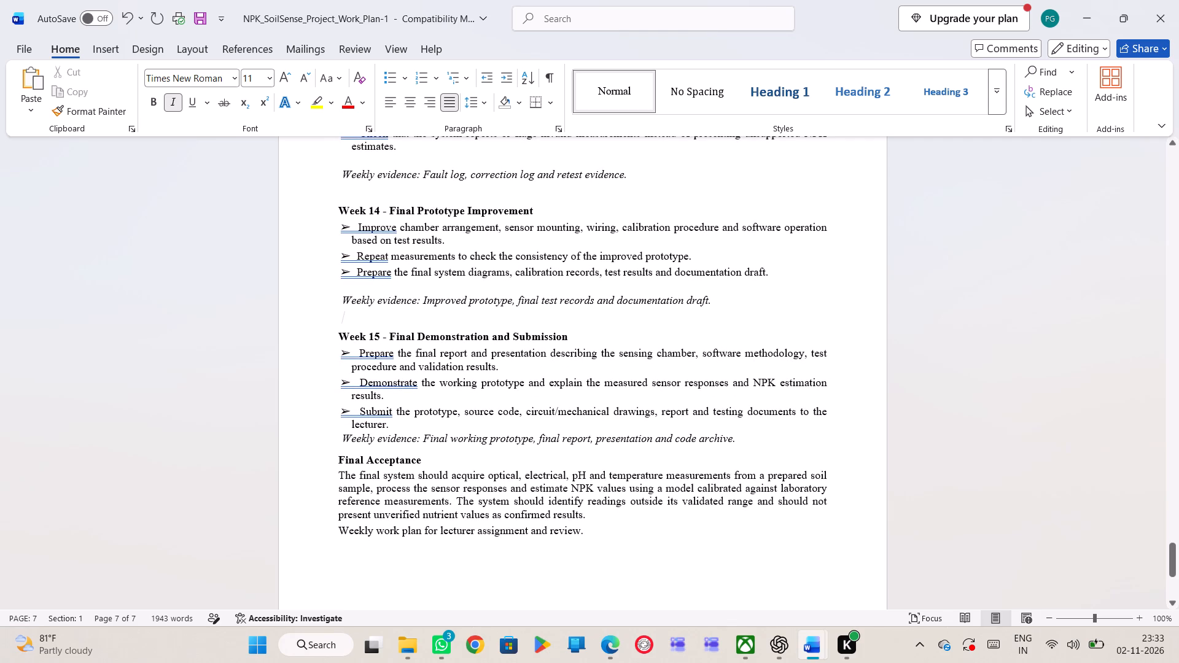
click(392, 426)
key(Return)
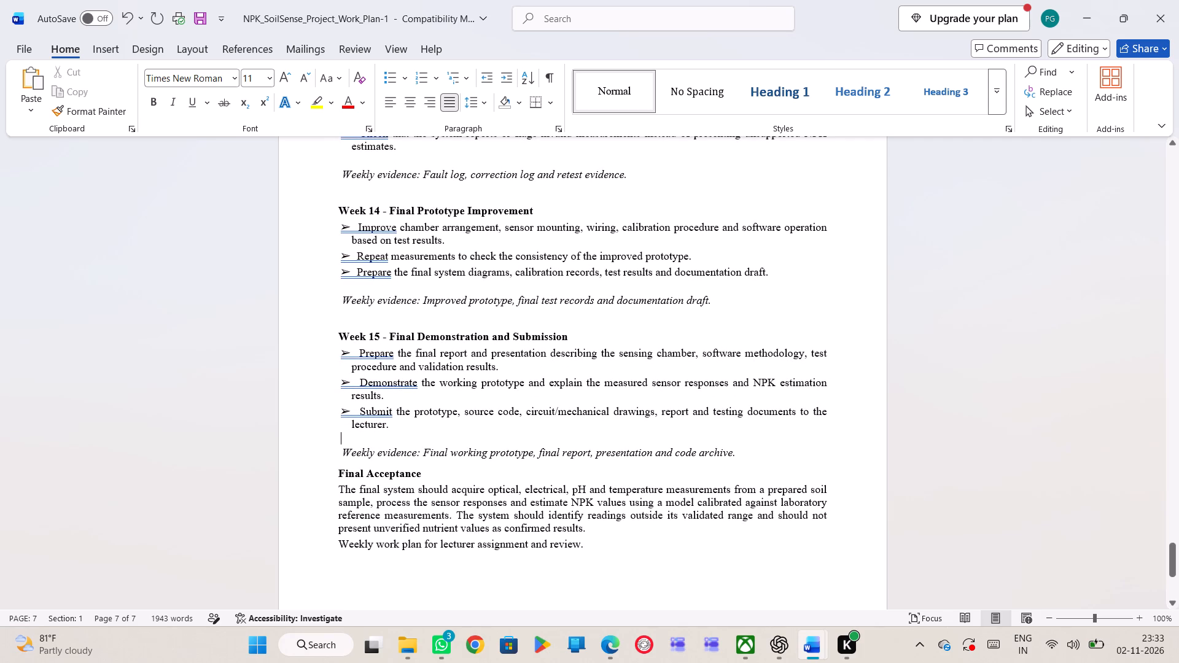
click(741, 454)
key(Return)
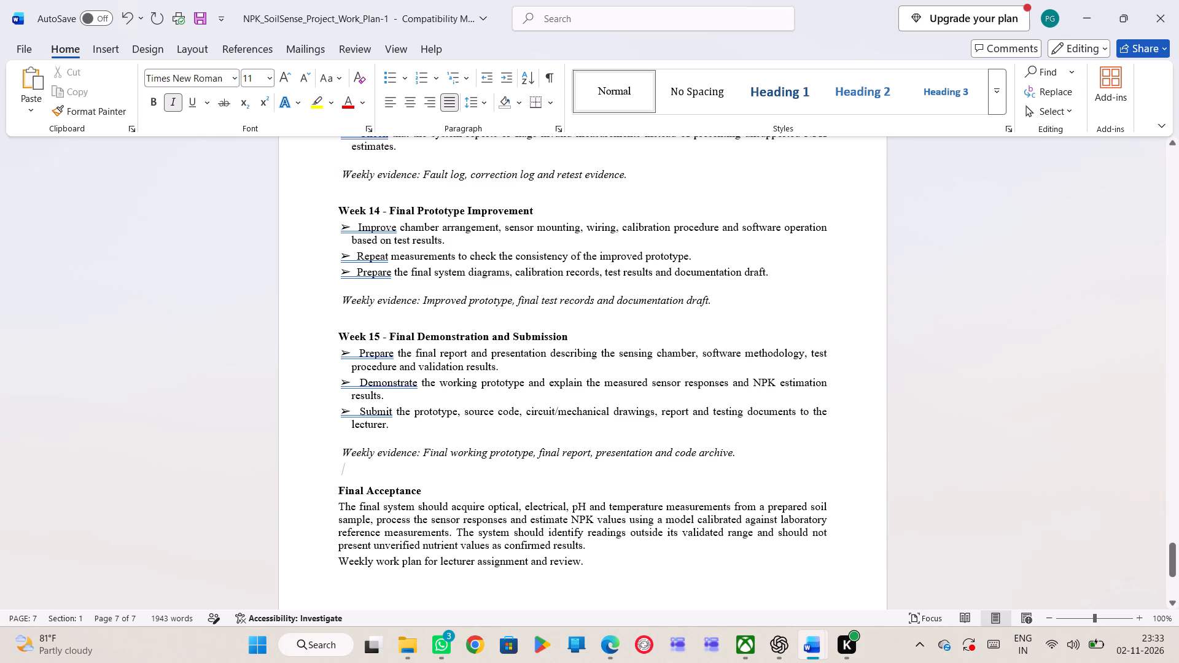
Delete the closing line "Weekly work plan for lecturer assignment and review." below the Final Acceptance paragraph.
drag(599, 568, 337, 557)
key(BackSpace)
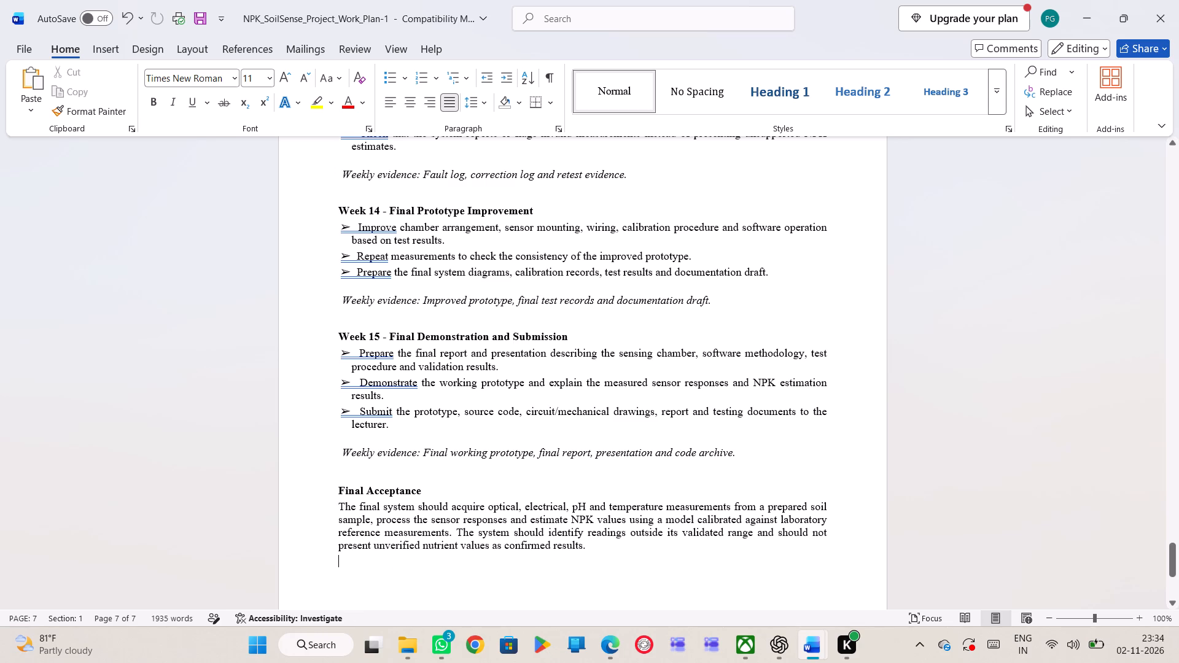
Add twelve blank lines below the Final Acceptance paragraph as space above a signature.
scroll(638, 573, down, 2)
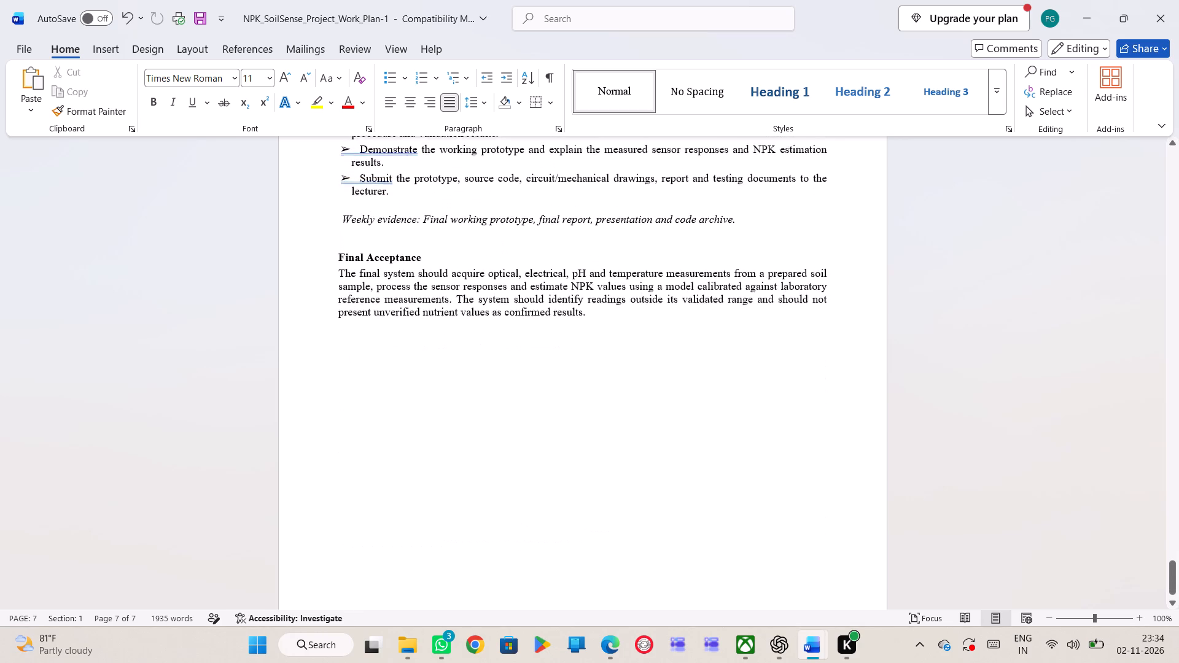
scroll(638, 573, down, 3)
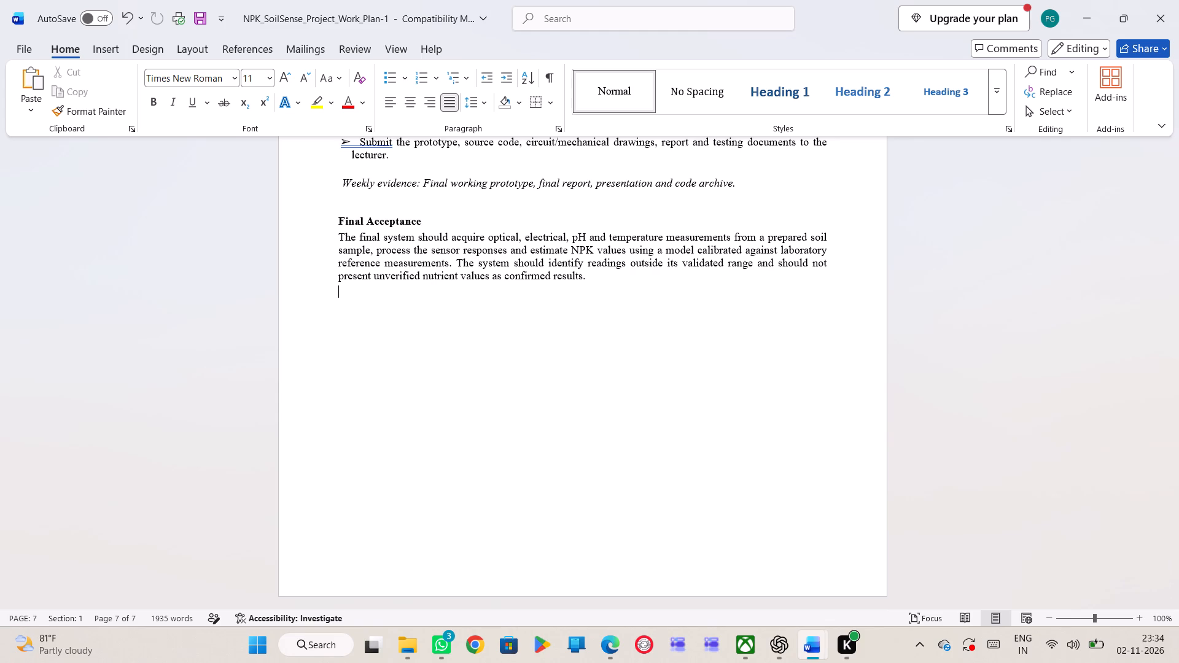
key(space)
key(Return)
key(Return)
key(Return)
key(Return)
key(Return)
key(Return)
key(Return)
key(Return)
key(Return)
key(Return)
key(Return)
key(Return)
Enter the signatory's name with the title "Dr.", spaced across toward the right margin of the last page, and start a new line below it.
key(space)
key(space)
key(space)
key(space)
key(space)
key(space)
key(space)
key(space)
key(space)
key(space)
key(space)
key(space)
key(space)
key(space)
key(space)
key(space)
key(space)
key(space)
key(space)
key(space)
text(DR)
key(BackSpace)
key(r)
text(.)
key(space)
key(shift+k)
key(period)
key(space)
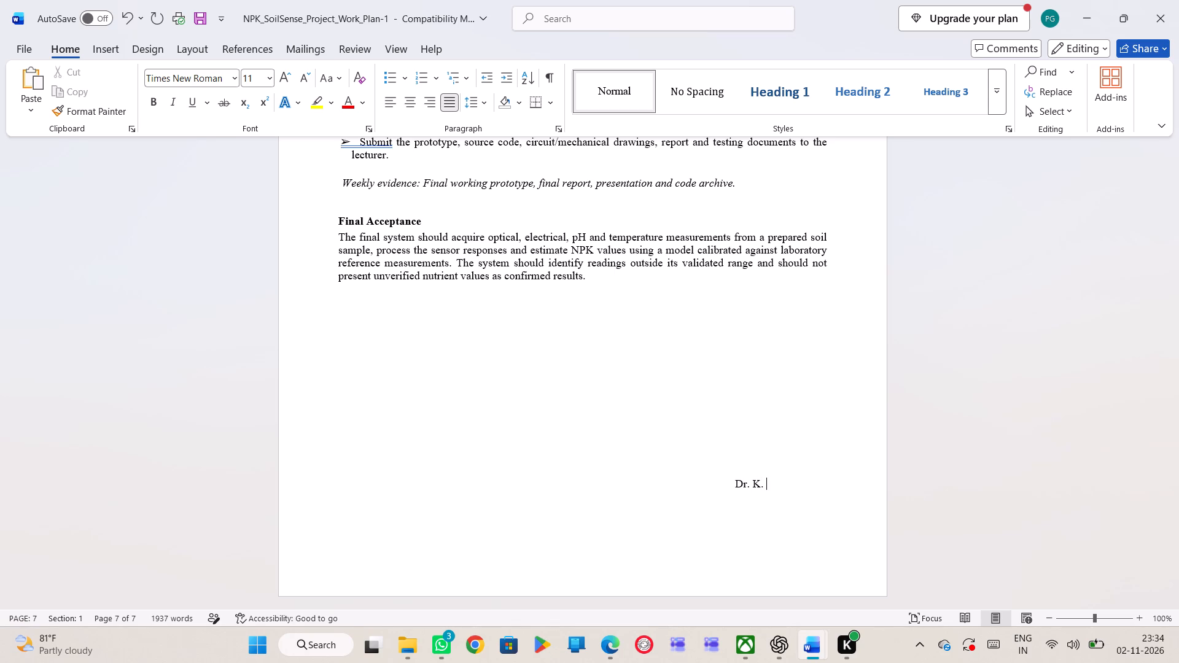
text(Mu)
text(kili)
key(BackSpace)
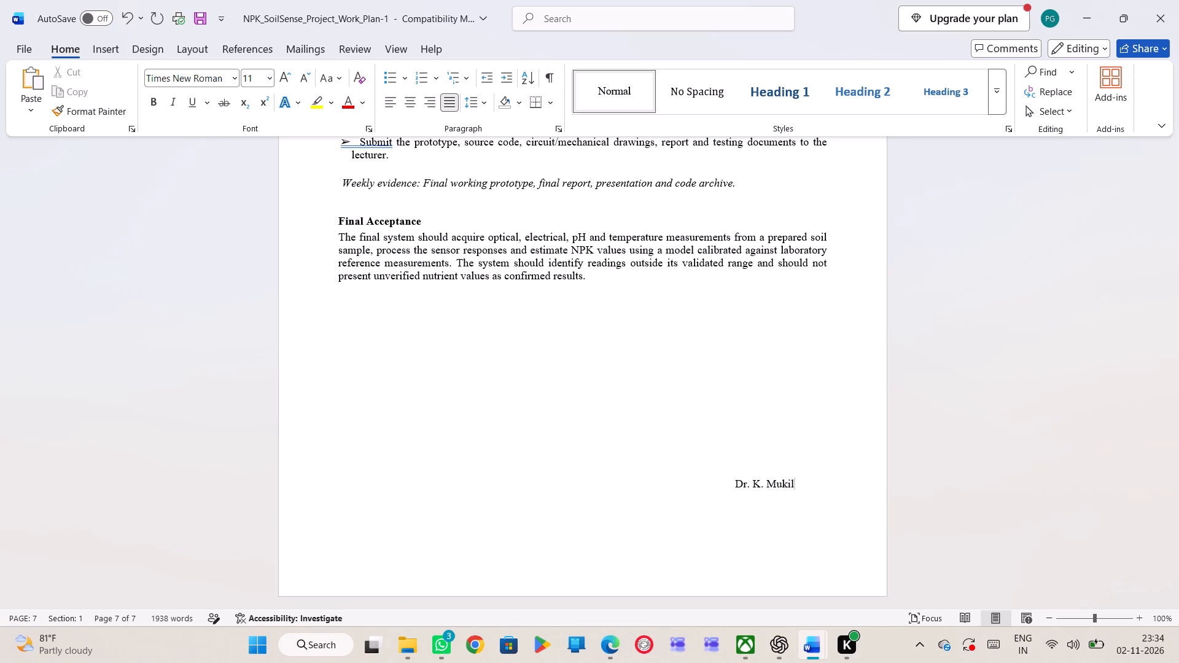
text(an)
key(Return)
Enter "Associate Professor" on the line below the signatory's name, spaced across so that it sits centred beneath the name.
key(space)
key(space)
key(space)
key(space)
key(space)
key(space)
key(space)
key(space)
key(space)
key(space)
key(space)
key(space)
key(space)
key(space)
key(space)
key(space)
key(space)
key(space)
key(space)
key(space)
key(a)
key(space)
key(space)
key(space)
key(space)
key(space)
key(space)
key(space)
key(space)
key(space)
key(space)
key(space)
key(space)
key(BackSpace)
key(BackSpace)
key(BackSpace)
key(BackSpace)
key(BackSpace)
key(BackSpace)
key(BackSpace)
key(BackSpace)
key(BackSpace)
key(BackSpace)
key(BackSpace)
key(BackSpace)
key(BackSpace)
key(space)
key(space)
key(space)
key(space)
key(space)
key(space)
key(space)
key(space)
key(space)
key(space)
key(space)
key(space)
key(space)
key(space)
key(space)
key(space)
key(space)
key(space)
key(space)
key(space)
text(Ass)
text(oci)
text(ate)
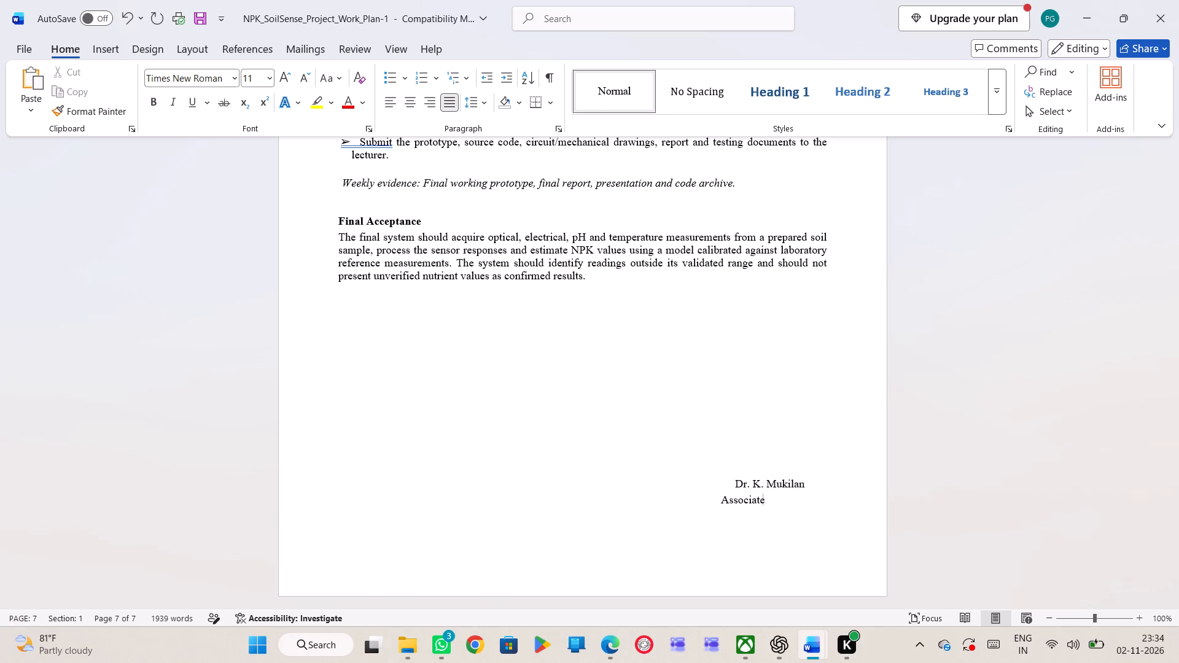
key(space)
text(Professor)
key(space)
click(719, 499)
key(space)
key(space)
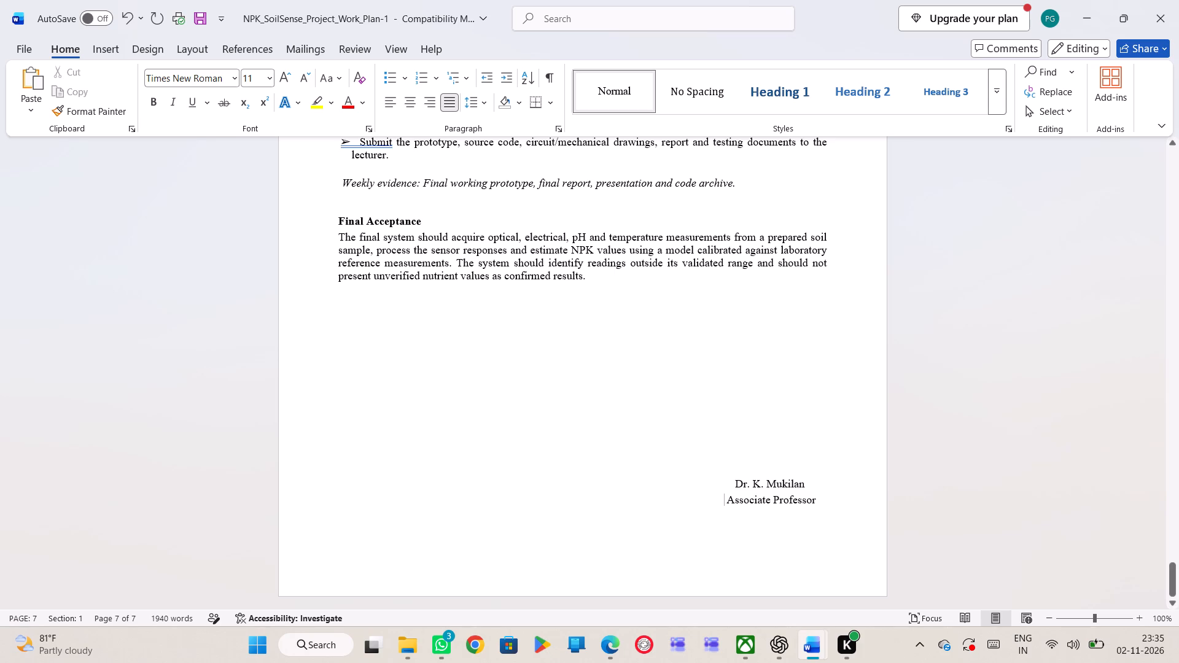
Make the signatory's name line bold in the signature block on the last page.
click(808, 484)
drag(808, 484, 728, 490)
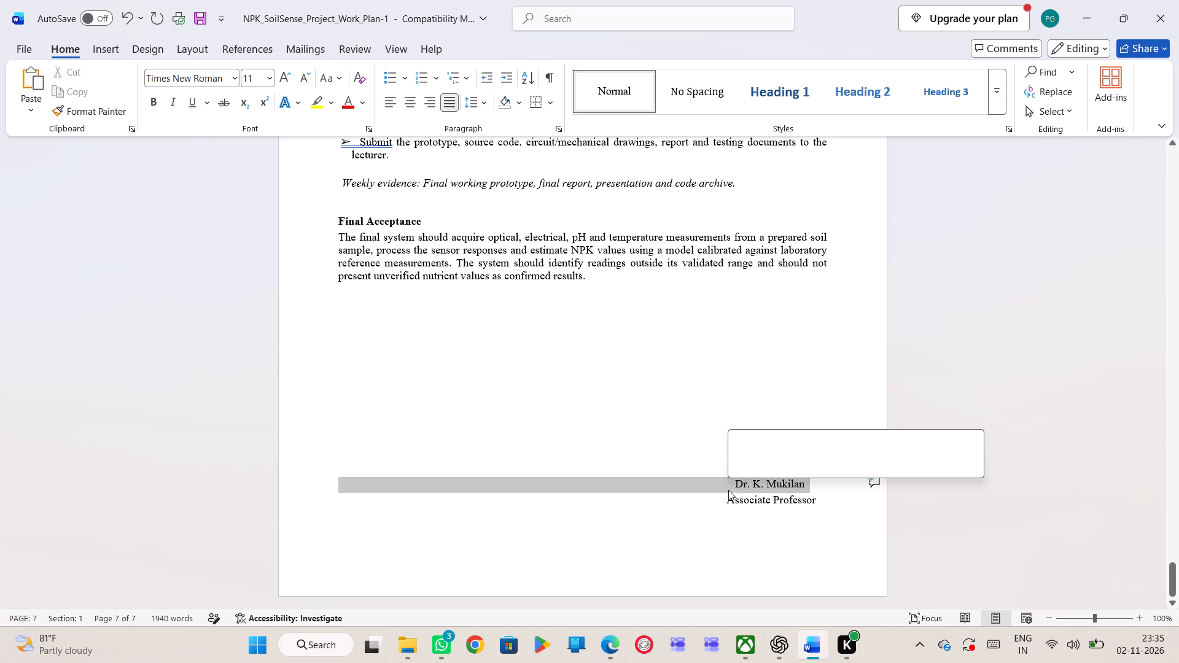
click(741, 463)
click(656, 445)
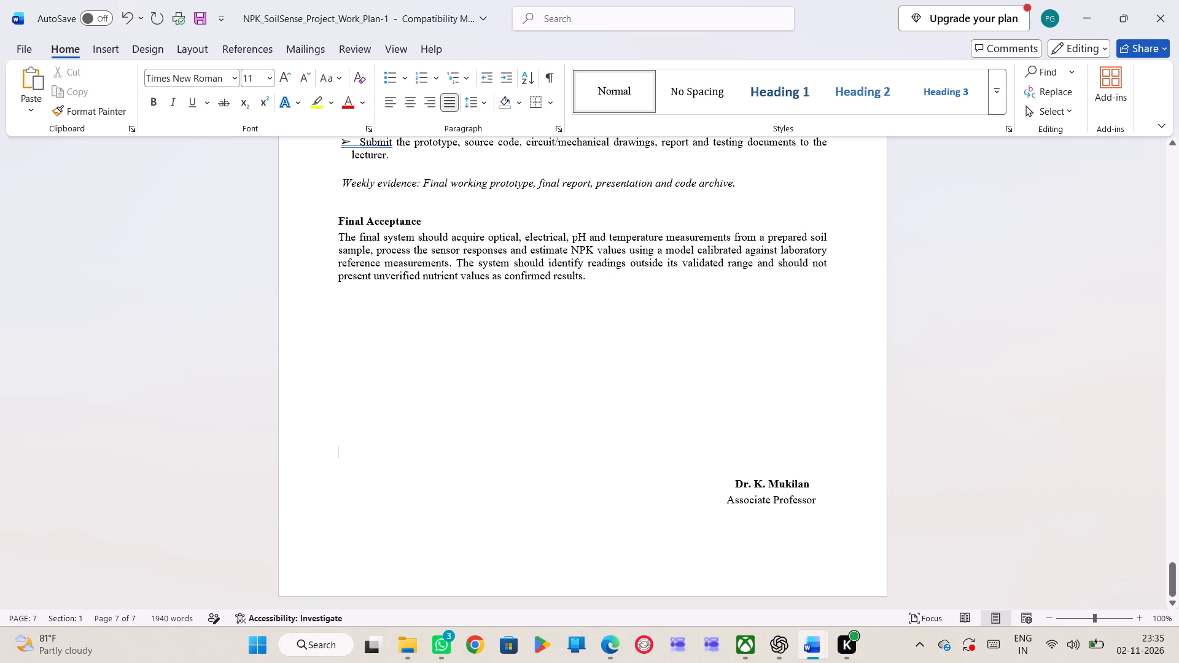
click(639, 486)
key(i)
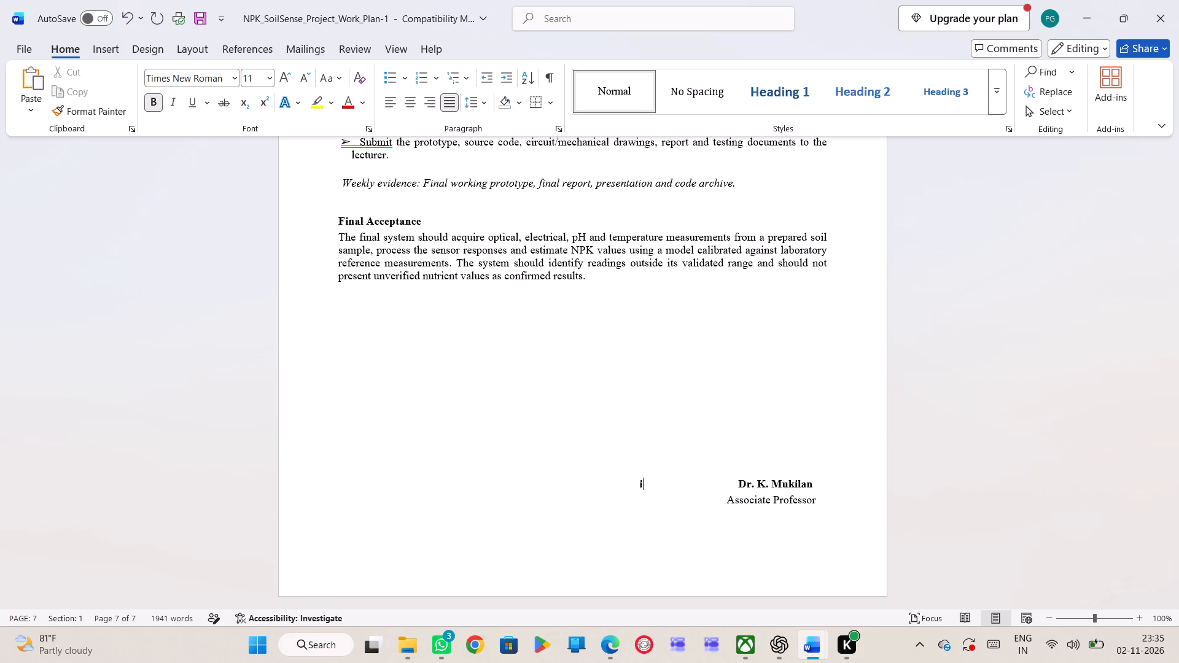
key(BackSpace)
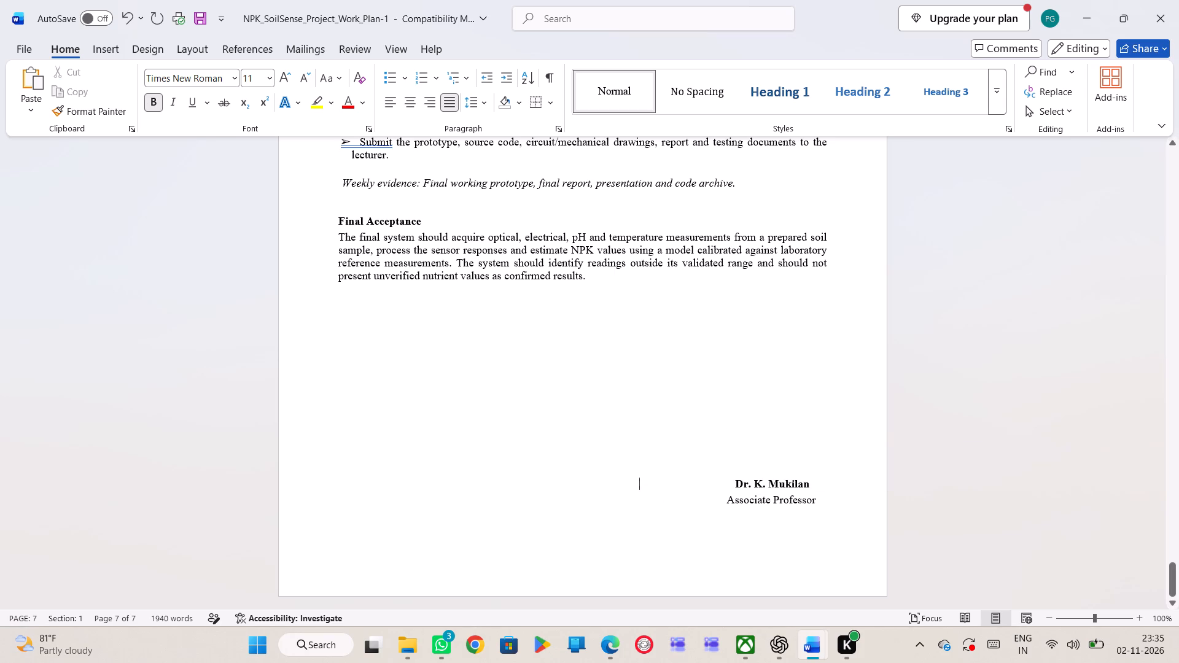
Review the document from the banner and team table through the odd-semester weekly sections, checking spacing and page breaks.
scroll(750, 433, up, 4)
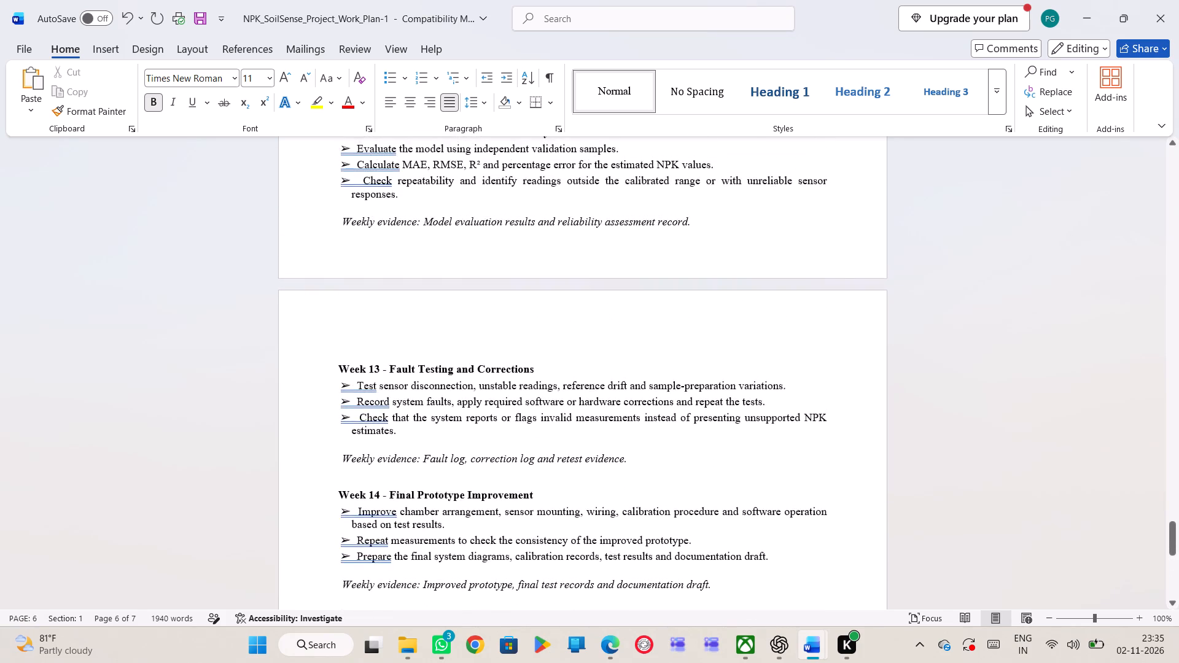
scroll(750, 433, up, 10)
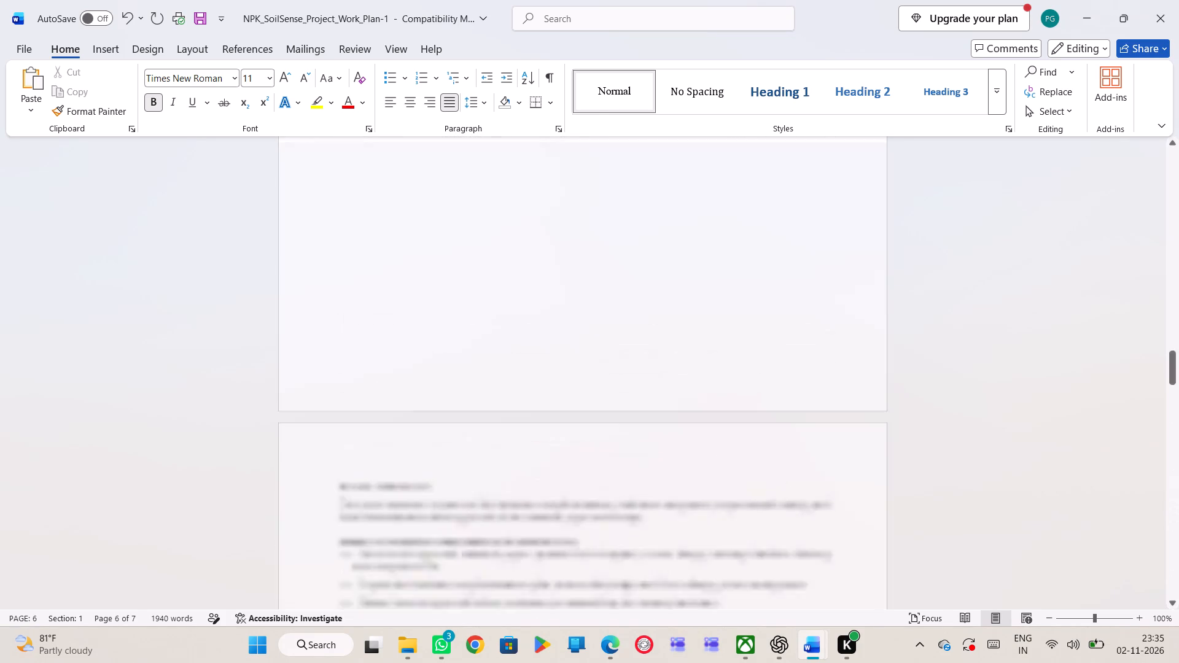
scroll(750, 433, up, 1)
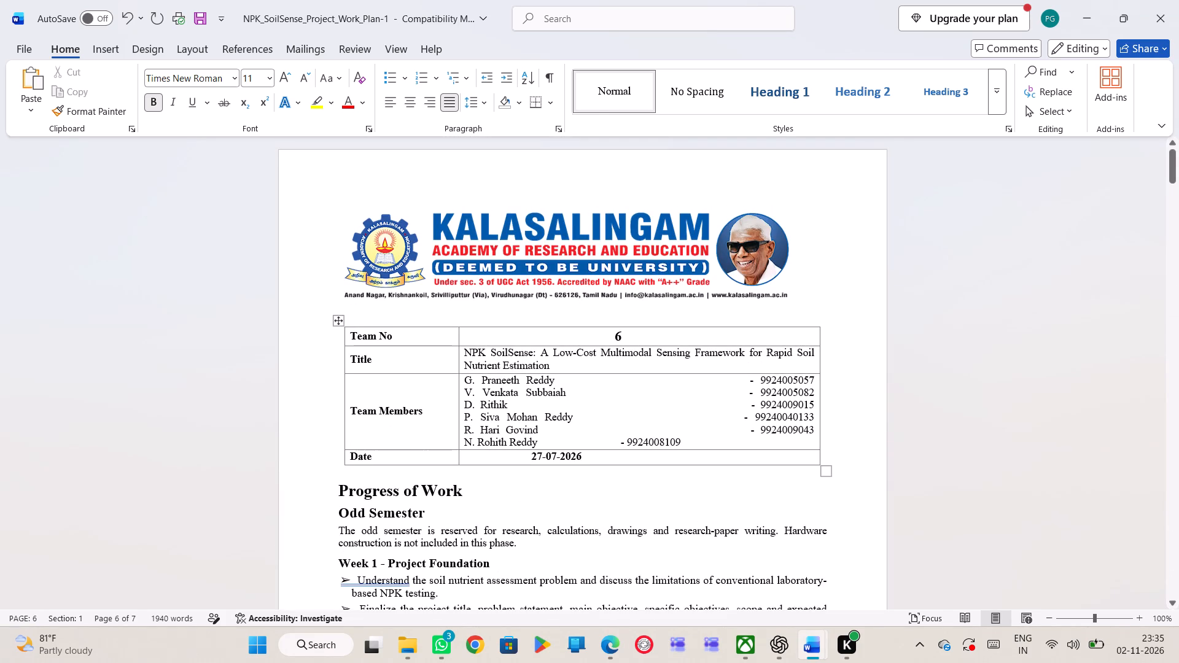
scroll(641, 500, down, 5)
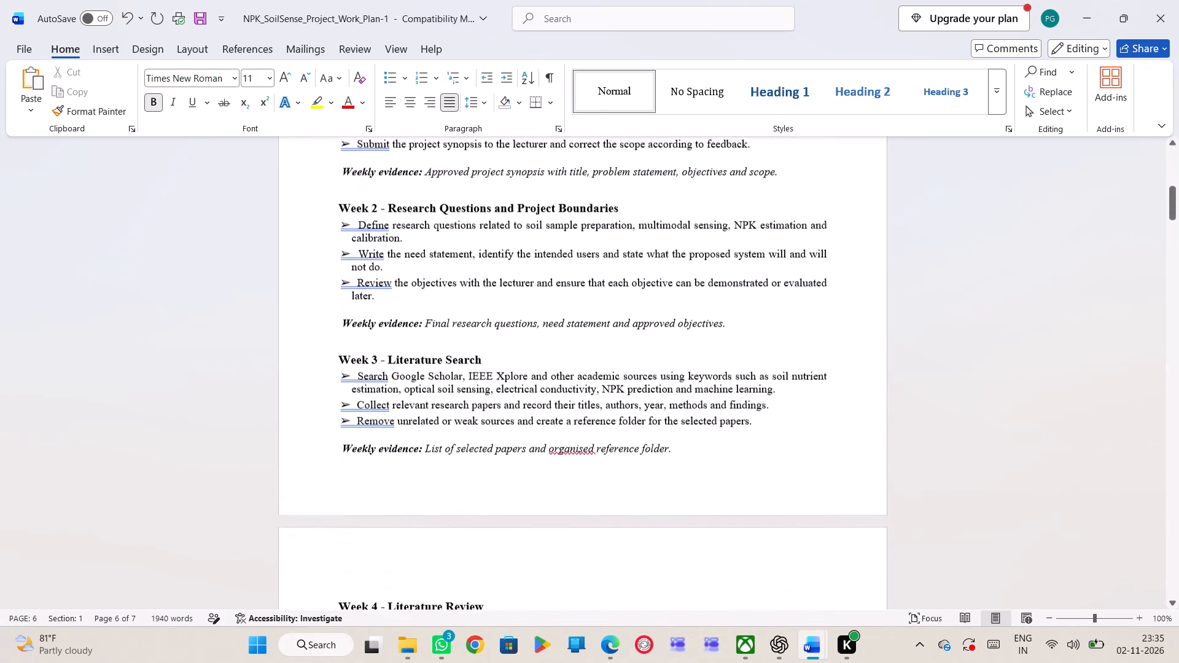
scroll(641, 500, down, 2)
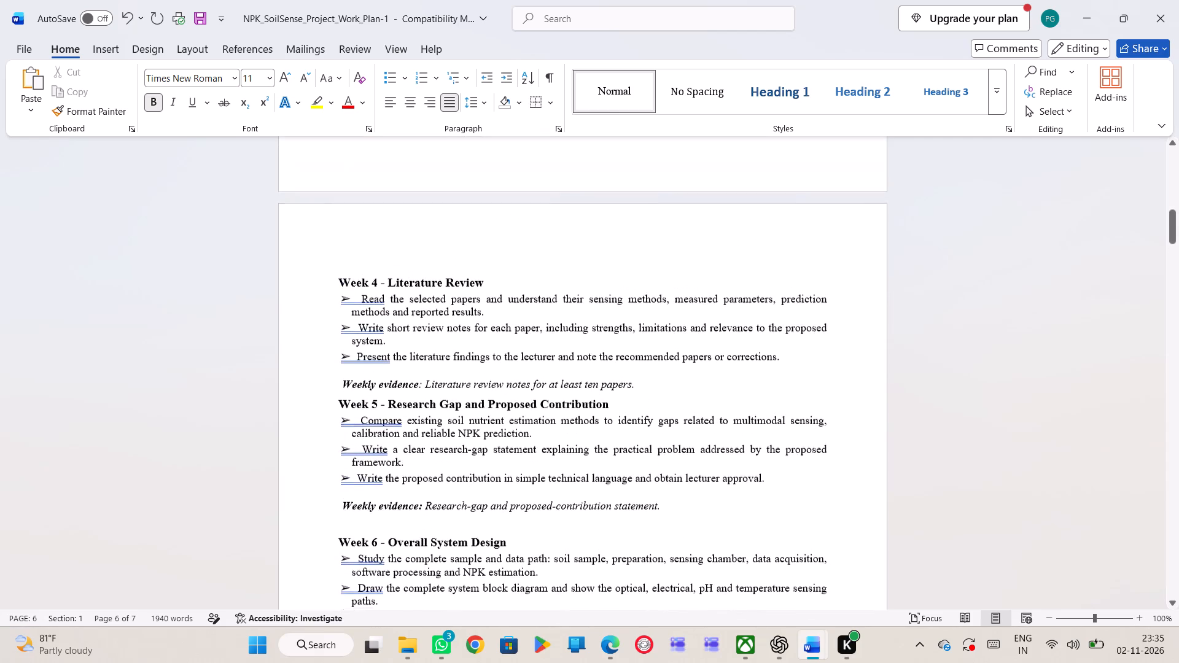
scroll(641, 500, down, 3)
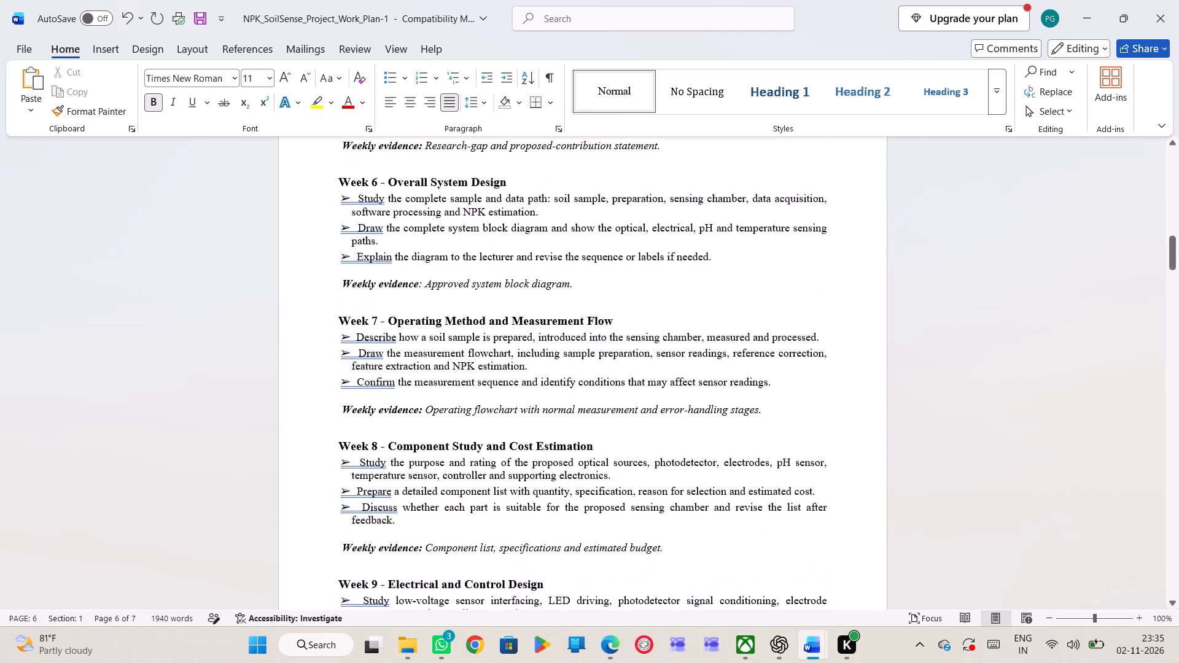
Delete the blank line between the Week 8 weekly evidence line and the Week 9 - Electrical and Control Design heading.
scroll(641, 500, down, 3)
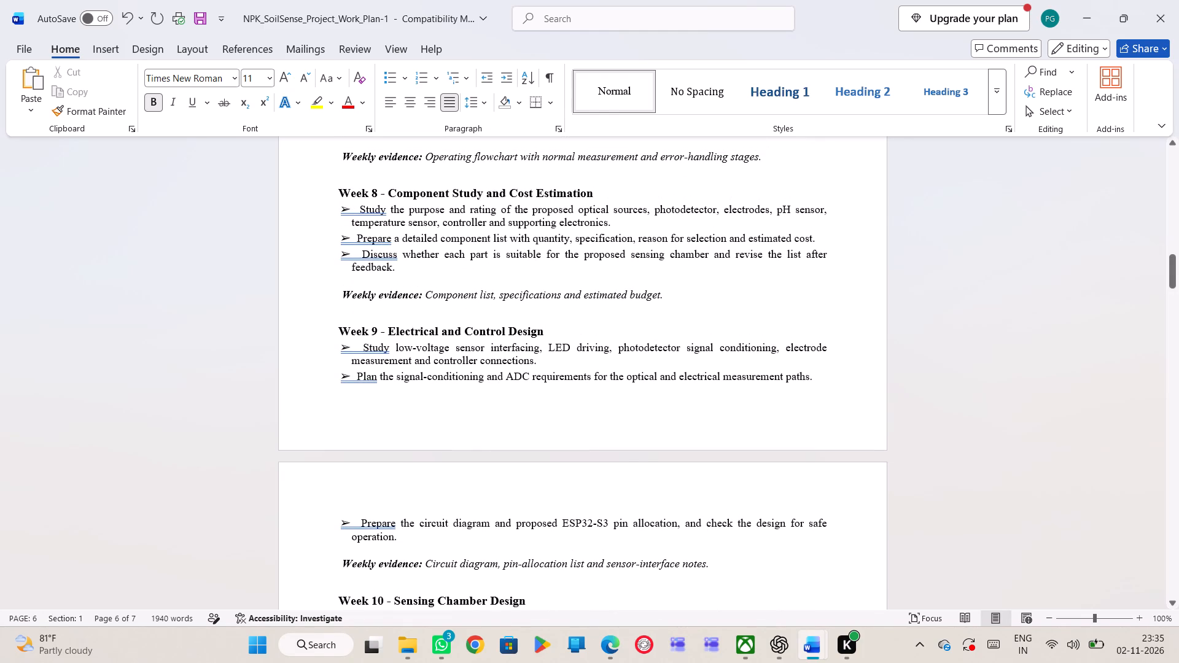
click(371, 314)
key(BackSpace)
key(BackSpace)
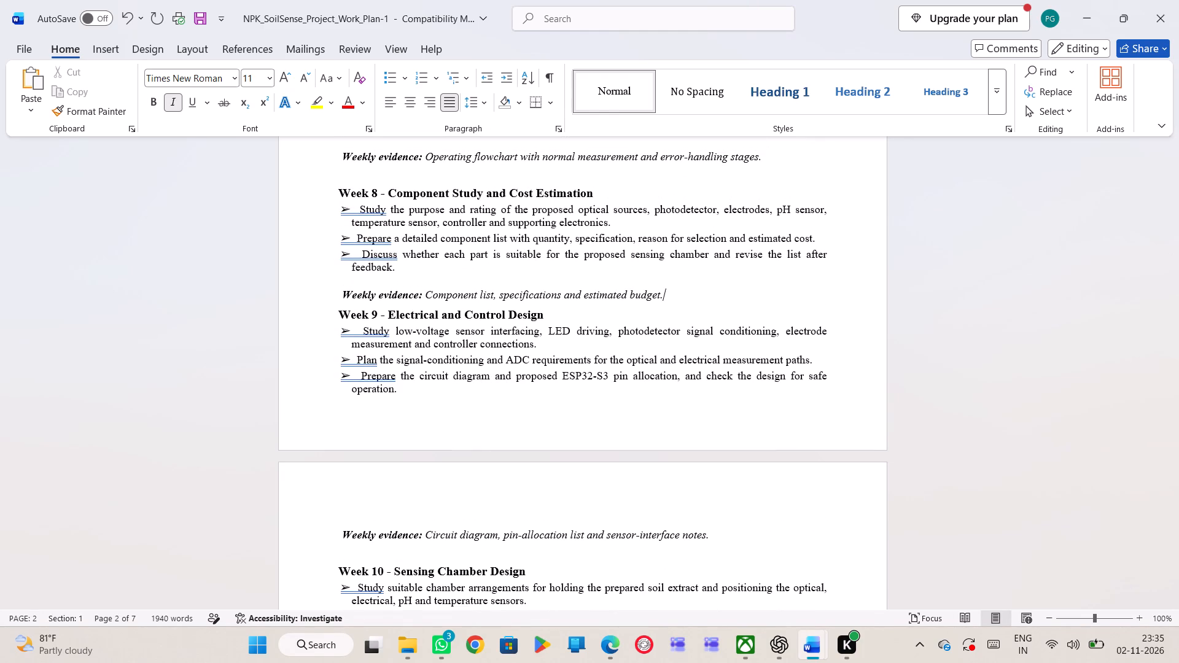
Delete the blank lines after and before the weekly evidence line under Week 9 - Electrical and Control Design.
scroll(469, 389, down, 1)
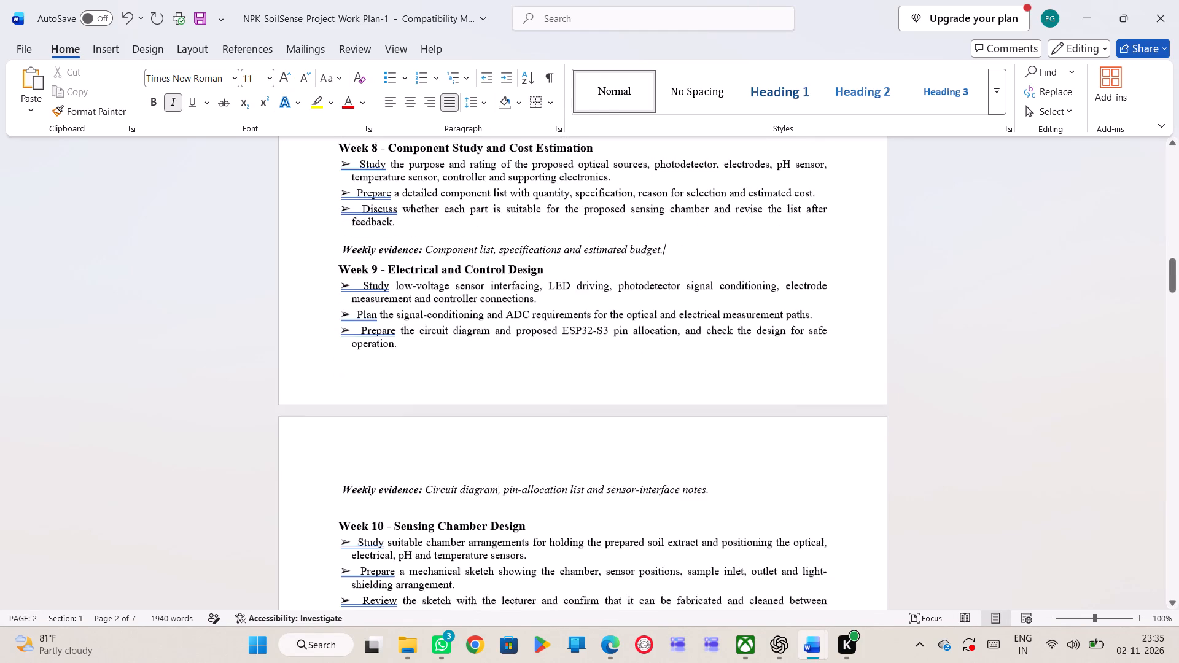
scroll(469, 389, down, 1)
click(355, 454)
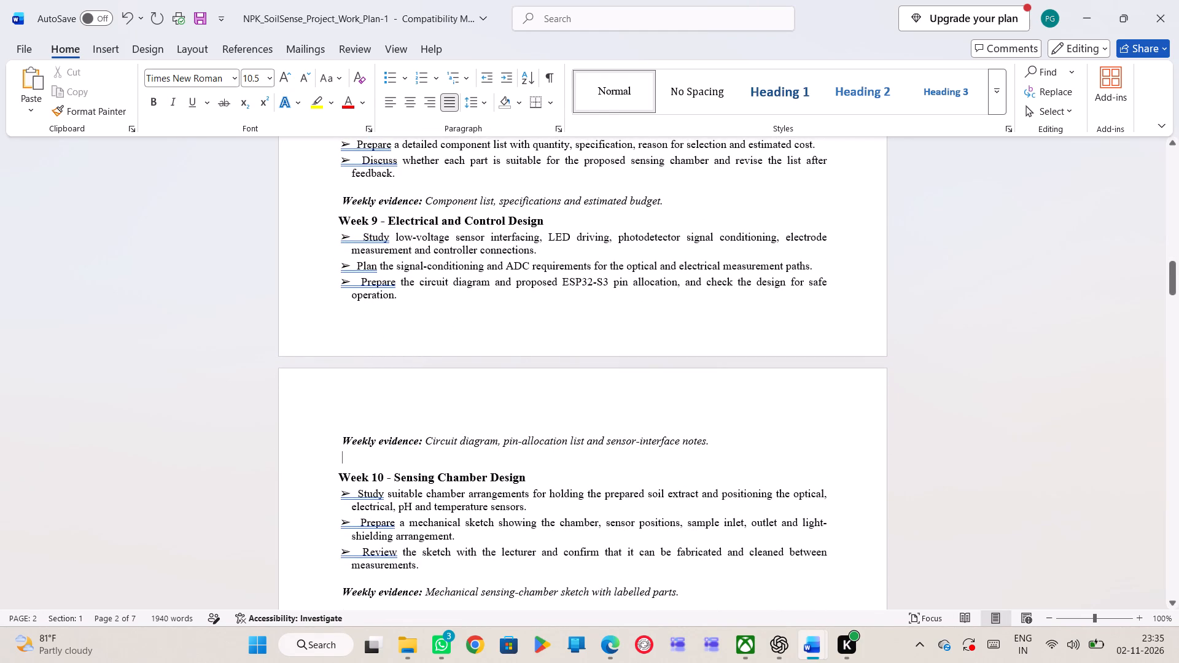
key(BackSpace)
key(BackSpace)
click(368, 425)
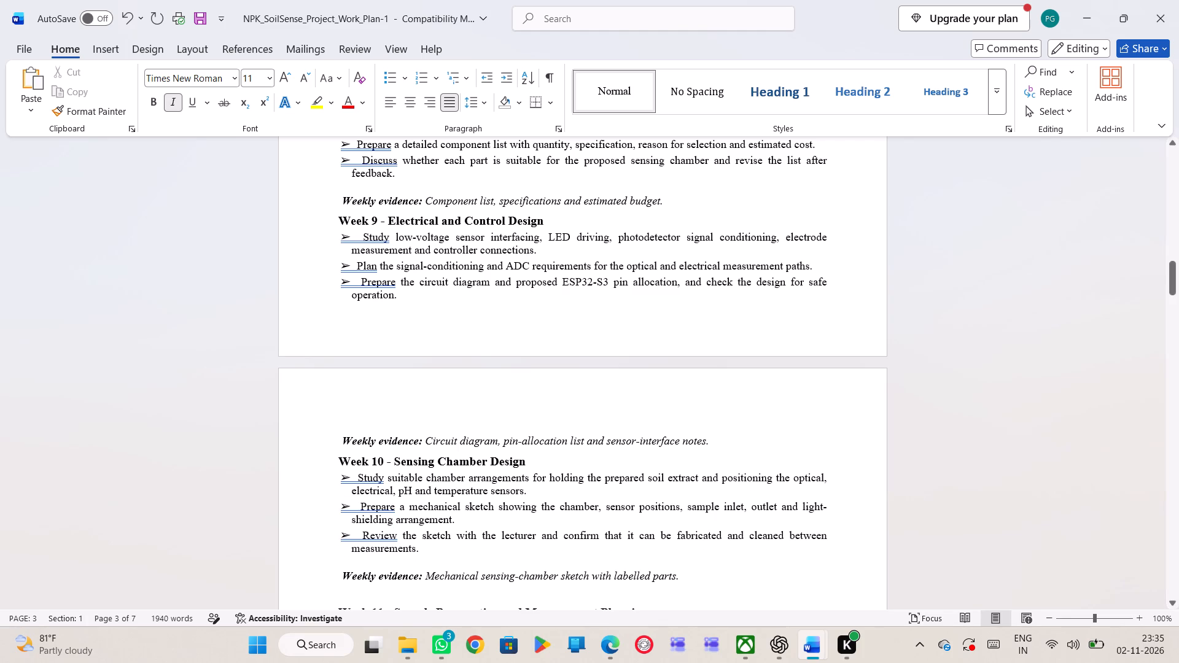
key(BackSpace)
key(BackSpace)
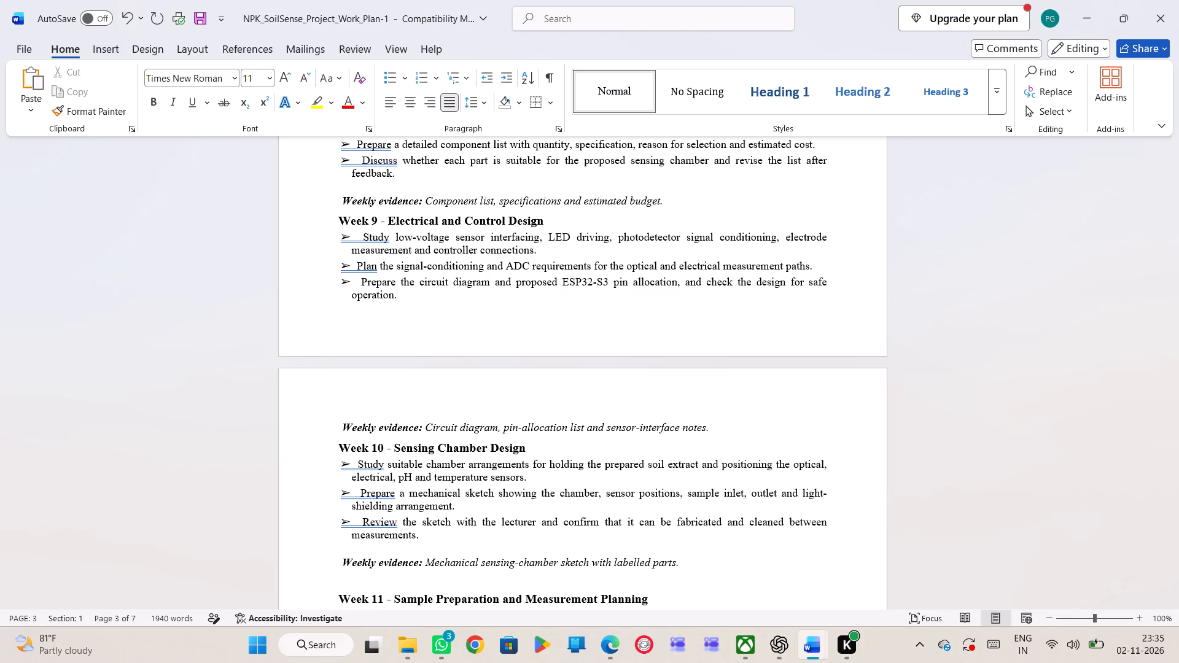
Delete the blank line between the Week 7 weekly evidence line and the Week 8 - Component Study and Cost Estimation heading.
scroll(498, 354, up, 1)
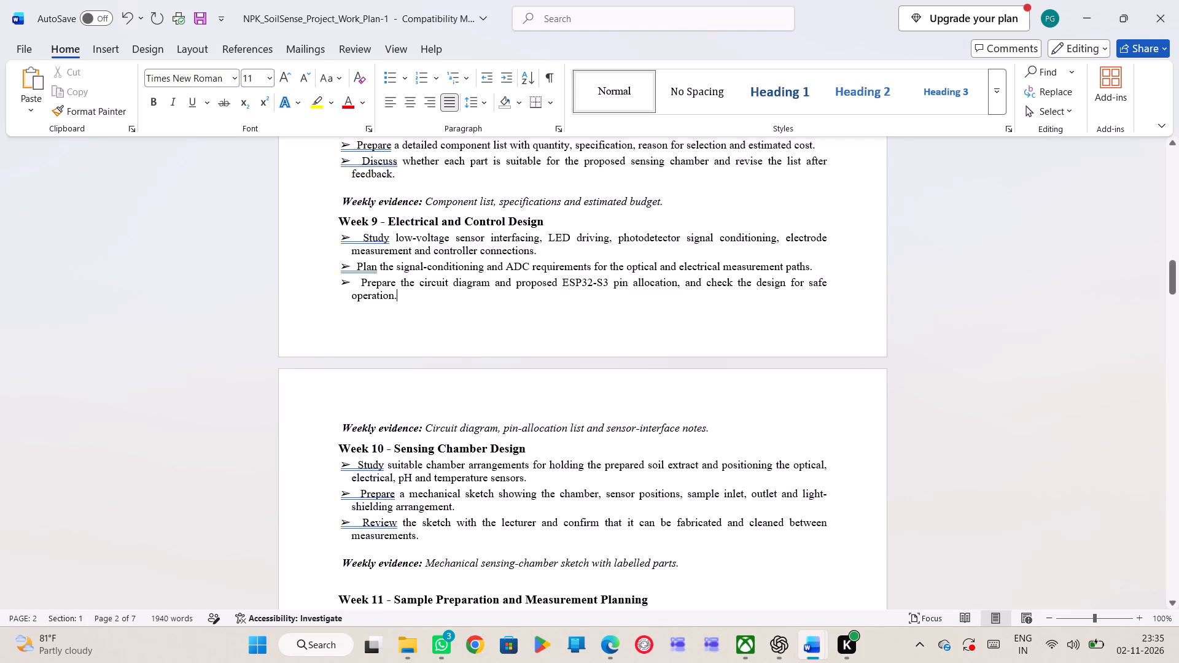
scroll(498, 354, up, 3)
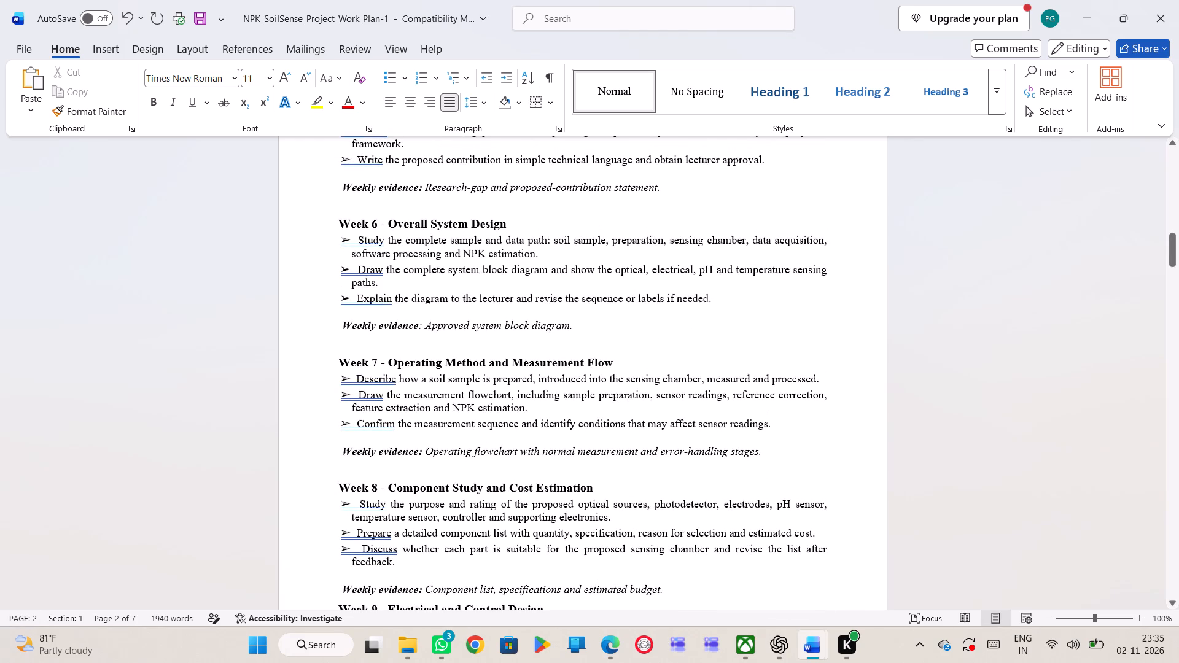
scroll(421, 425, down, 1)
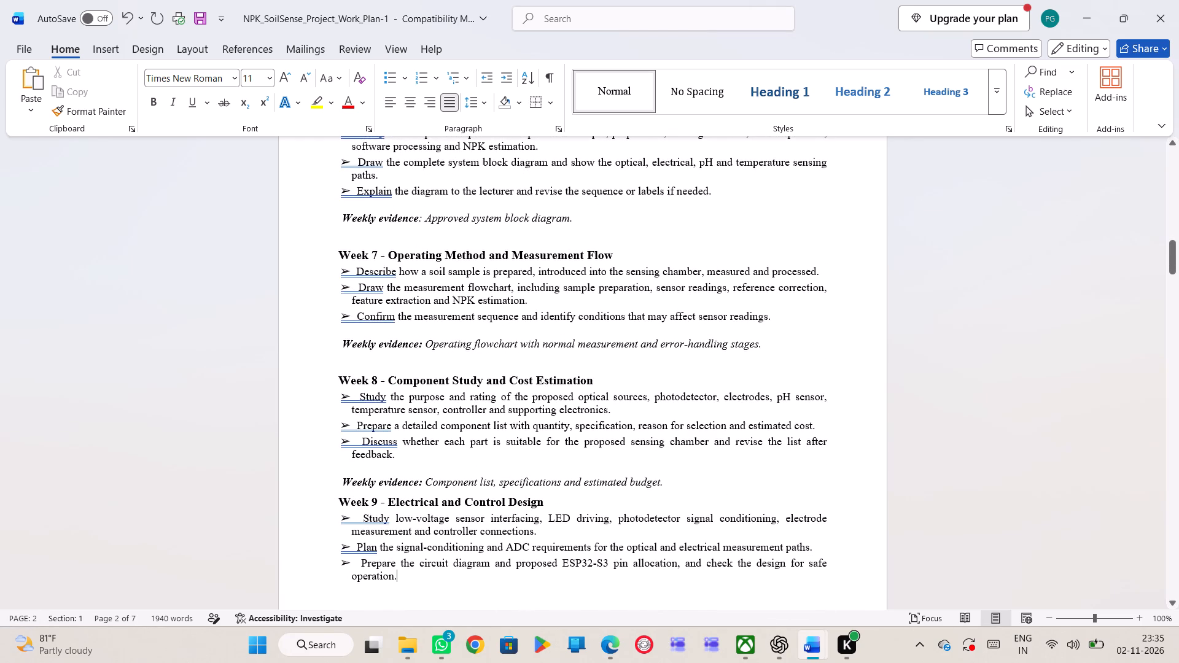
click(352, 367)
key(BackSpace)
key(BackSpace)
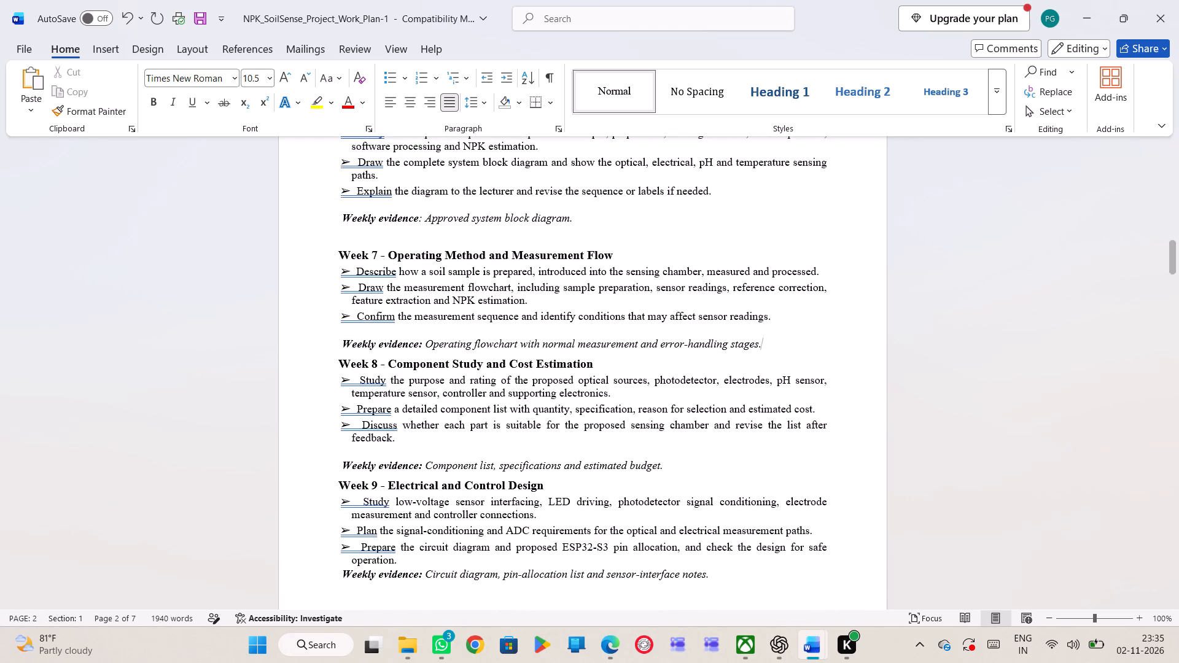
Delete the blank line between the Week 14 weekly evidence line and the Week 15 - Final Paper Submission and Review heading.
scroll(352, 367, down, 3)
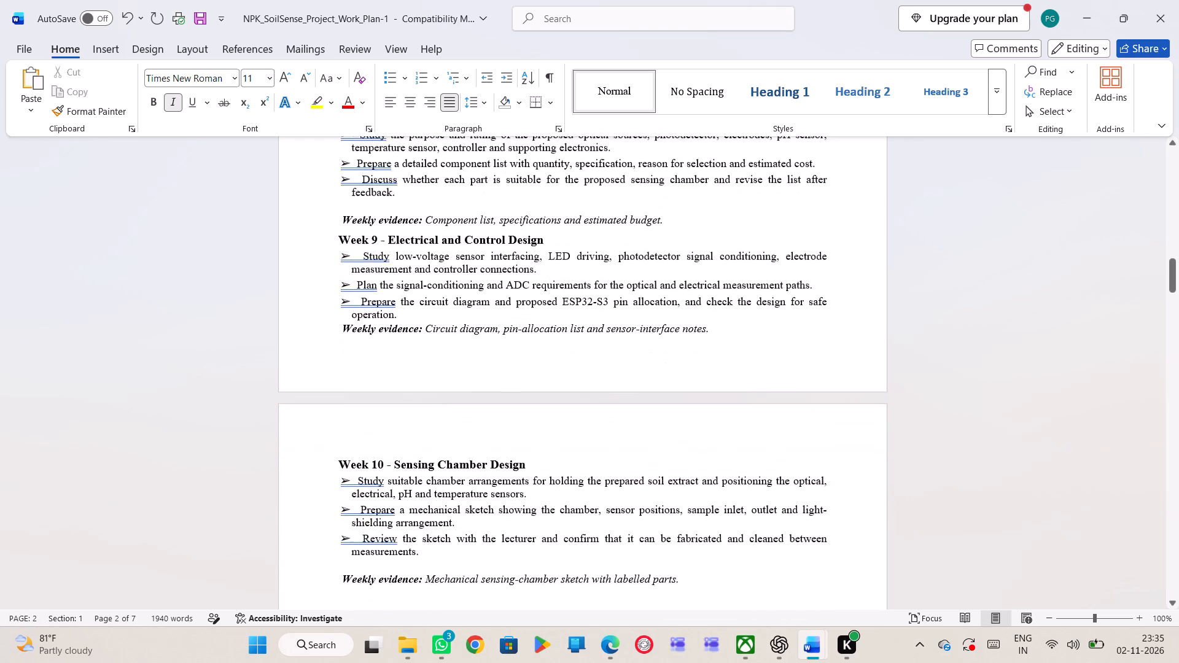
scroll(352, 367, down, 3)
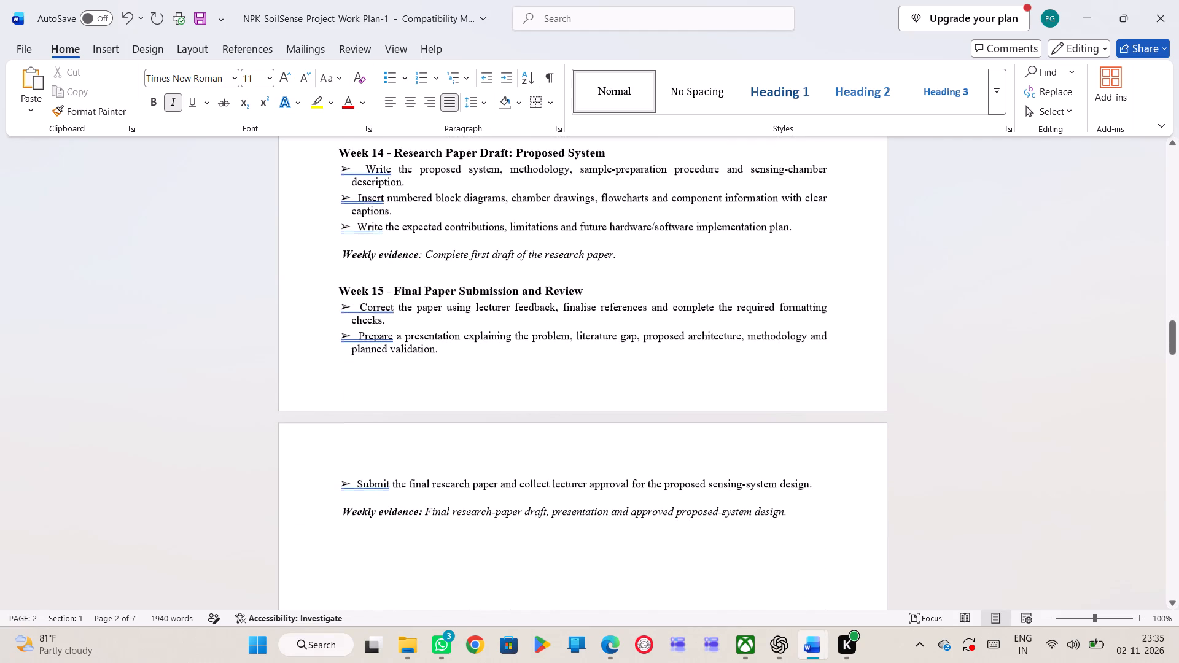
click(368, 371)
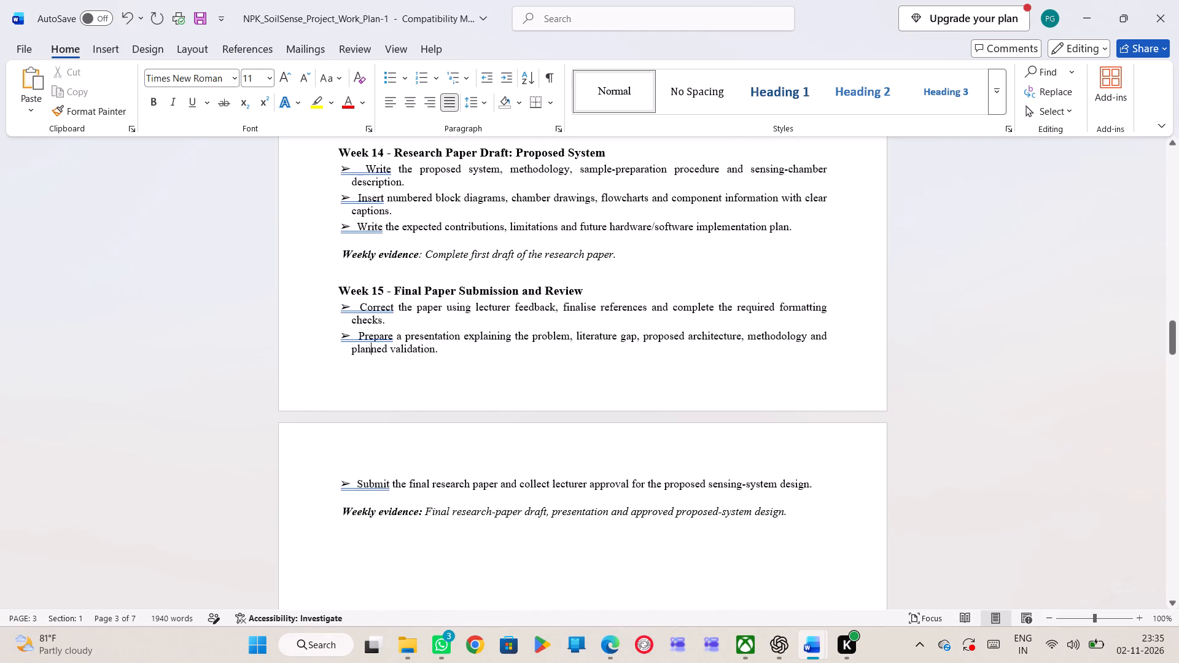
click(440, 355)
click(397, 374)
click(366, 275)
key(BackSpace)
key(BackSpace)
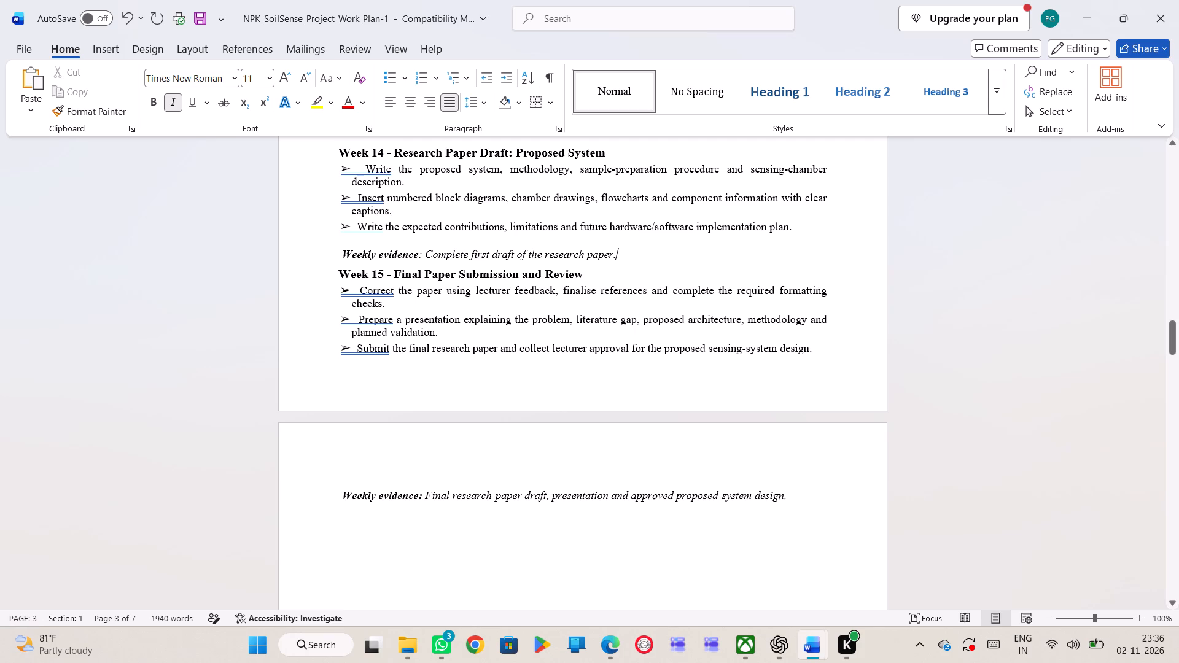
Delete the blank line between the Week 12 weekly evidence line and the Week 13 - Research Paper Draft: Background and Review heading.
scroll(459, 400, up, 2)
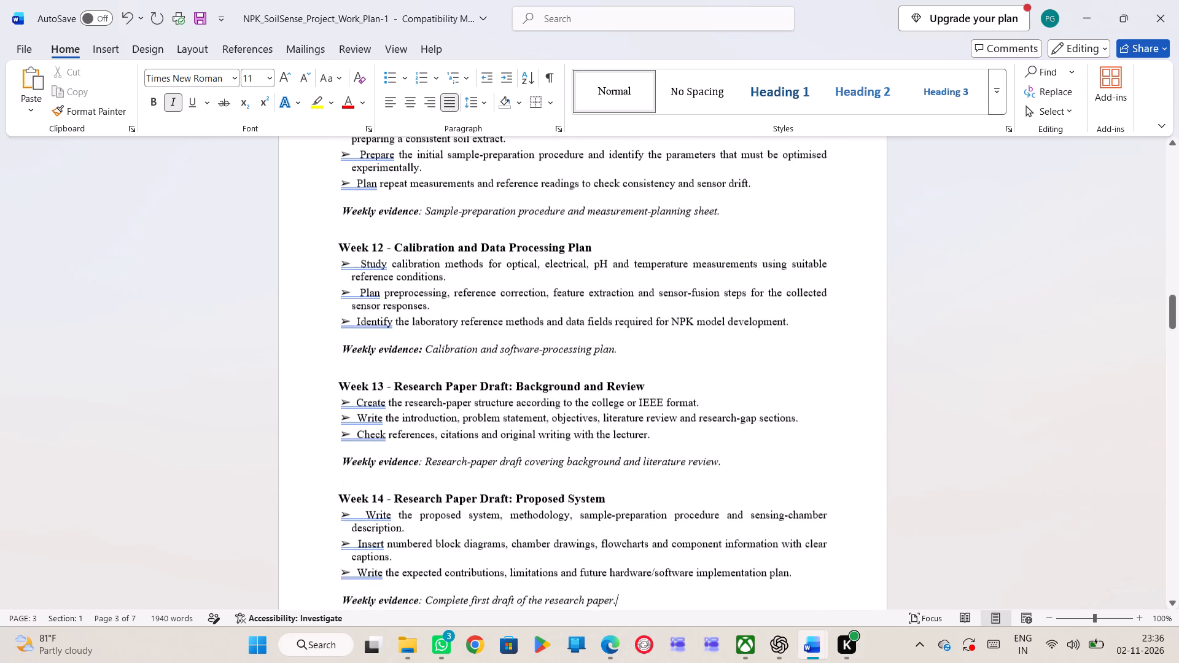
click(363, 382)
key(BackSpace)
key(BackSpace)
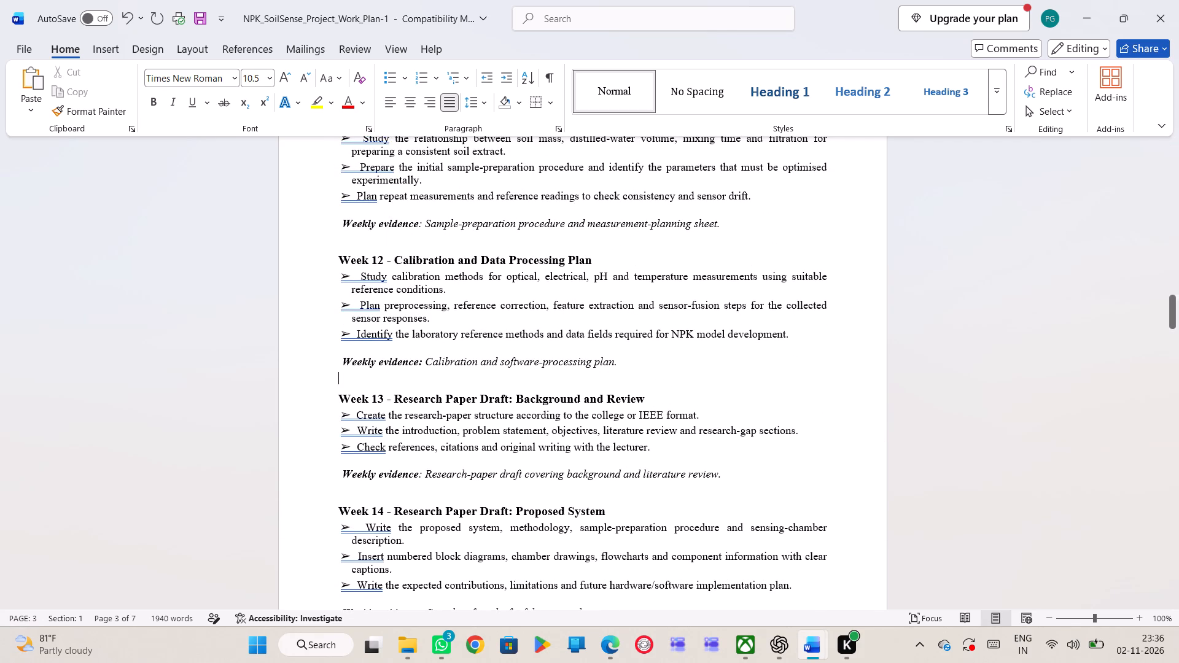
Delete the blank line between the Week 11 weekly evidence line and the Week 12 - Calibration and Data Processing Plan heading.
ctrl+scroll(363, 382, down, 2)
scroll(363, 382, down, 3)
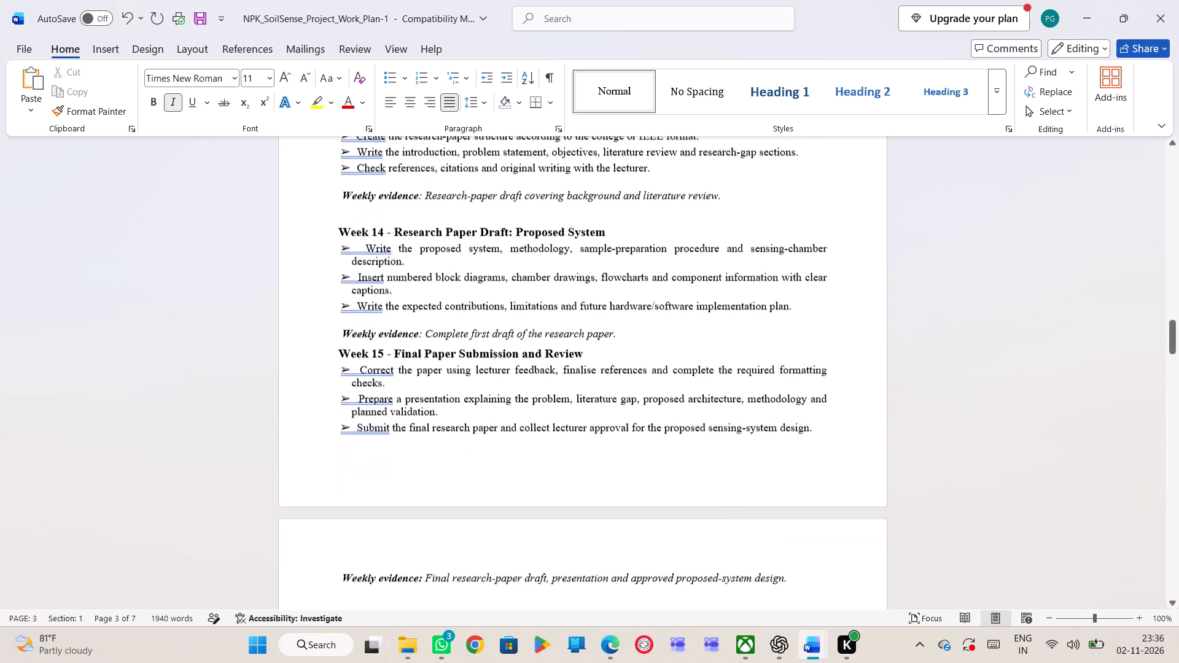
scroll(363, 382, down, 1)
scroll(363, 382, up, 3)
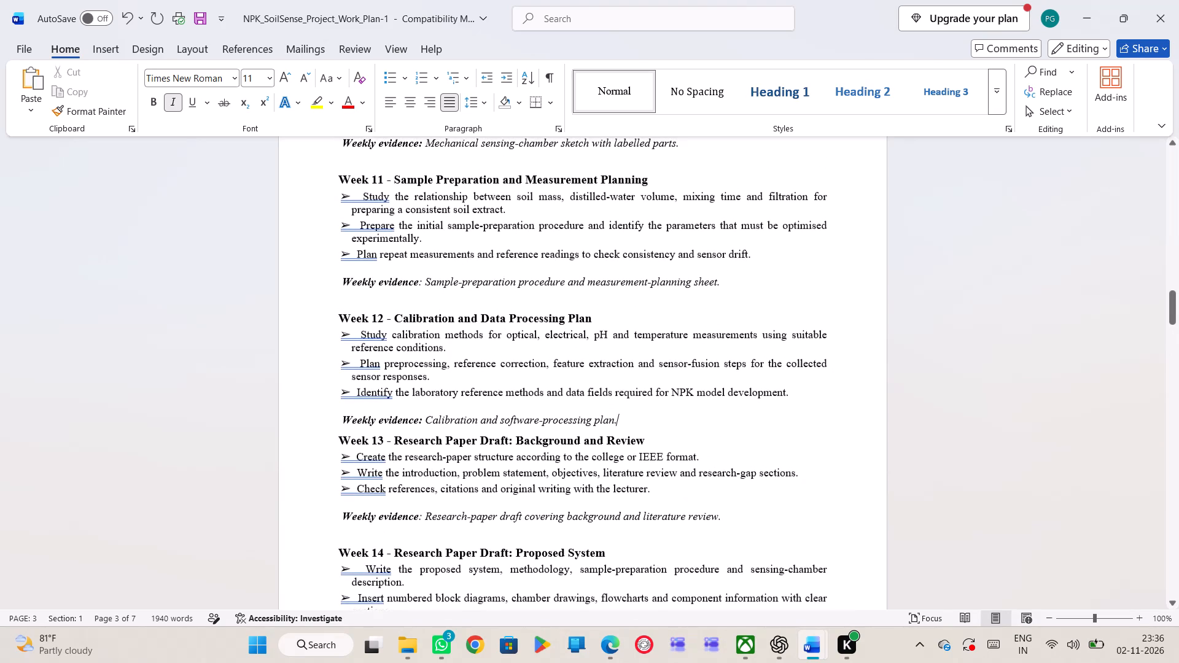
click(367, 304)
key(BackSpace)
key(BackSpace)
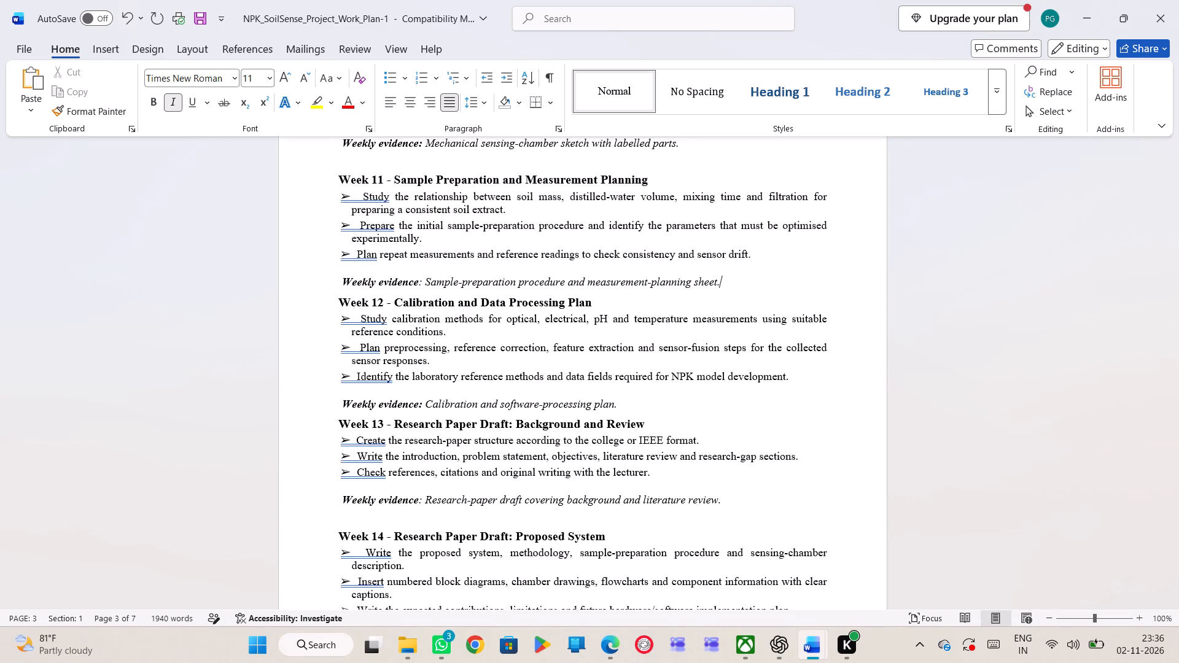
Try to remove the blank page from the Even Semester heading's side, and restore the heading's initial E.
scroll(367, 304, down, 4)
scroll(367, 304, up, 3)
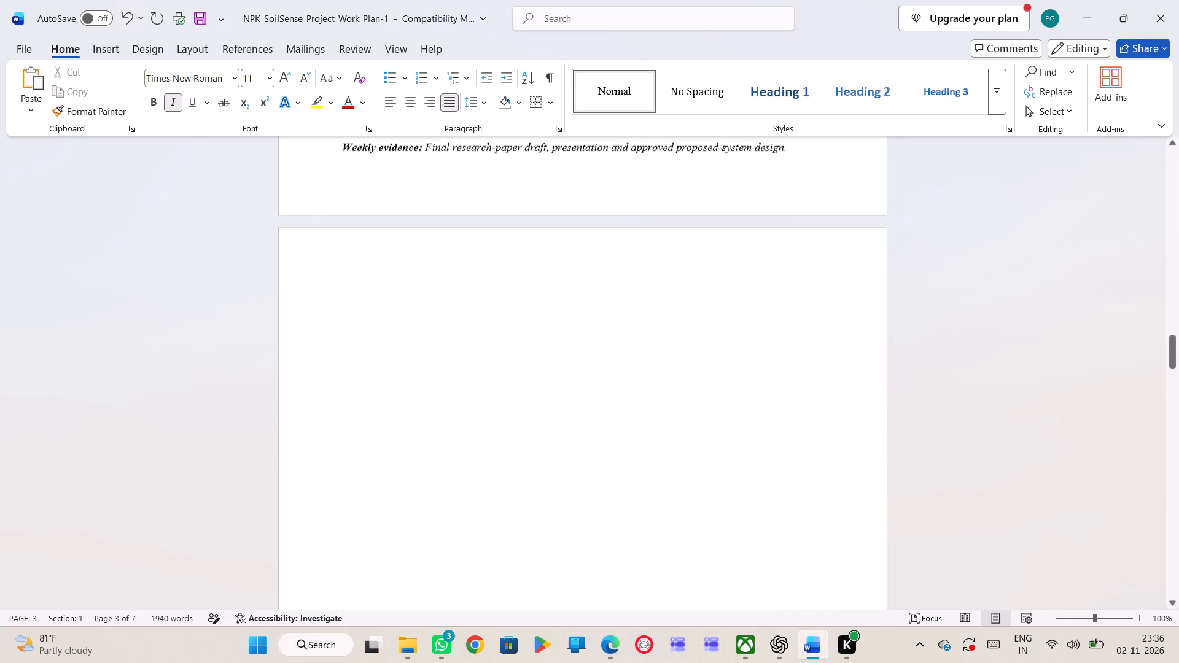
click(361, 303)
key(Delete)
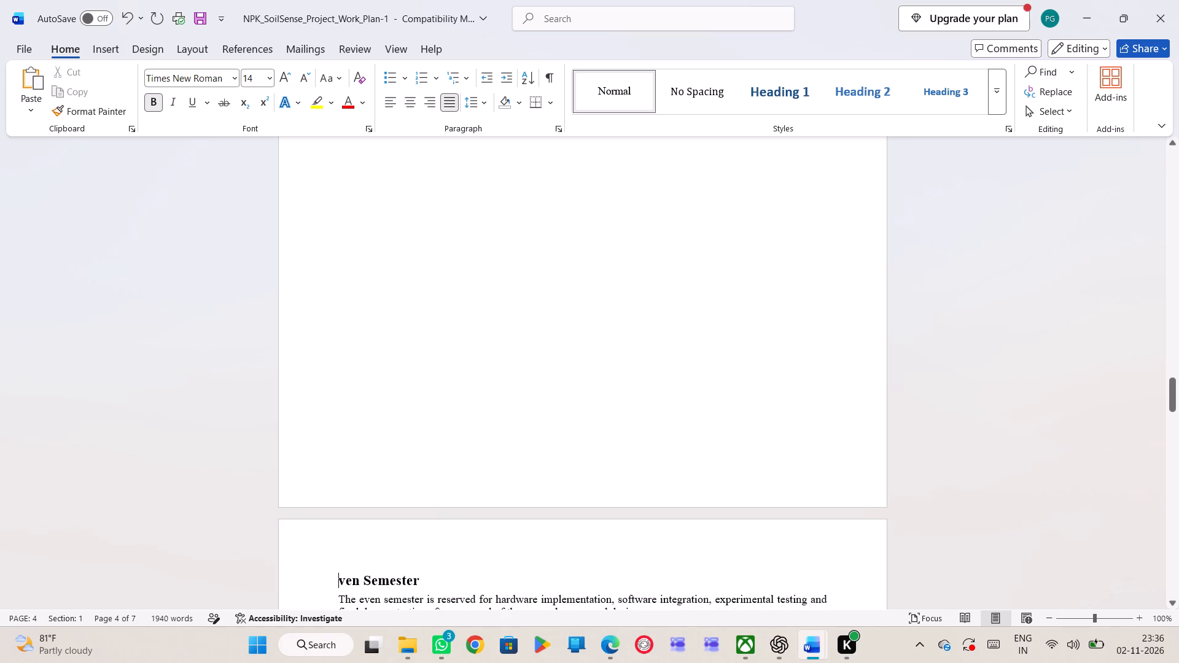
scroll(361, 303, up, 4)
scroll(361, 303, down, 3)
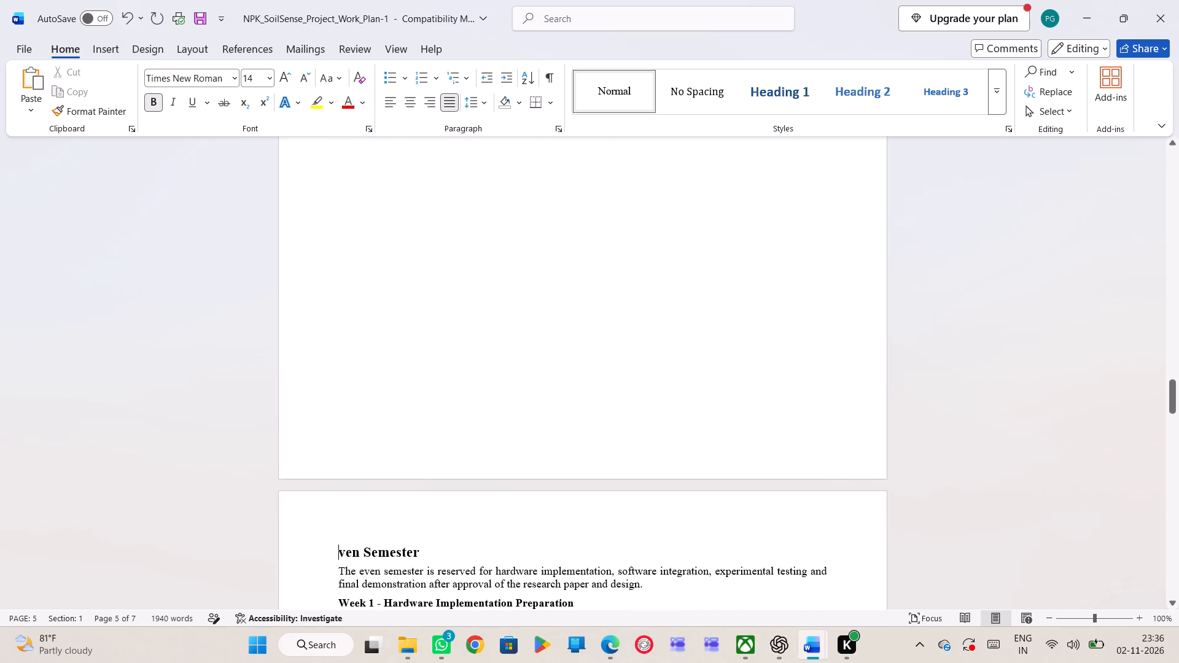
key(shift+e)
Remove the blank page between the Week 15 weekly evidence line and the Even Semester heading.
scroll(547, 407, up, 3)
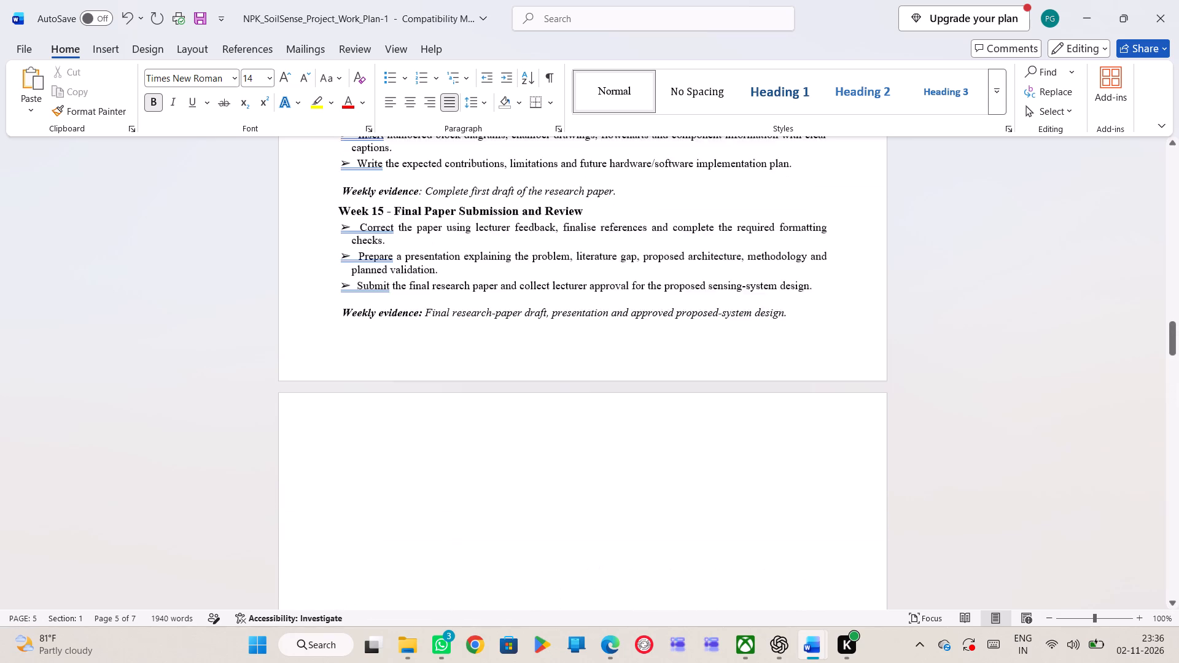
click(788, 341)
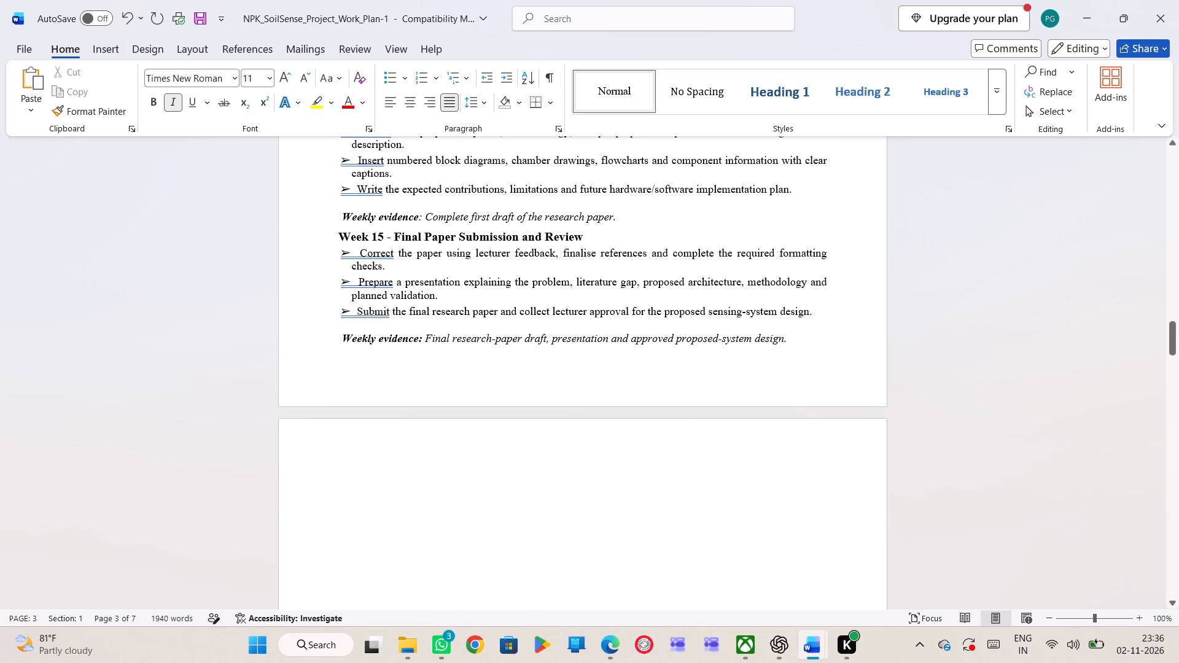
key(Delete)
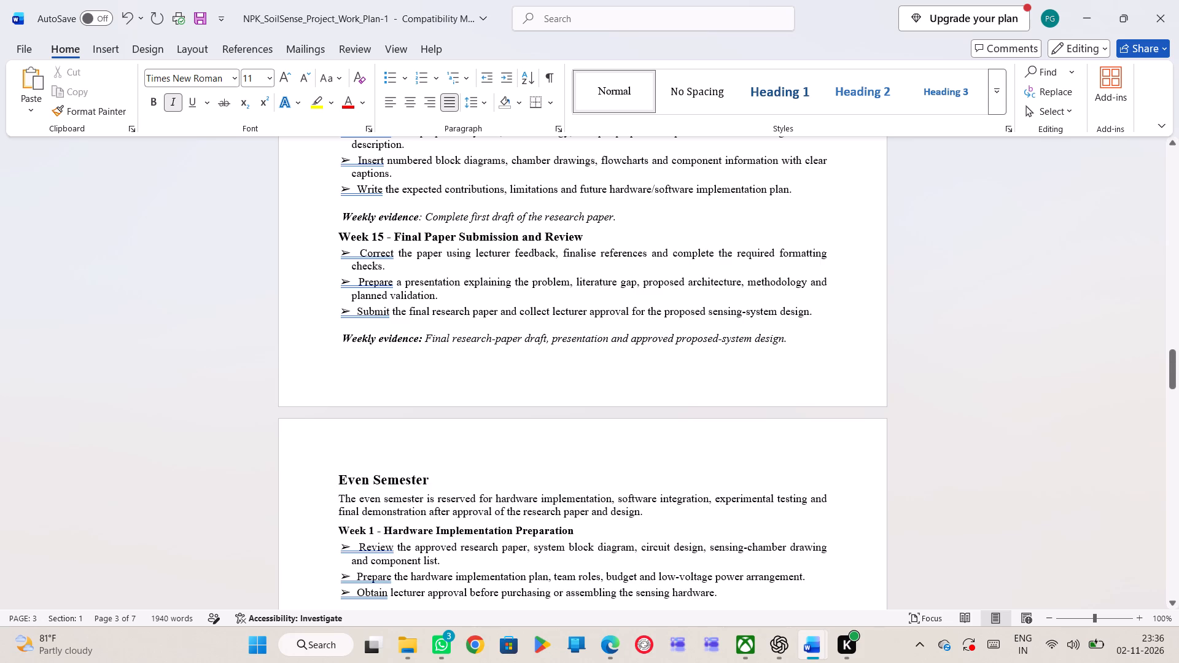
scroll(717, 424, down, 2)
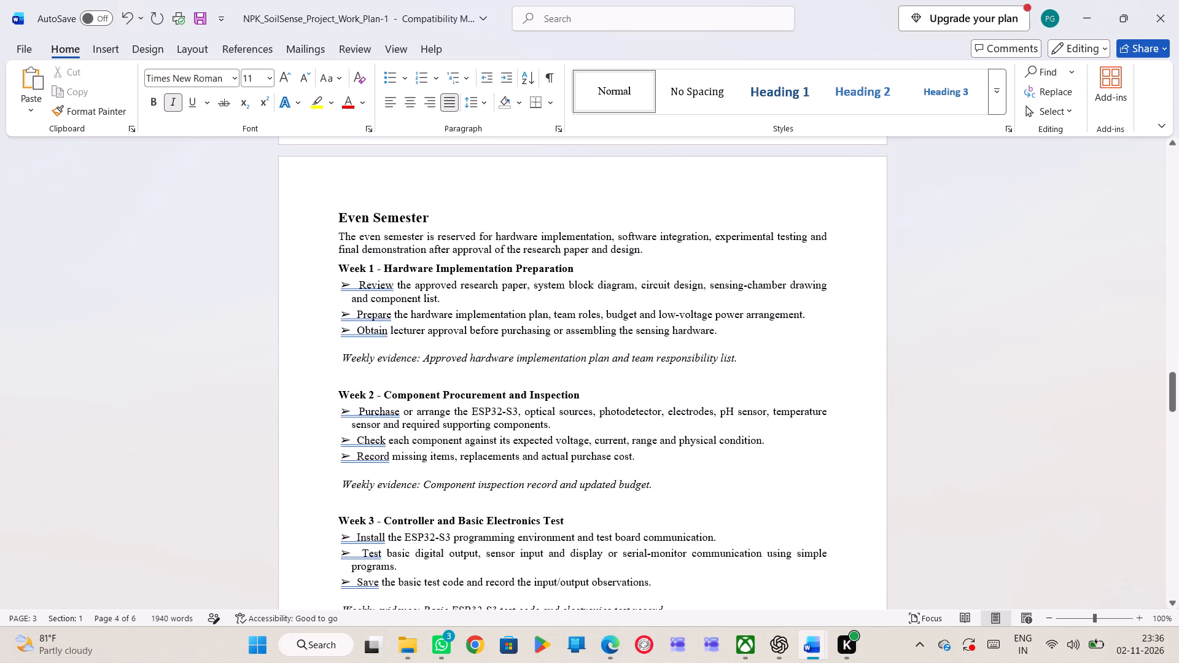
scroll(717, 424, up, 2)
Move the Even Semester heading to about the middle of its line with leading spaces.
right_click(717, 424)
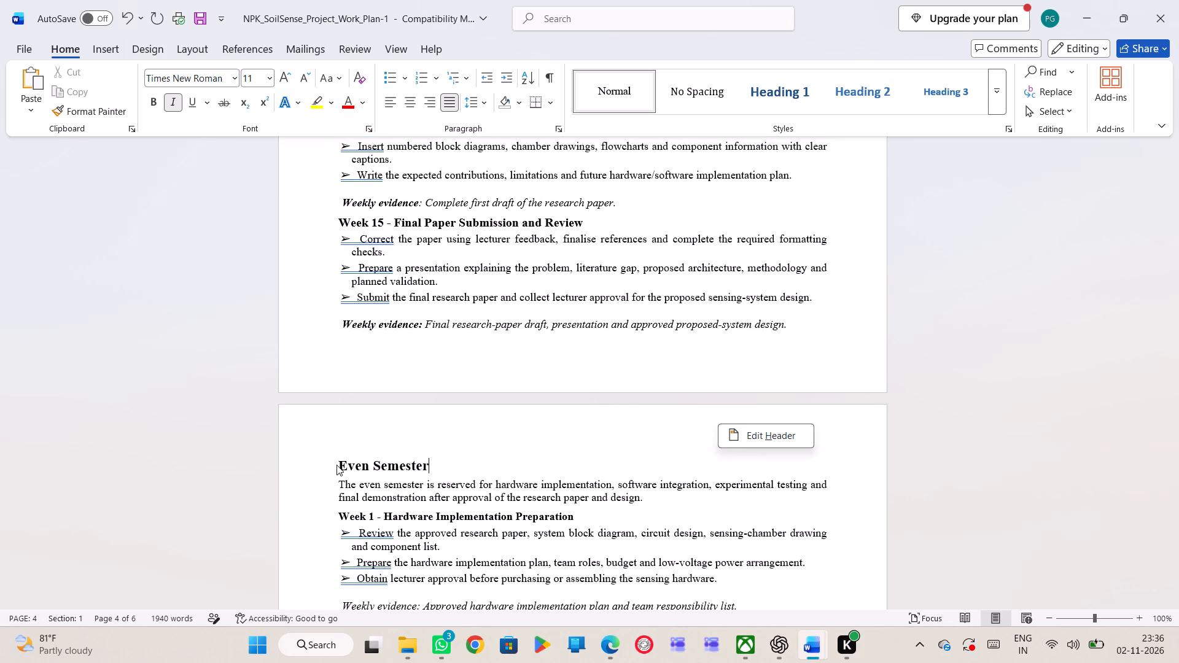
click(334, 465)
click(341, 465)
key(space)
key(space)
key(space)
key(space)
key(space)
key(space)
key(space)
key(space)
key(space)
key(space)
key(space)
key(space)
key(space)
key(space)
key(space)
key(space)
key(space)
key(space)
key(space)
key(space)
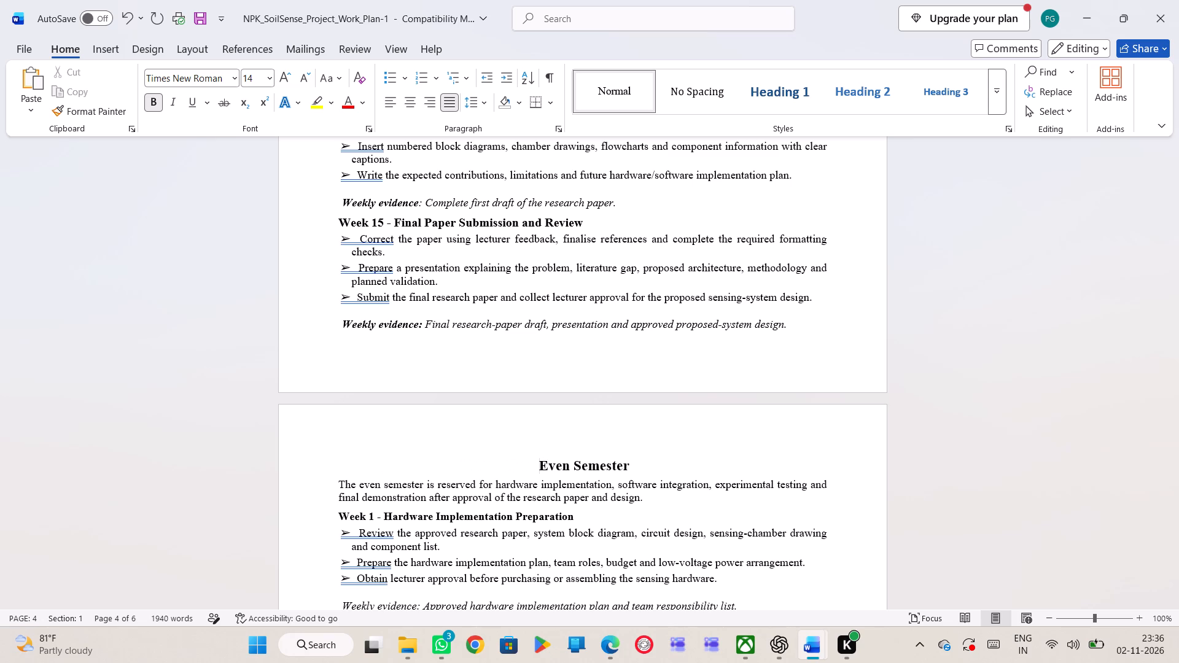
key(BackSpace)
key(BackSpace)
key(BackSpace)
key(BackSpace)
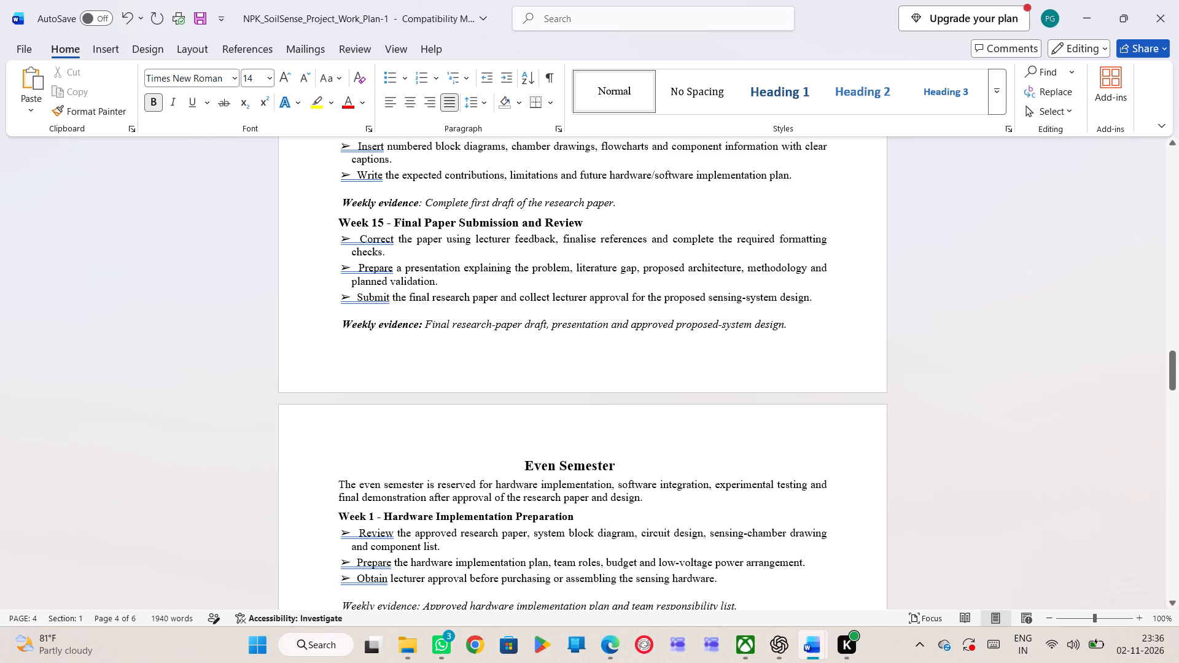
Set the Even Semester heading's font size to 16.
drag(620, 465, 527, 467)
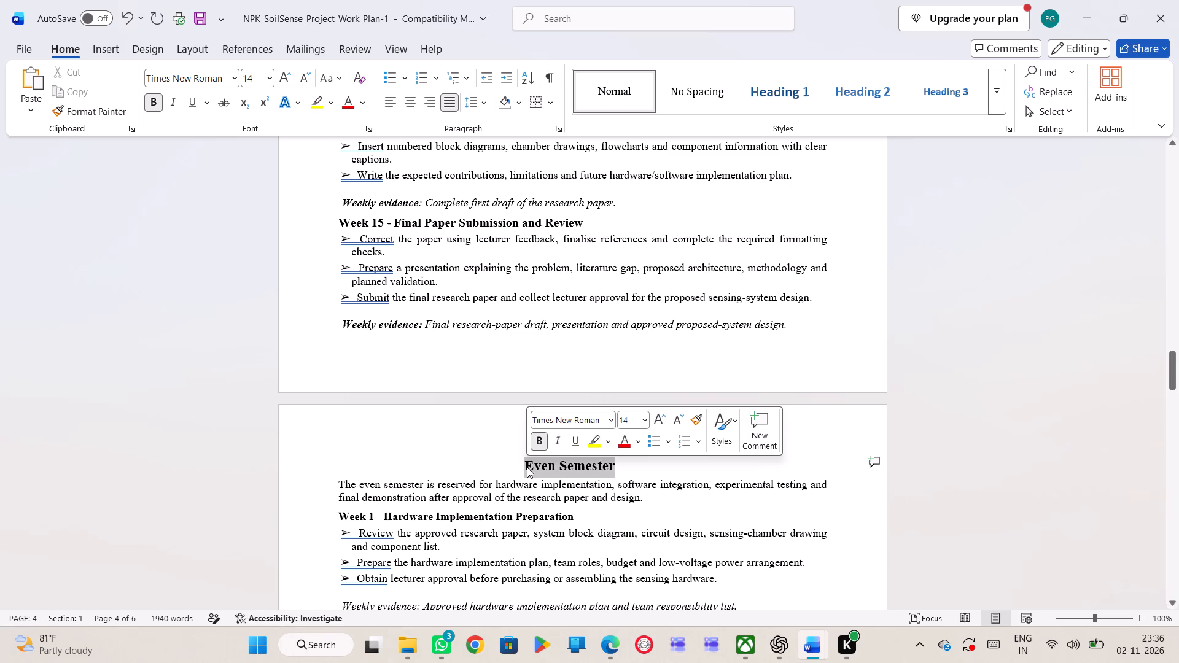
click(644, 421)
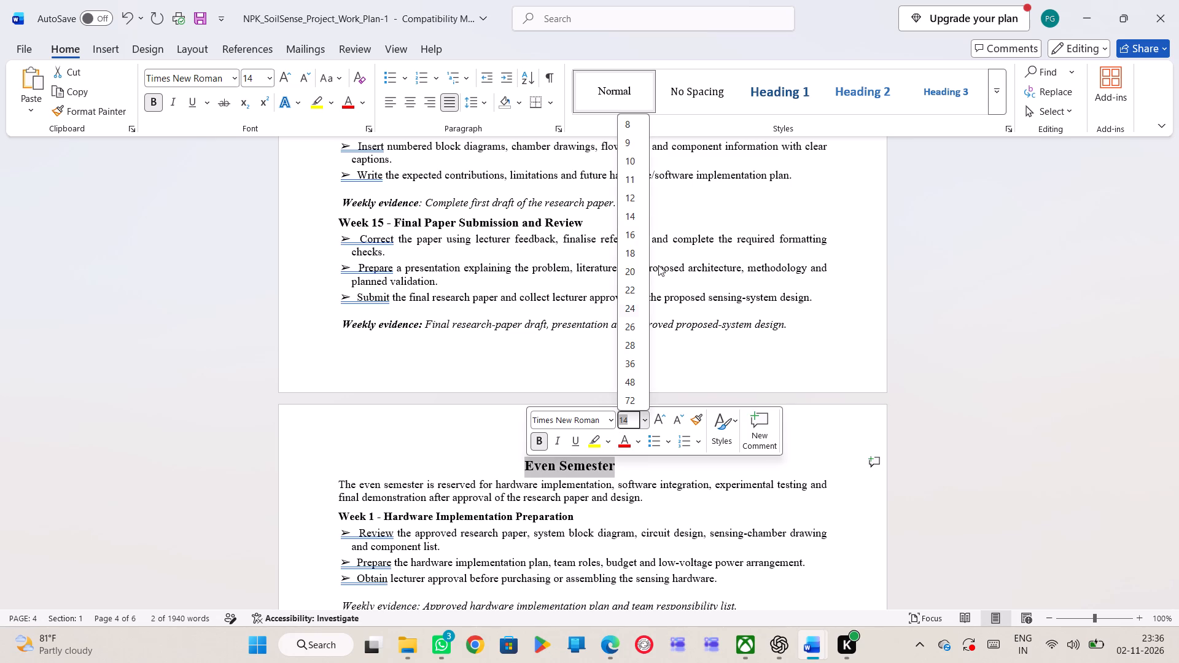
click(632, 237)
Remove four leading spaces before the Even Semester heading to recentre it at its larger size.
click(522, 471)
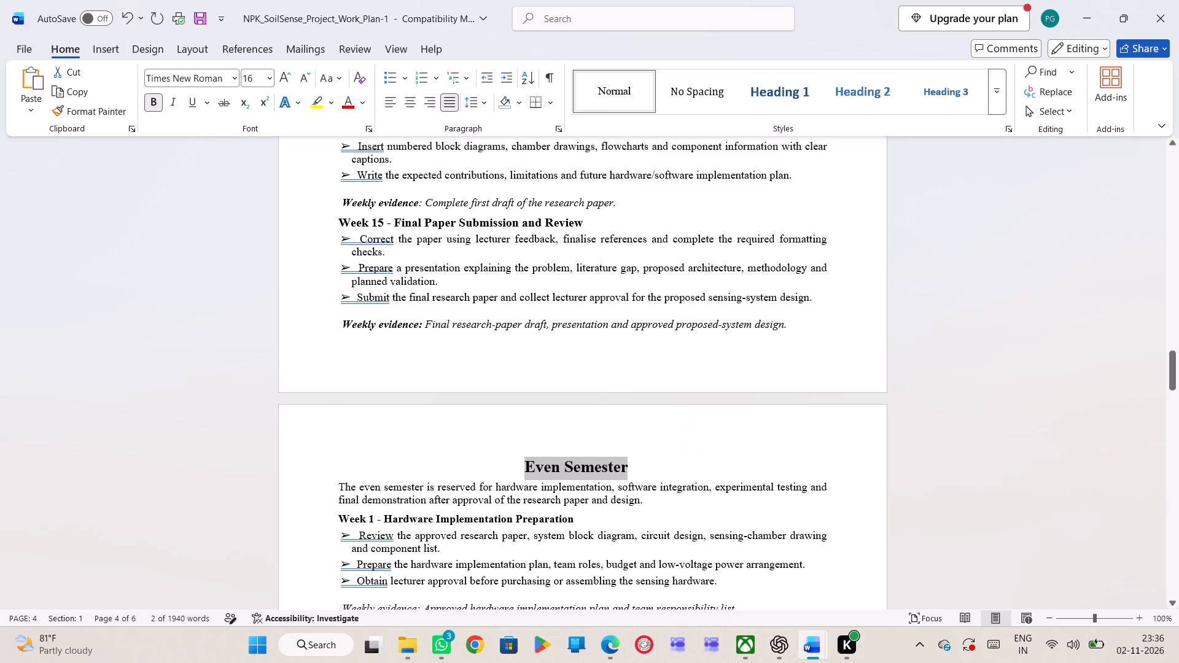
key(BackSpace)
key(BackSpace)
key(BackSpace)
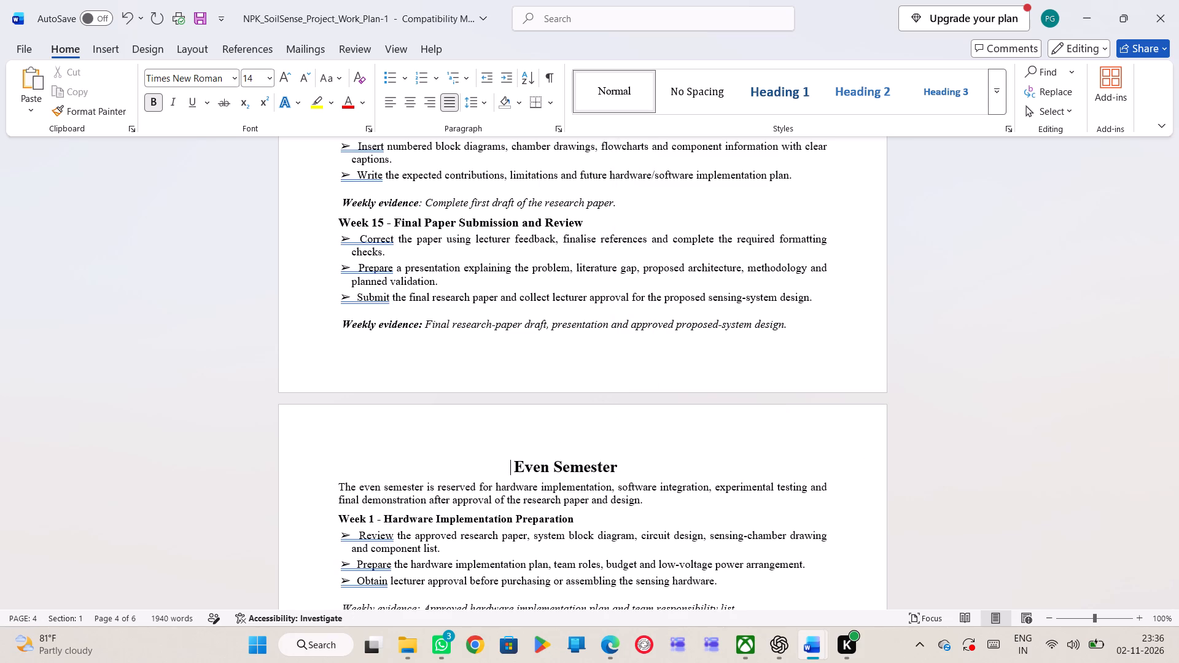
key(BackSpace)
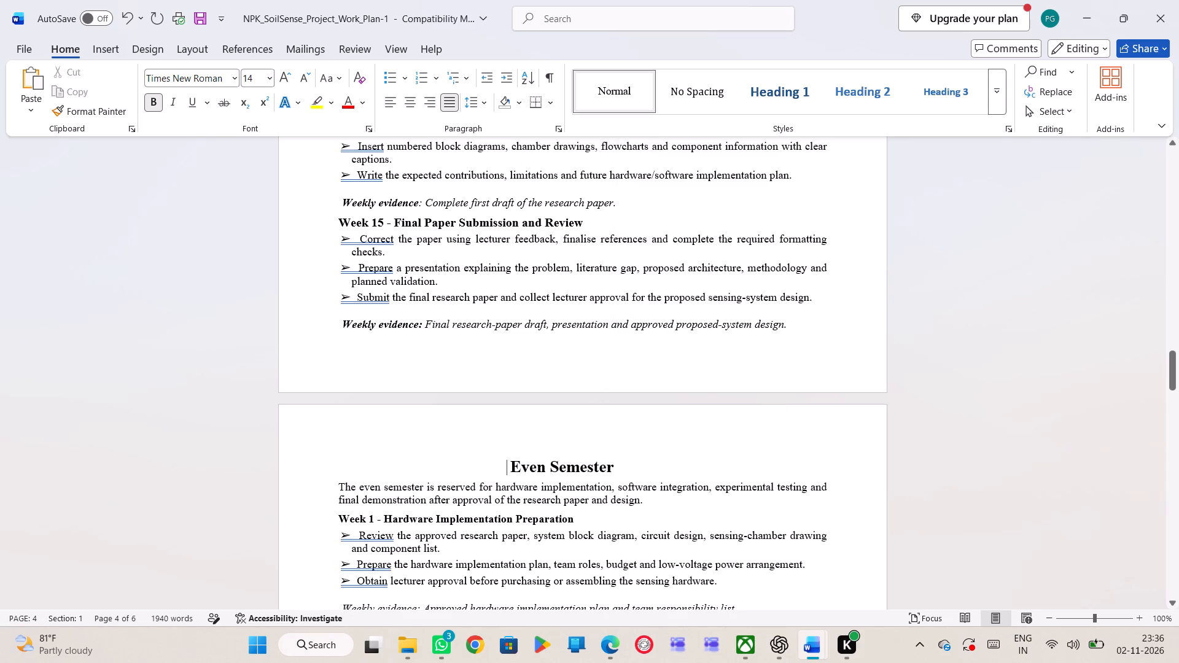
Review the even-semester weekly sections through Final Acceptance and the signature block, and return to the odd-semester weeks, checking spacing and page breaks.
scroll(559, 603, down, 3)
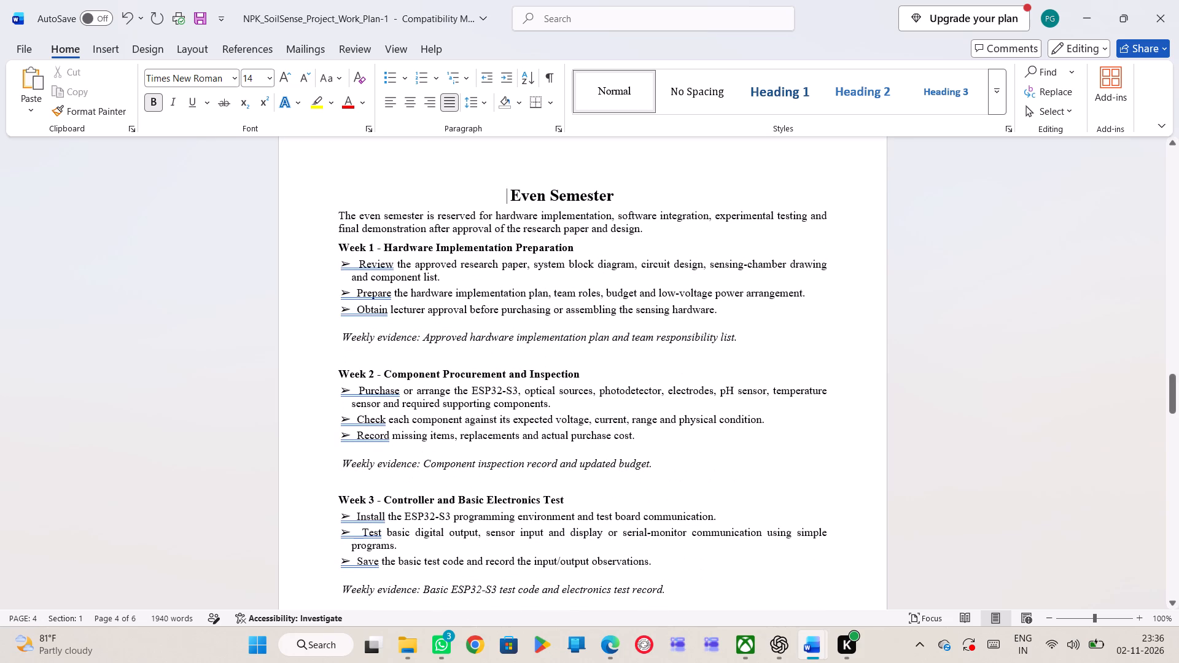
scroll(559, 603, down, 3)
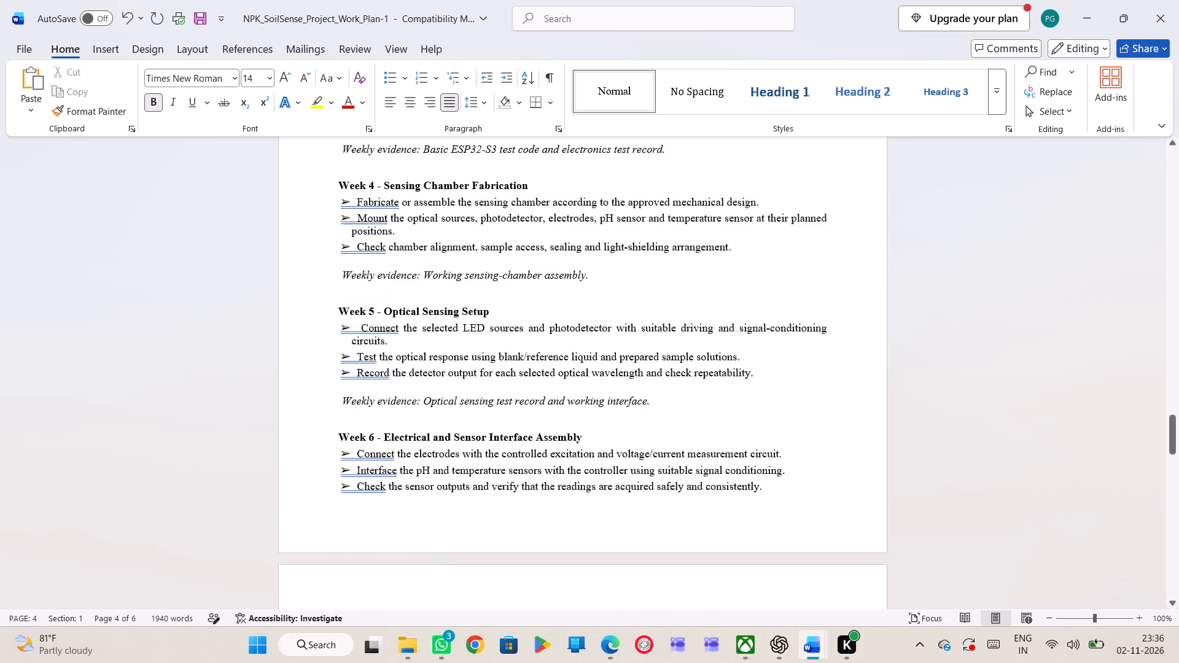
scroll(559, 603, down, 12)
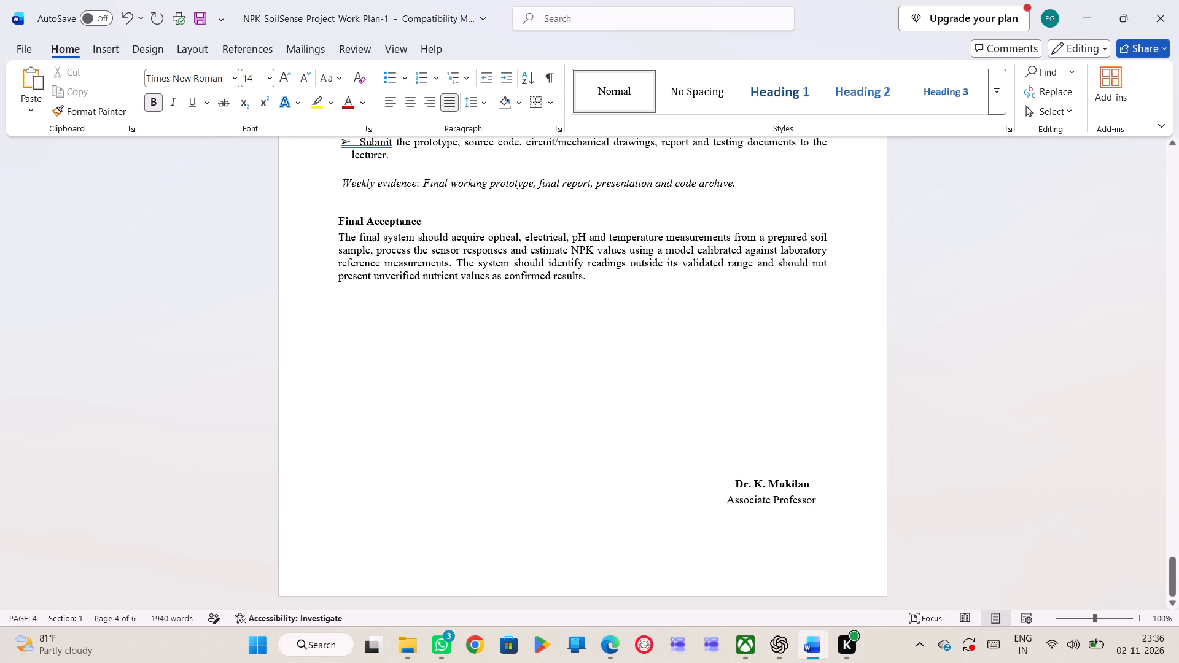
scroll(559, 603, up, 17)
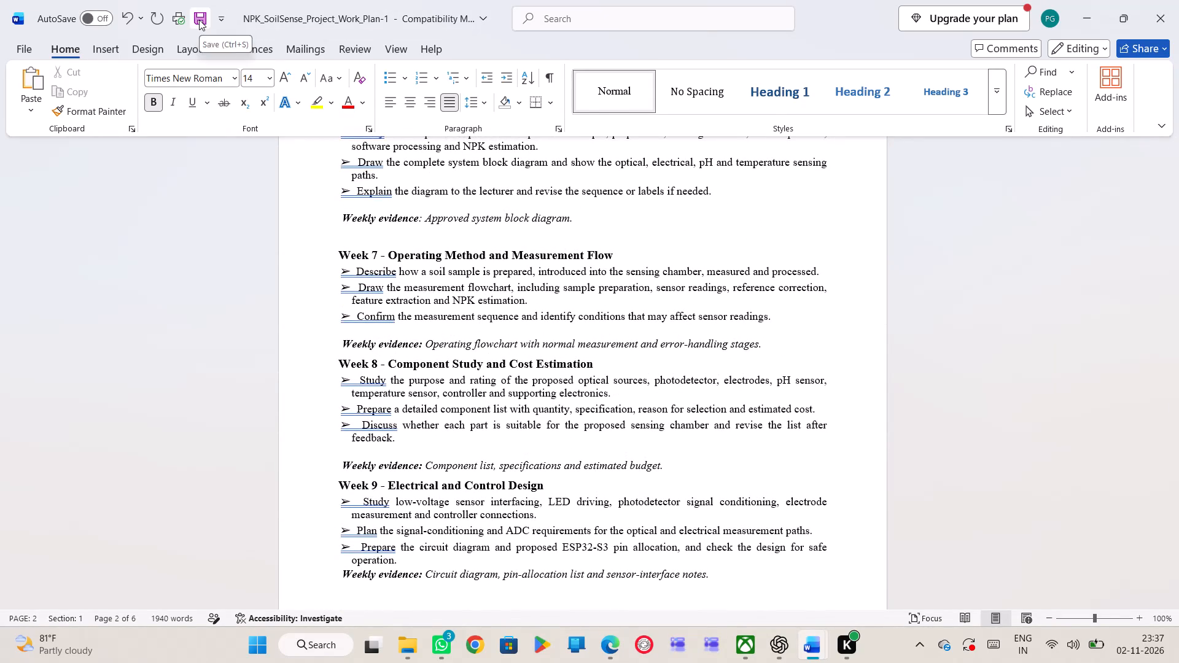
Save the work plan document.
click(199, 20)
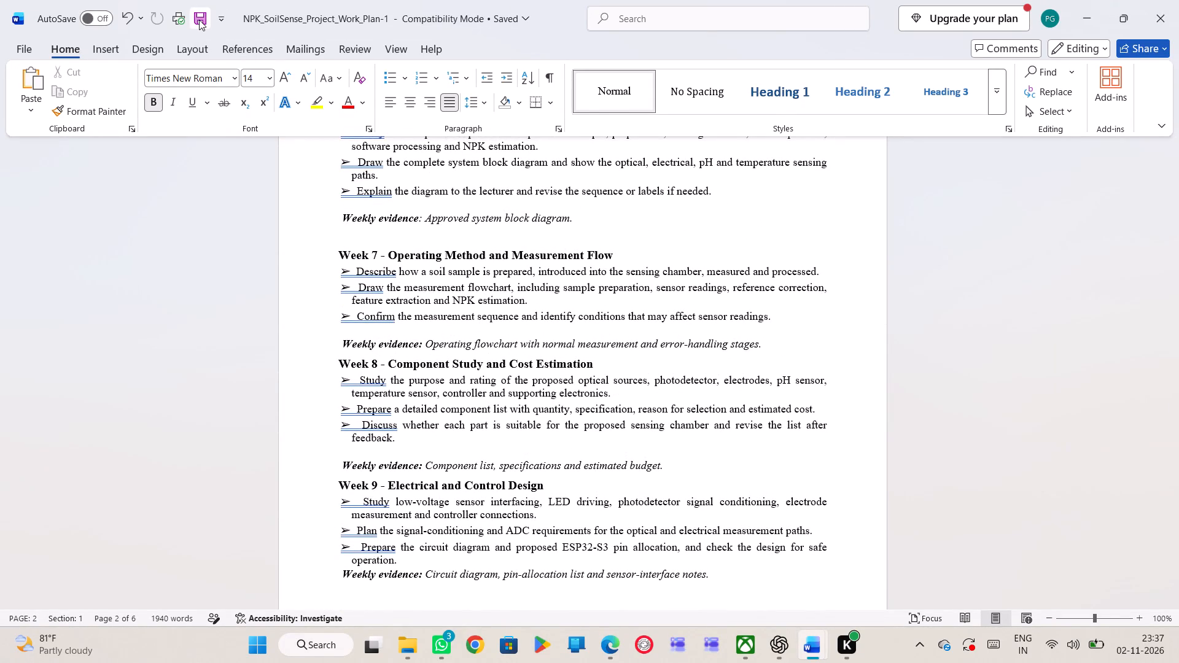
Save a copy of the work plan as a Word document in the project x folder, accepting the upgrade to the newest file format.
click(25, 50)
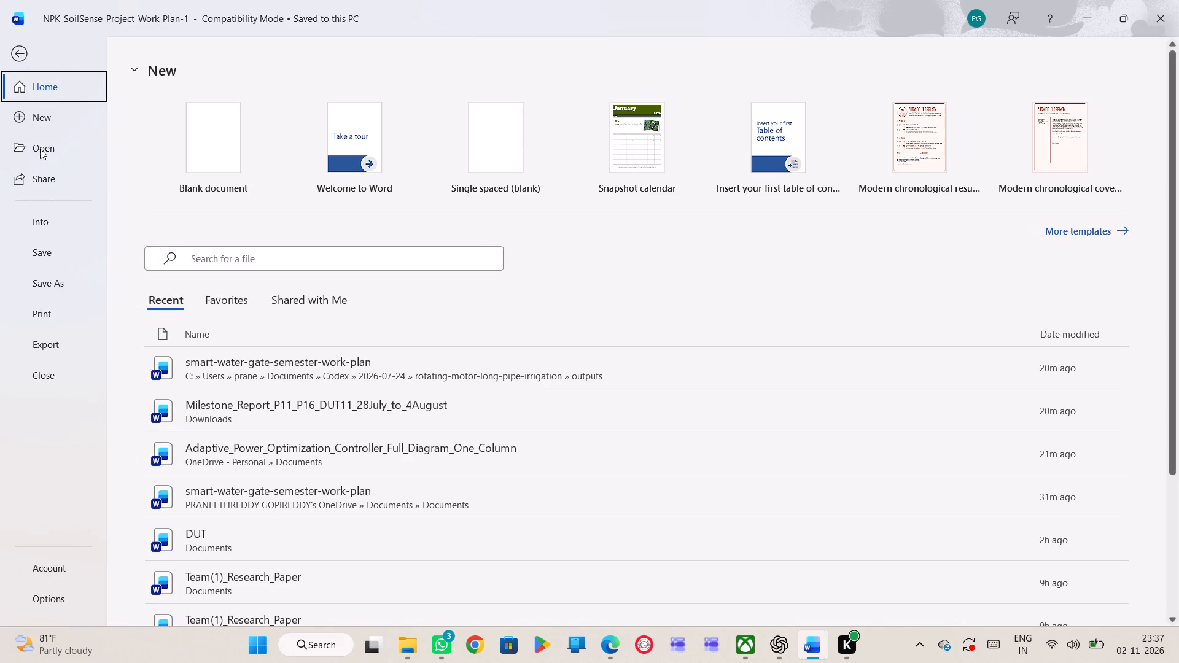
click(40, 282)
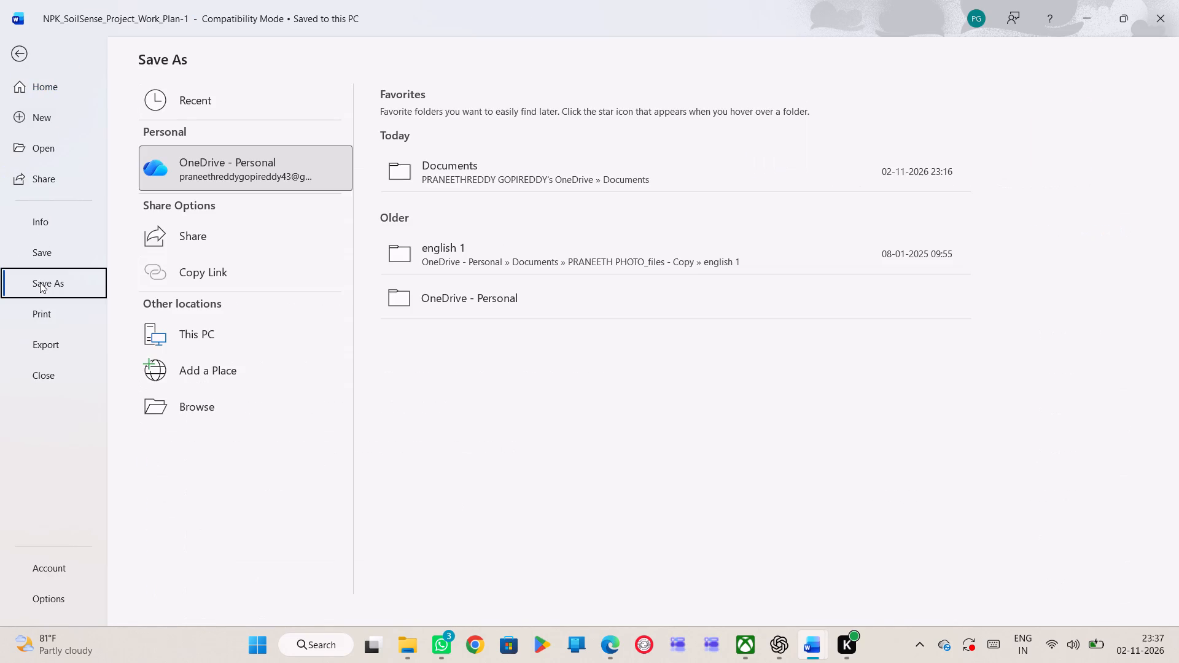
click(219, 337)
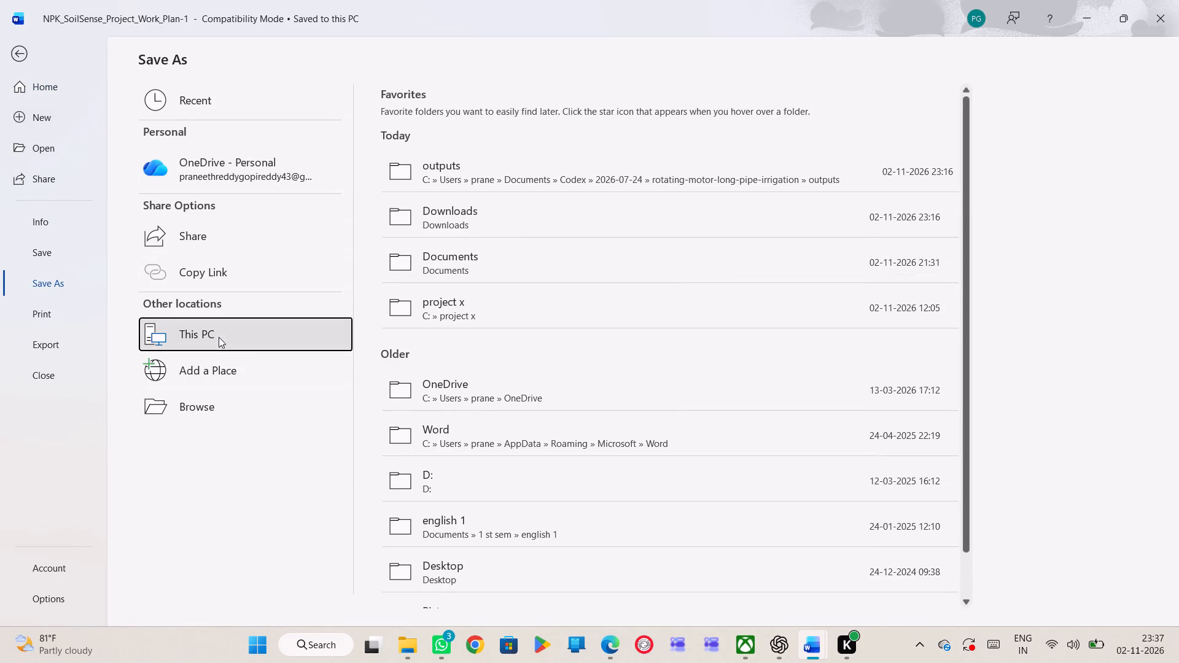
click(477, 312)
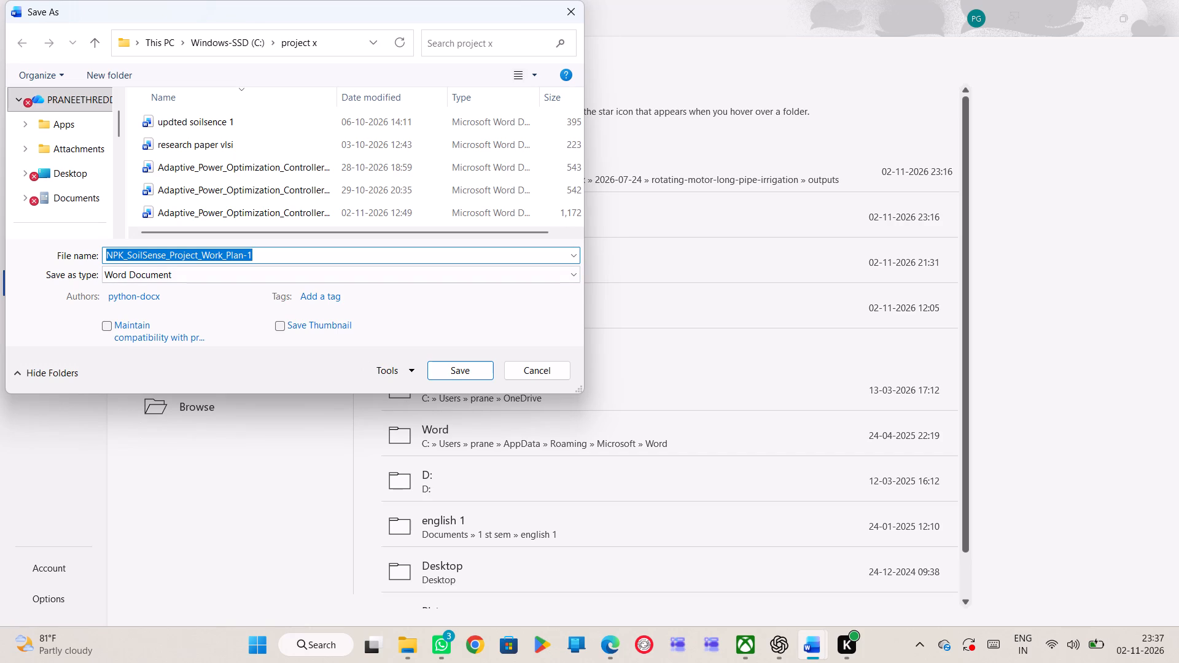
click(463, 372)
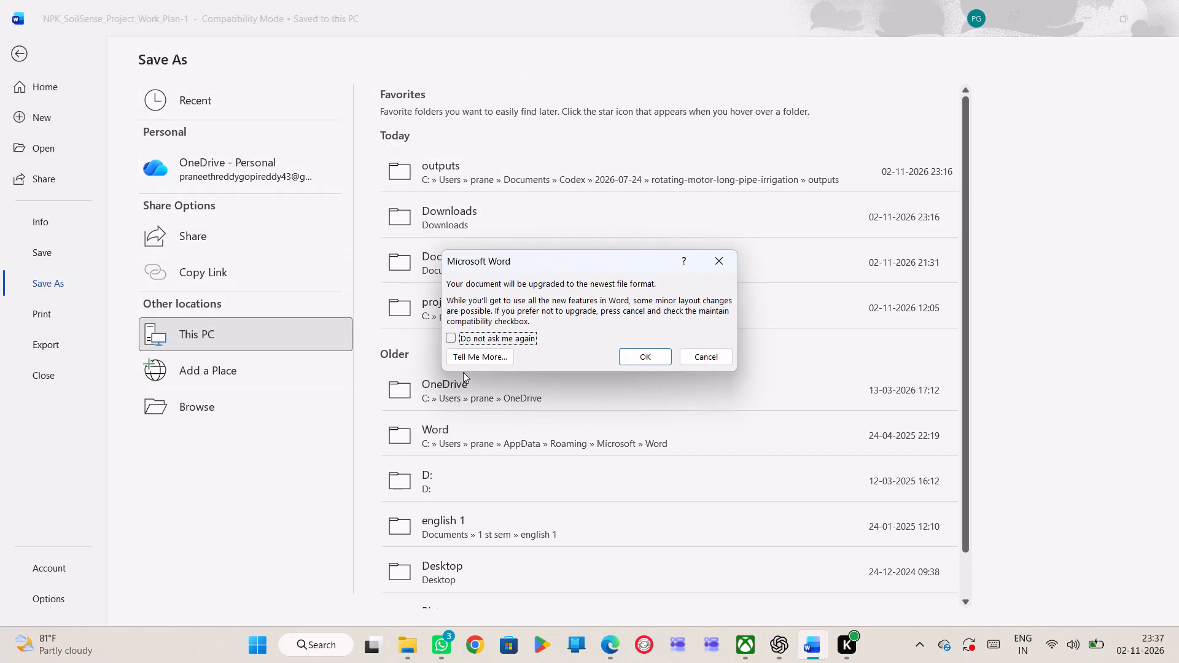
click(636, 355)
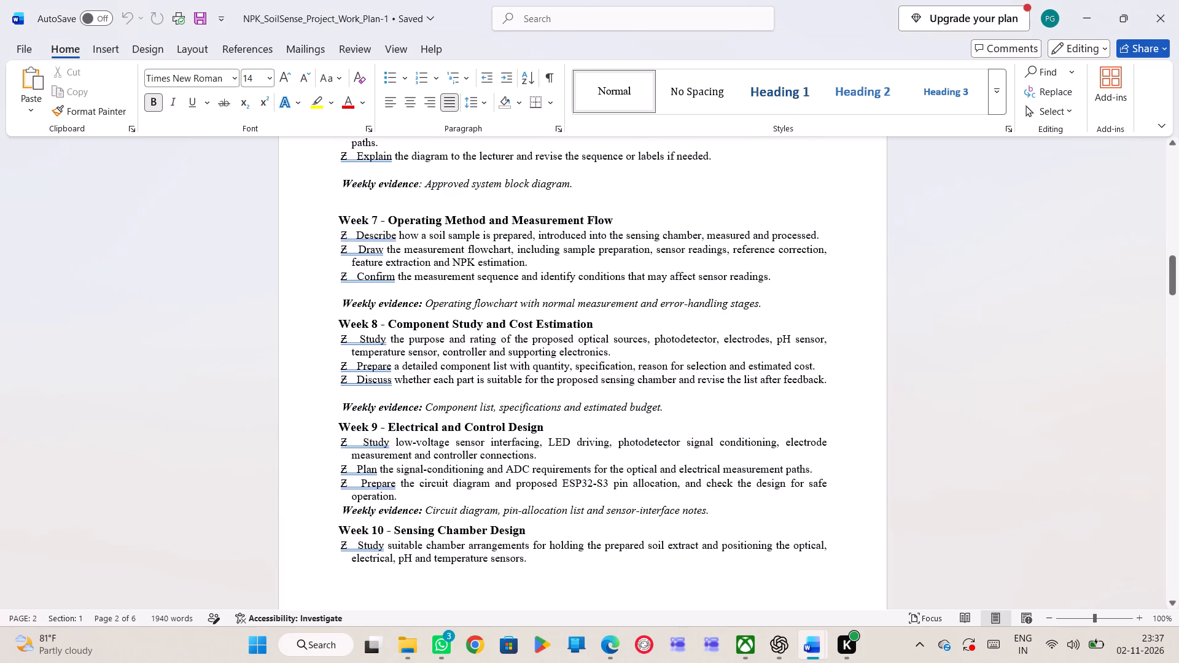
Examine the bullet markers in the odd-semester weekly sections from Week 7 back to Week 2 and check the available bullet symbols.
scroll(636, 355, up, 2)
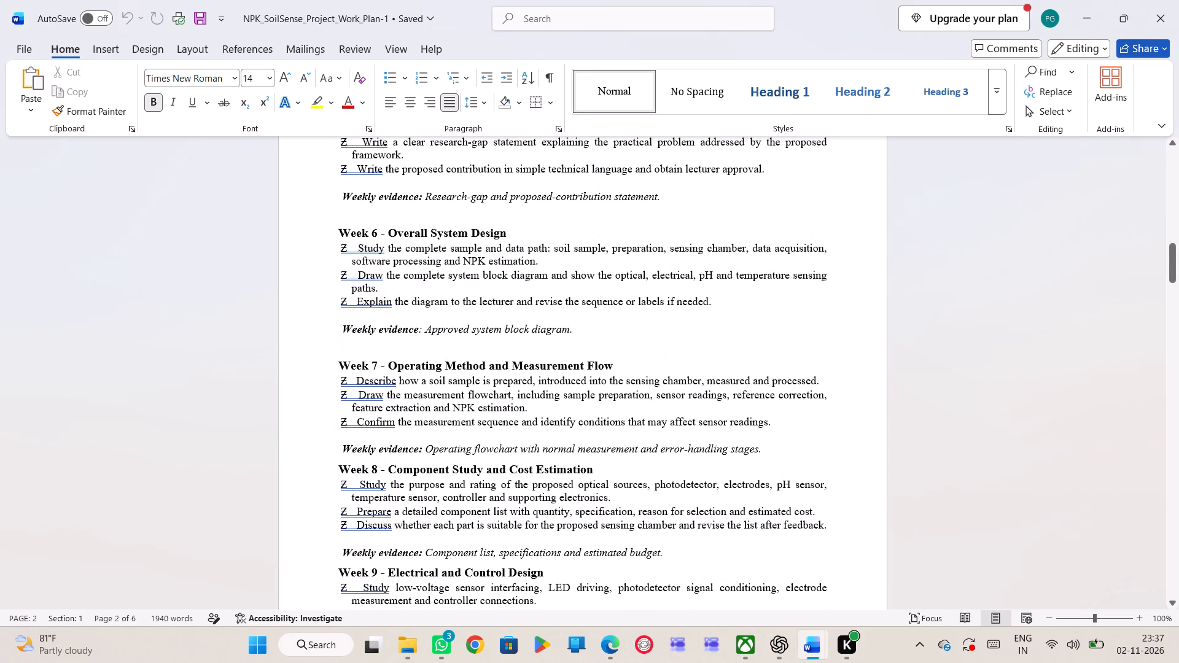
click(716, 336)
scroll(577, 259, up, 1)
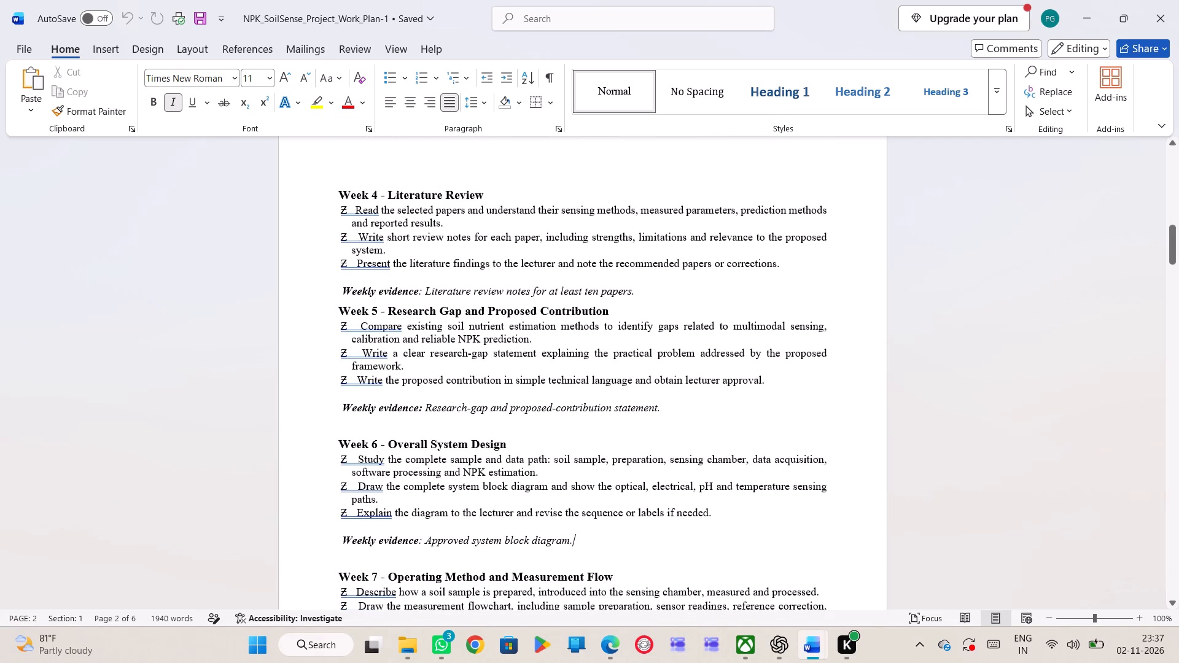
scroll(577, 259, up, 3)
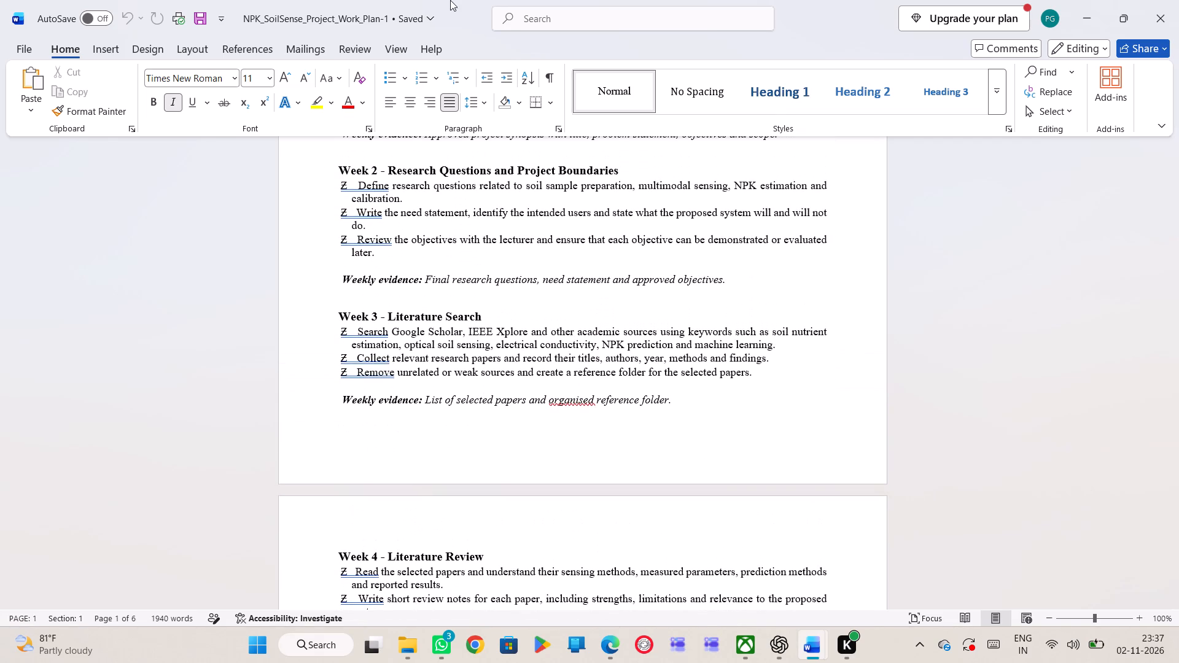
click(404, 77)
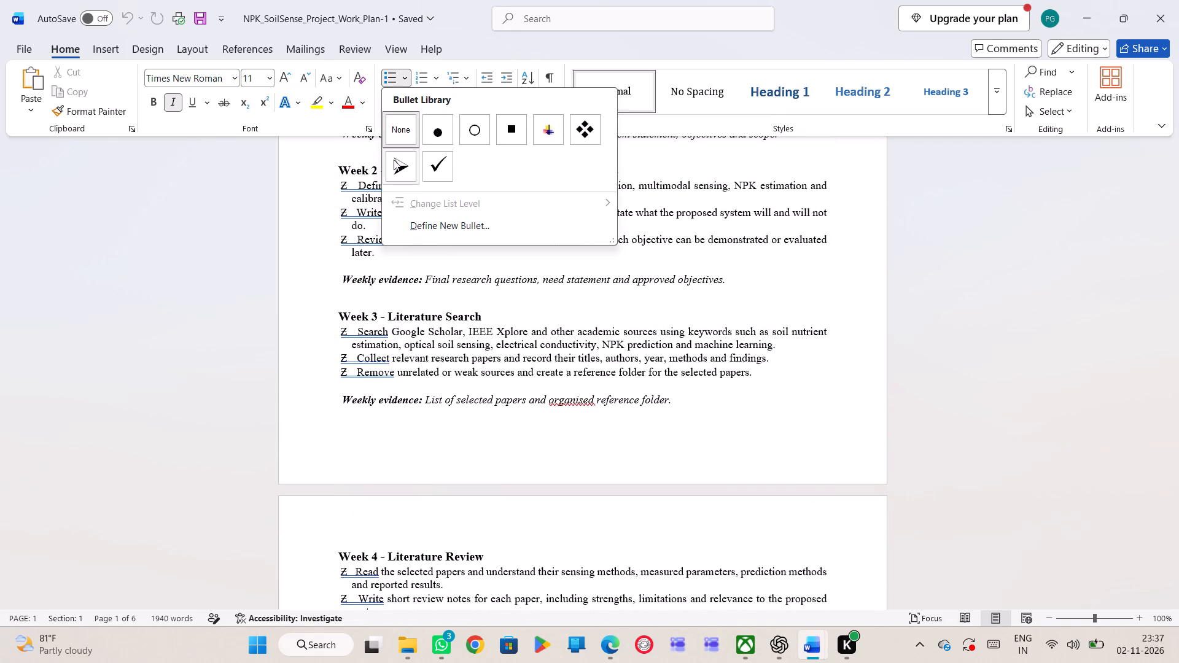
click(713, 317)
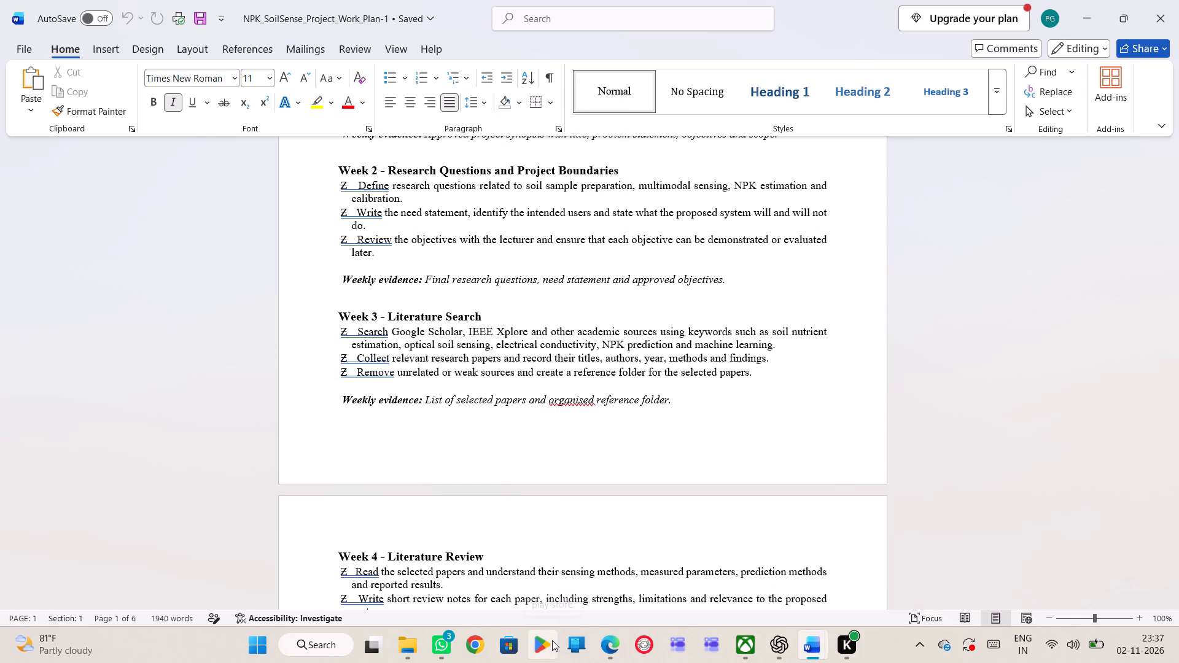
Reopen the work plan from the project x folder in File Explorer, resume at the last reading position, and try undoing recent changes.
click(419, 651)
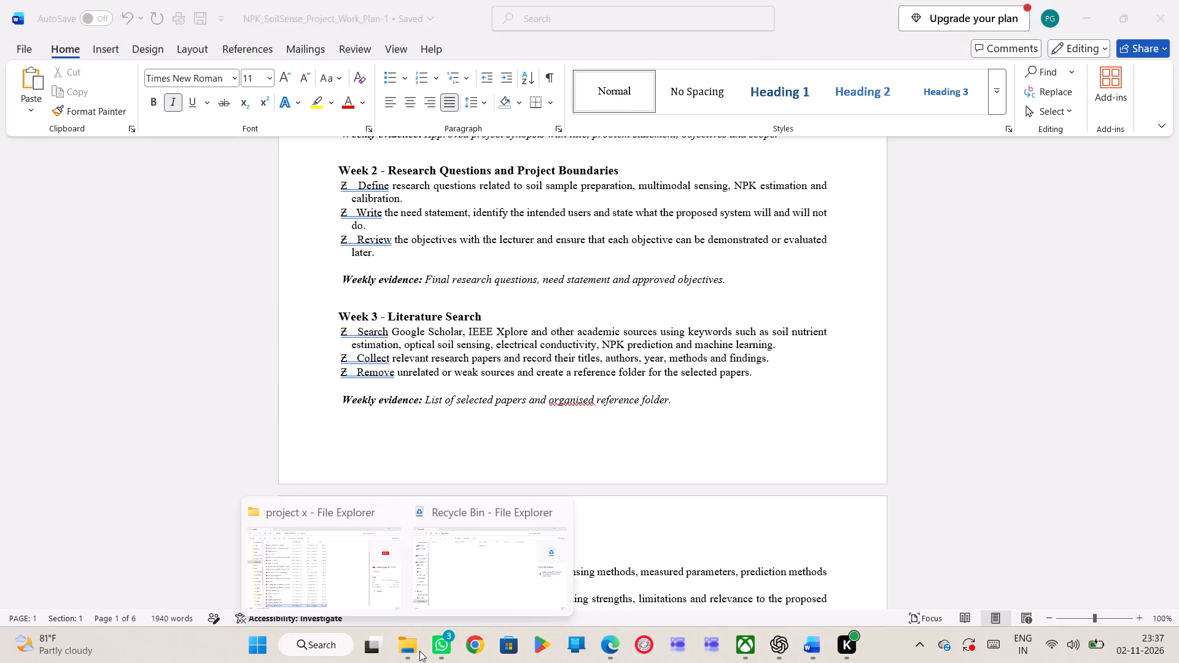
click(343, 546)
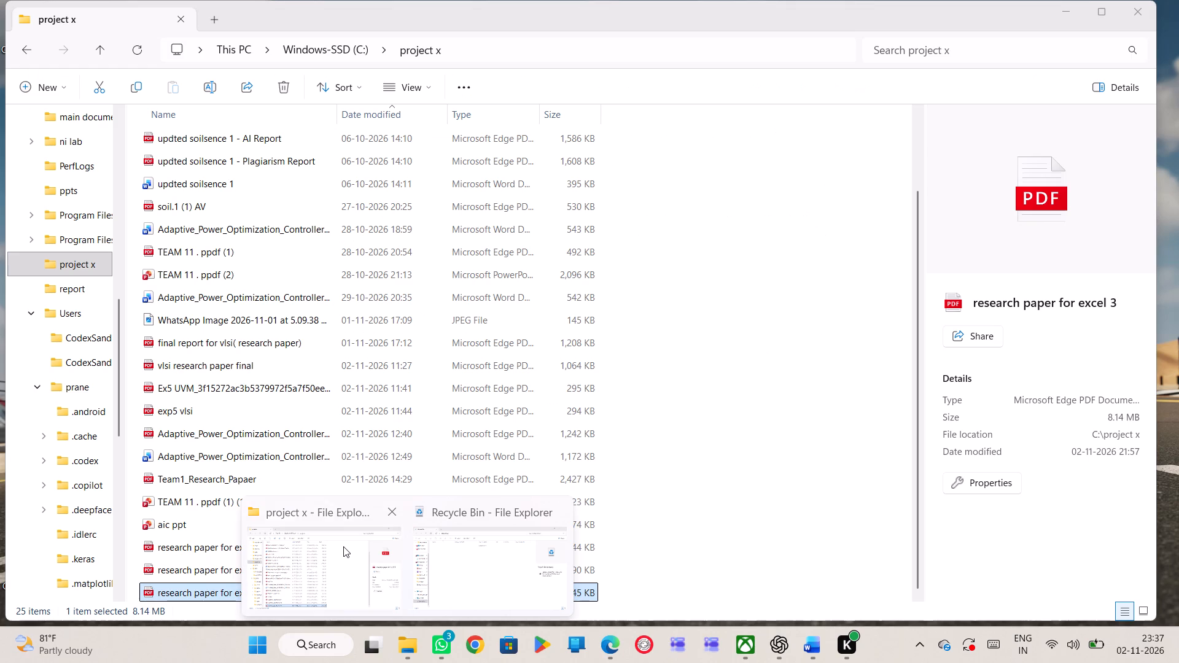
double_click(228, 595)
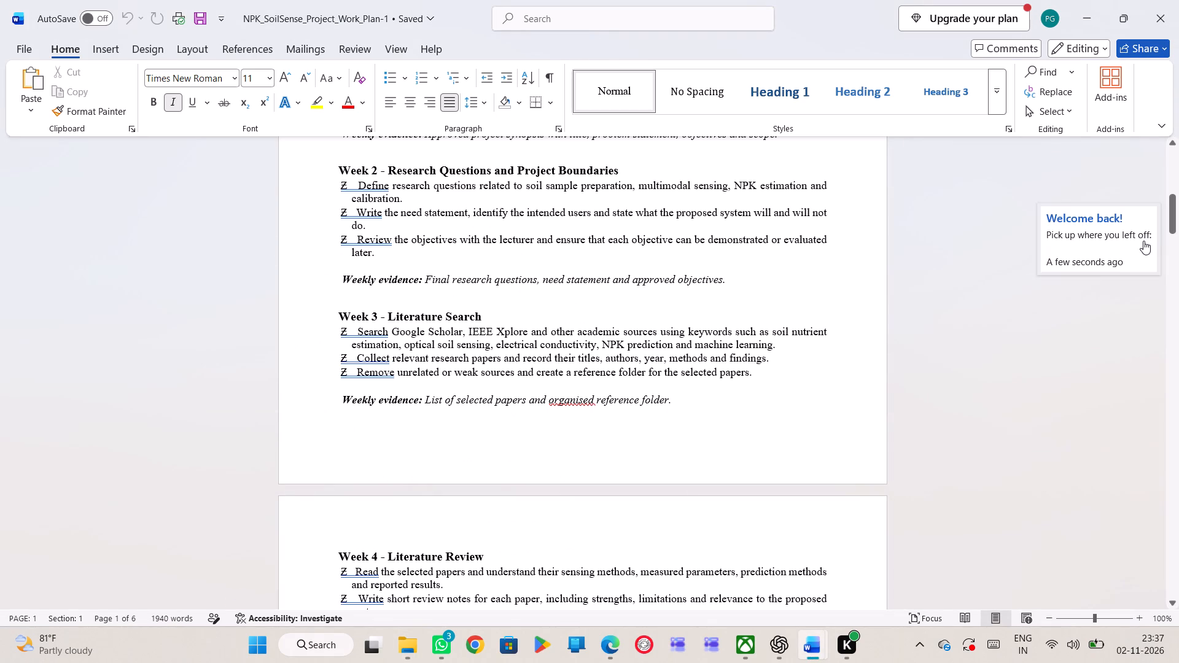
click(1091, 263)
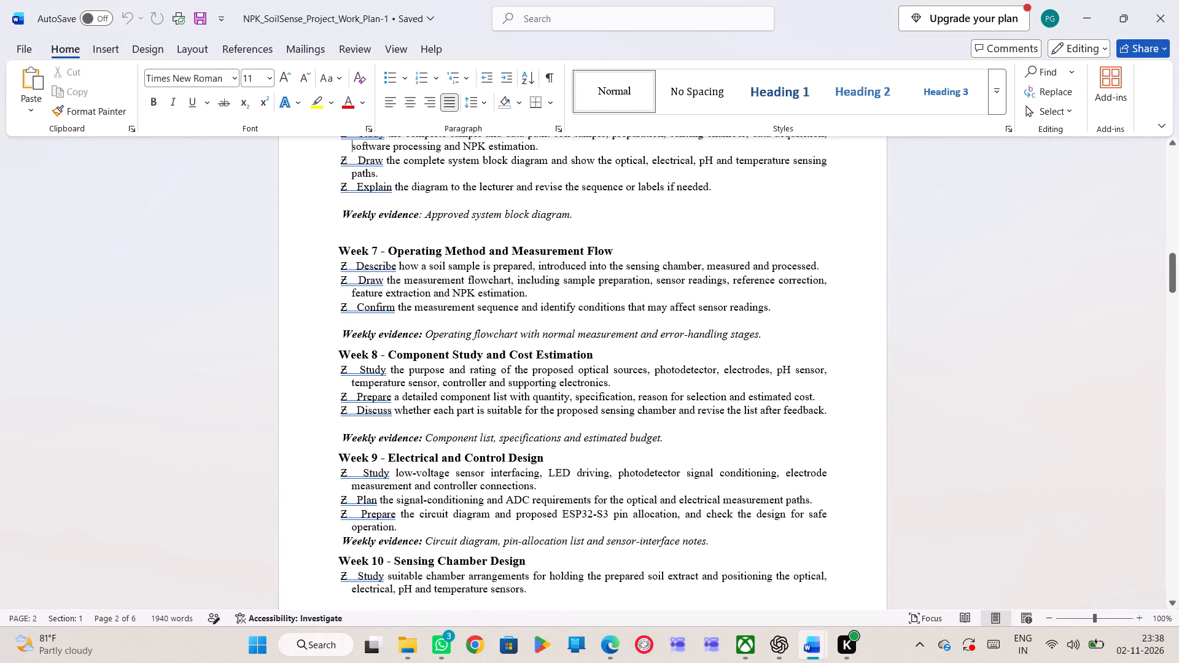
key(ctrl+z)
key(ctrl+z)
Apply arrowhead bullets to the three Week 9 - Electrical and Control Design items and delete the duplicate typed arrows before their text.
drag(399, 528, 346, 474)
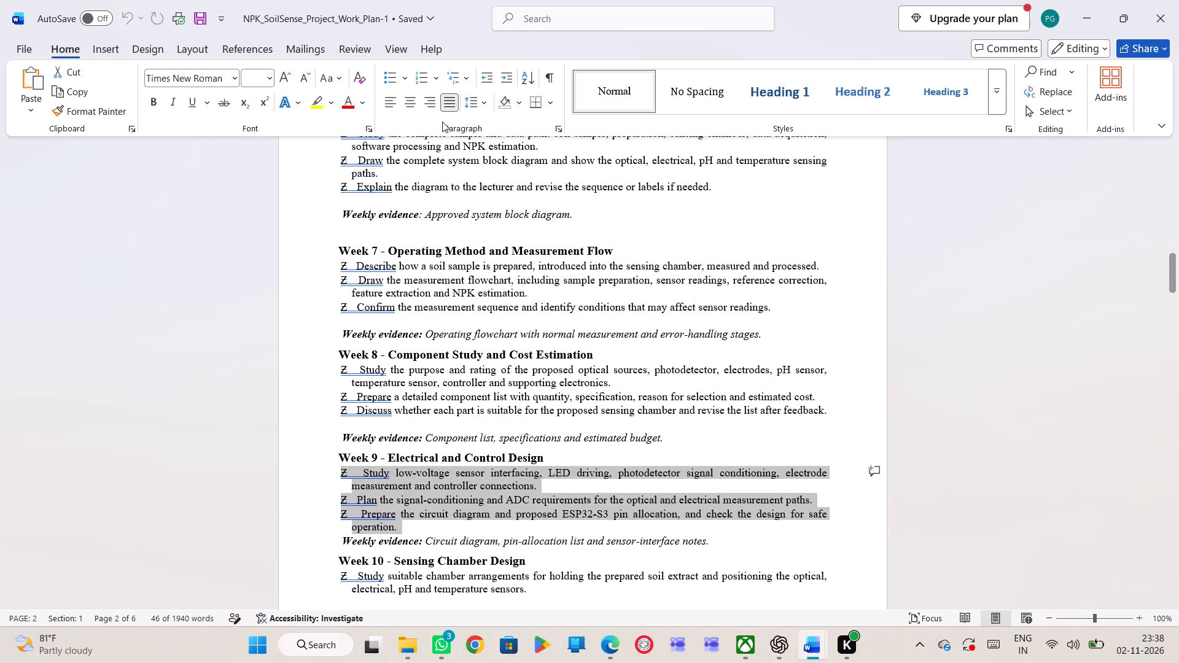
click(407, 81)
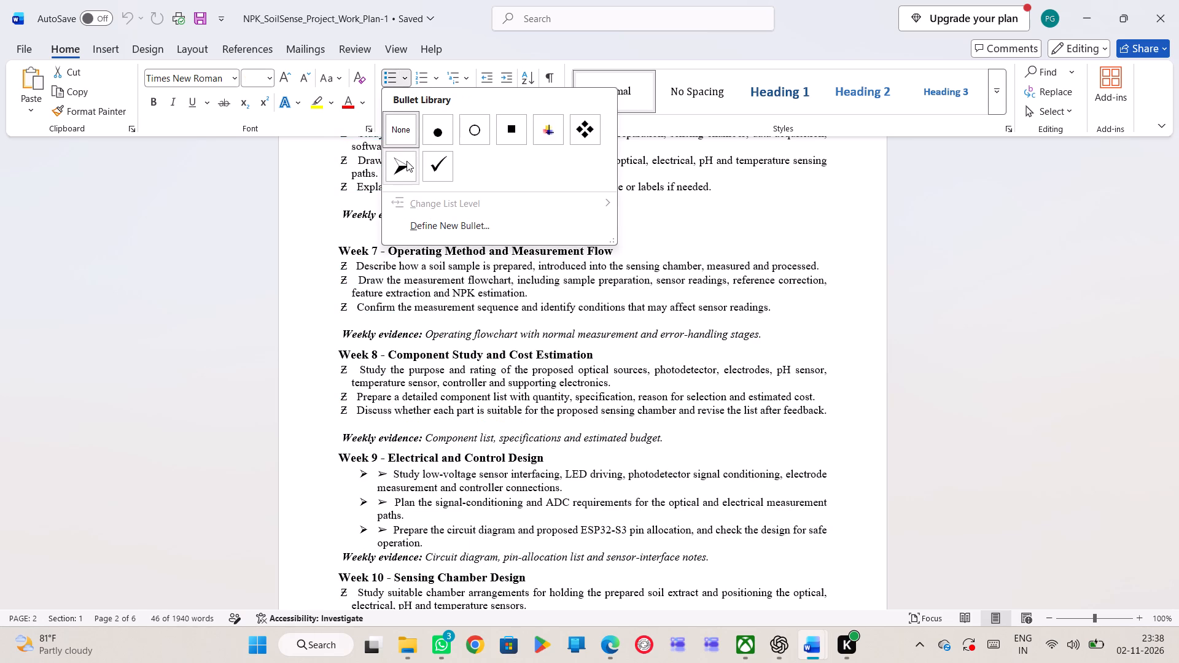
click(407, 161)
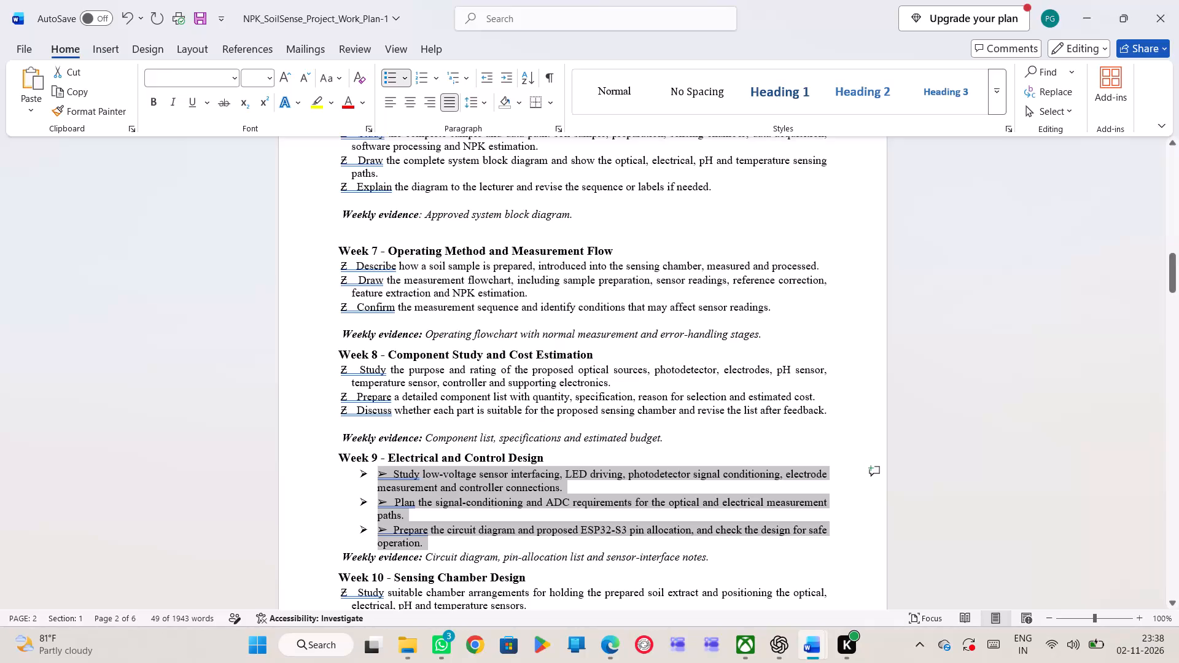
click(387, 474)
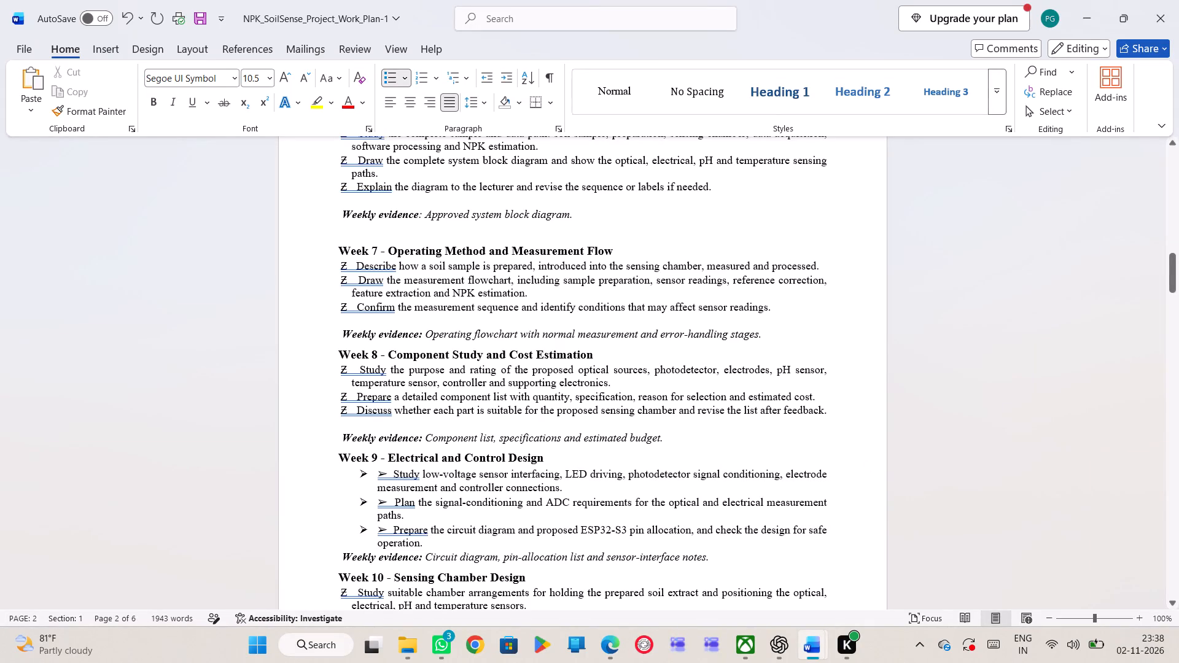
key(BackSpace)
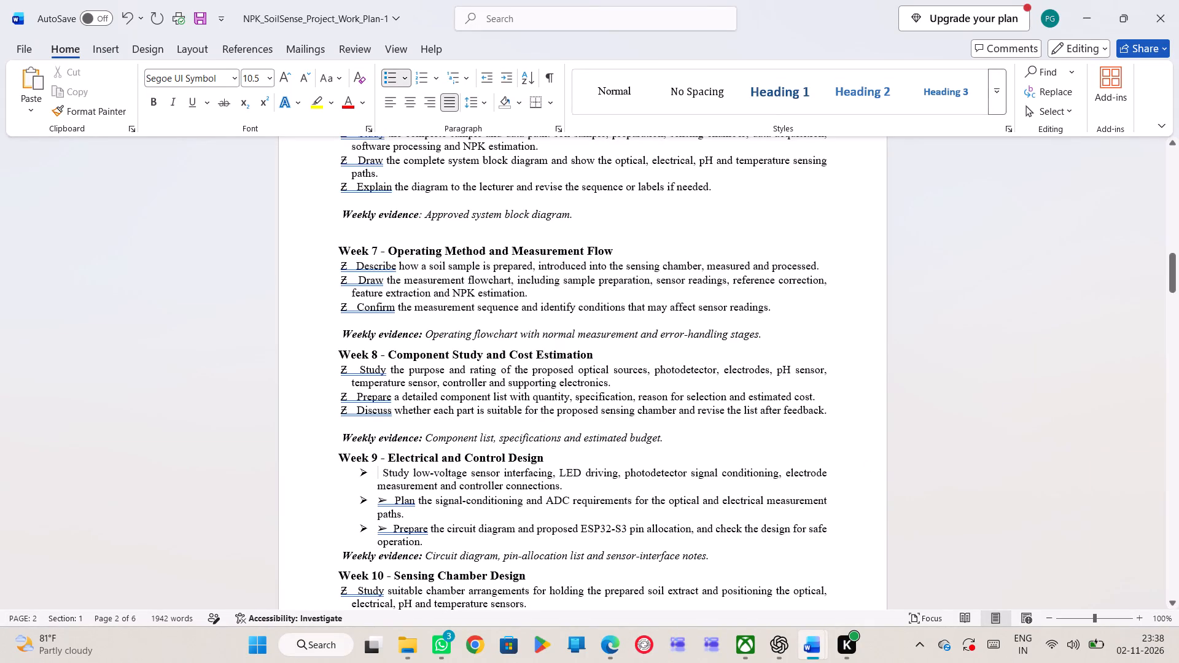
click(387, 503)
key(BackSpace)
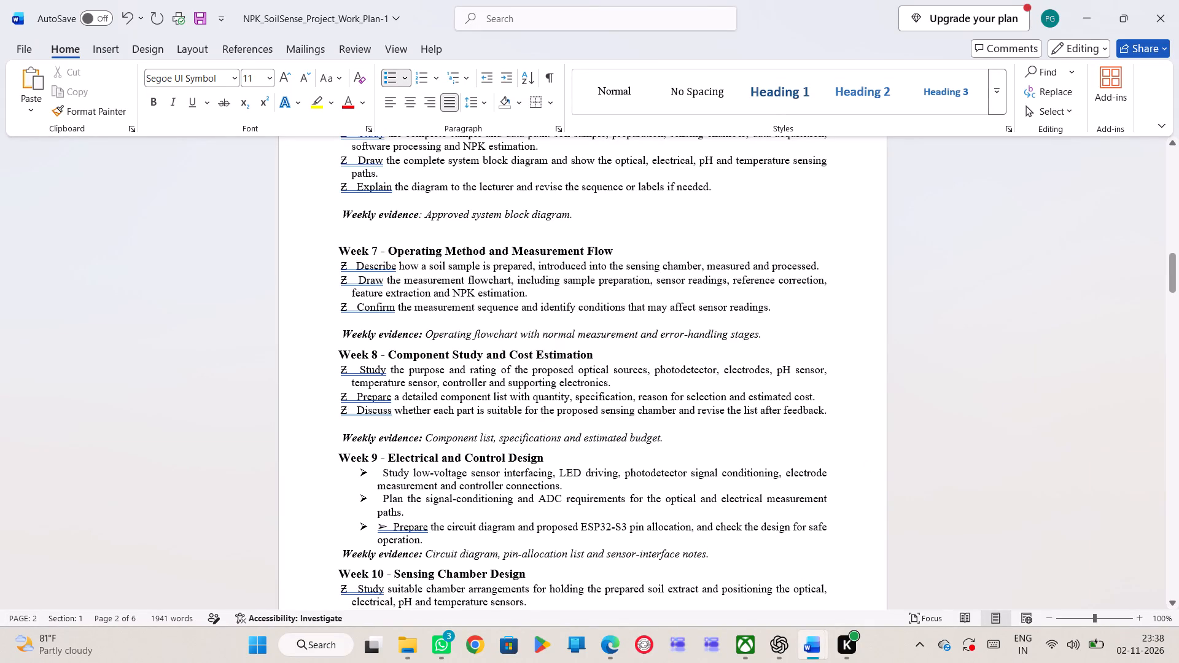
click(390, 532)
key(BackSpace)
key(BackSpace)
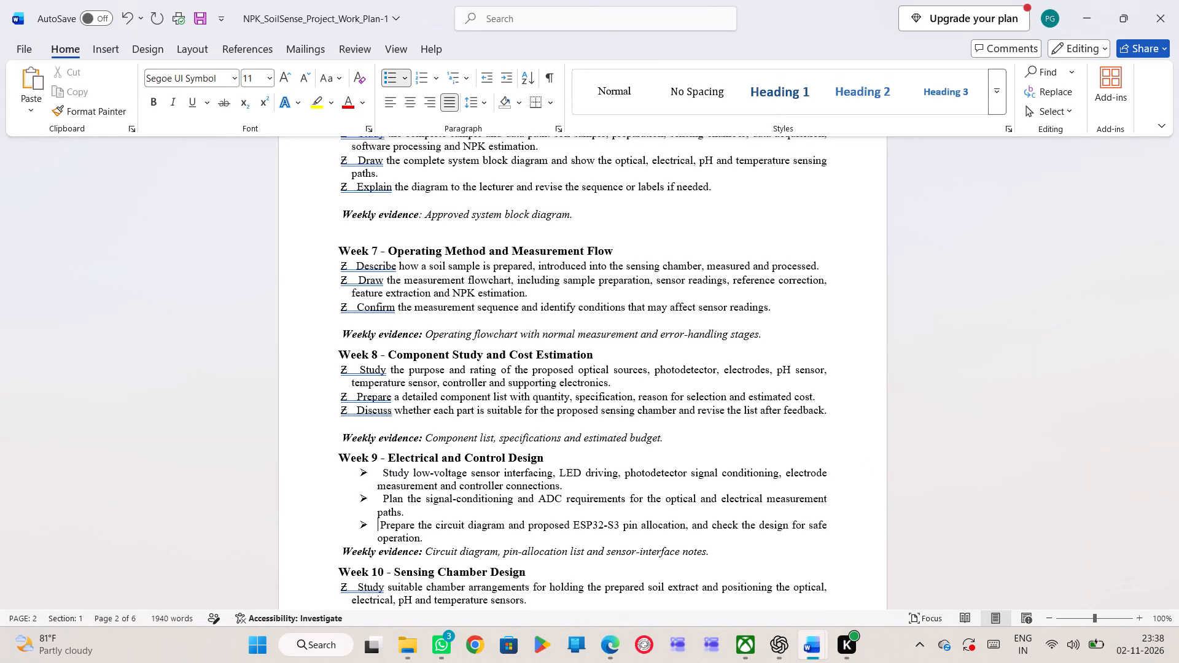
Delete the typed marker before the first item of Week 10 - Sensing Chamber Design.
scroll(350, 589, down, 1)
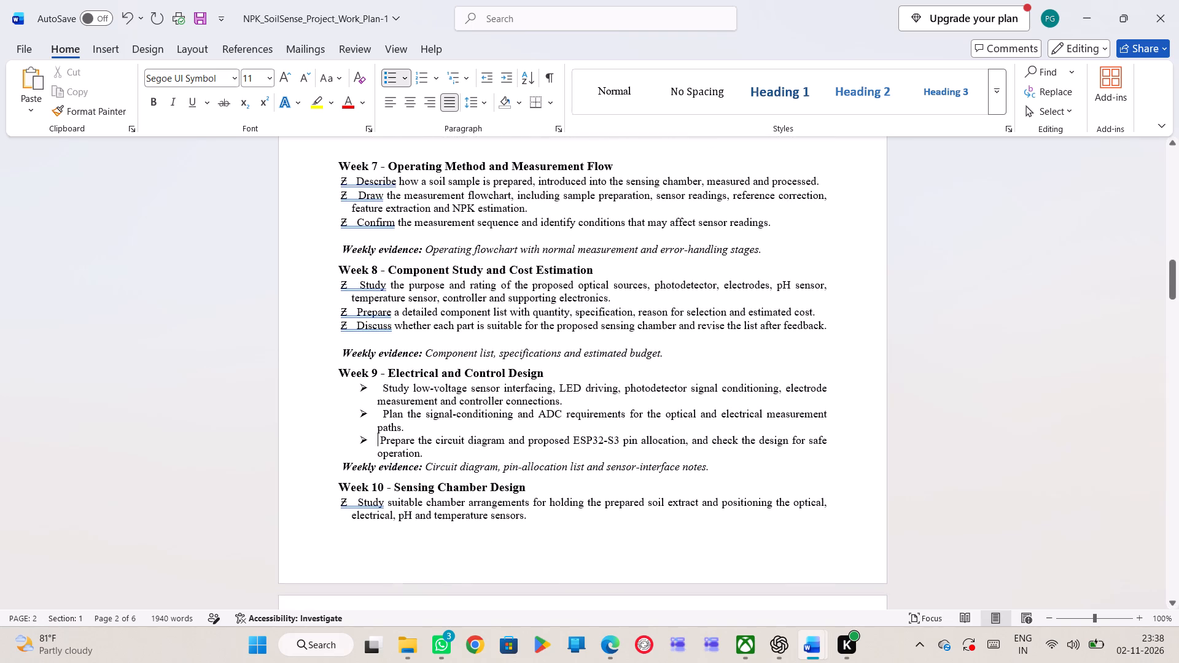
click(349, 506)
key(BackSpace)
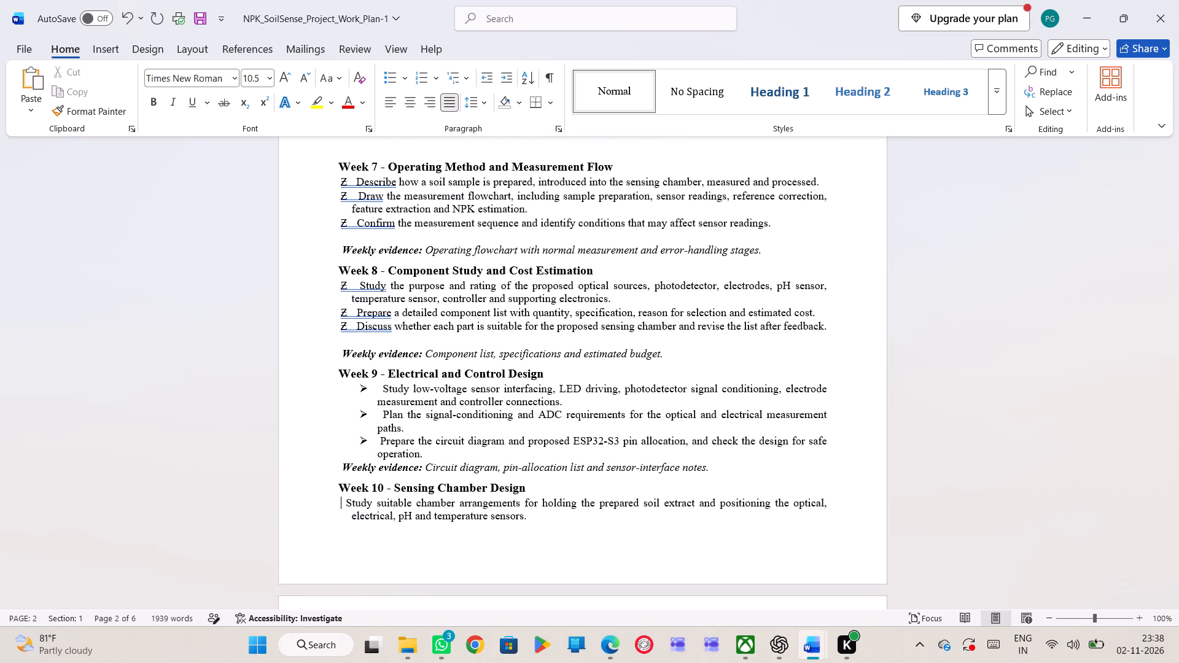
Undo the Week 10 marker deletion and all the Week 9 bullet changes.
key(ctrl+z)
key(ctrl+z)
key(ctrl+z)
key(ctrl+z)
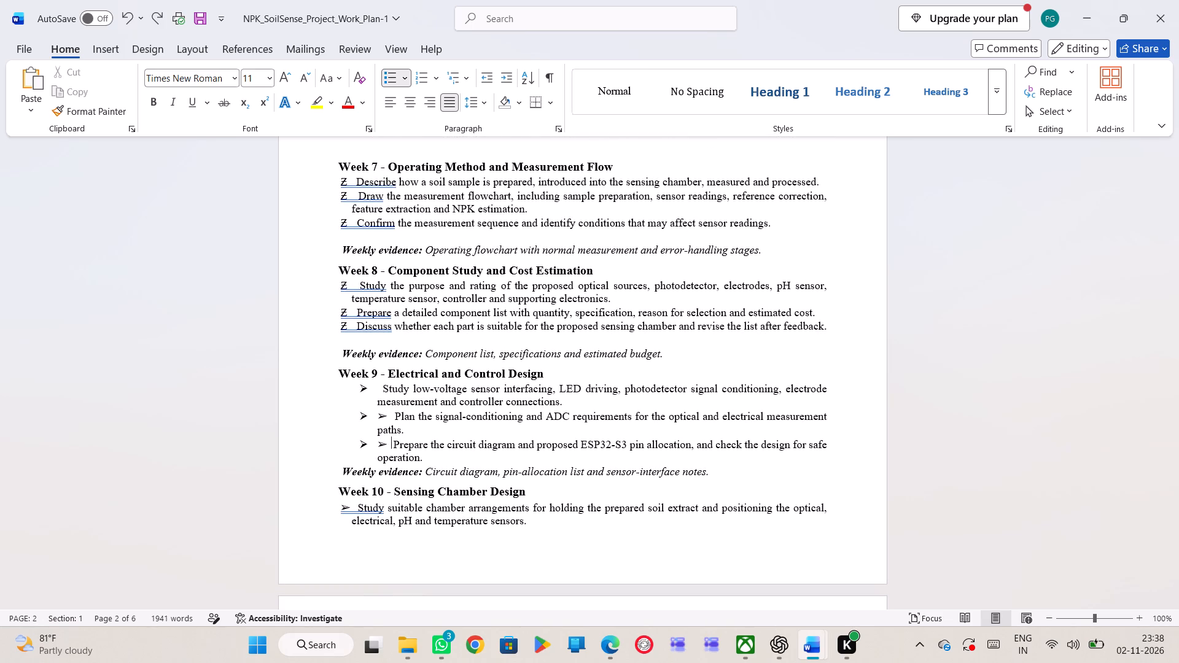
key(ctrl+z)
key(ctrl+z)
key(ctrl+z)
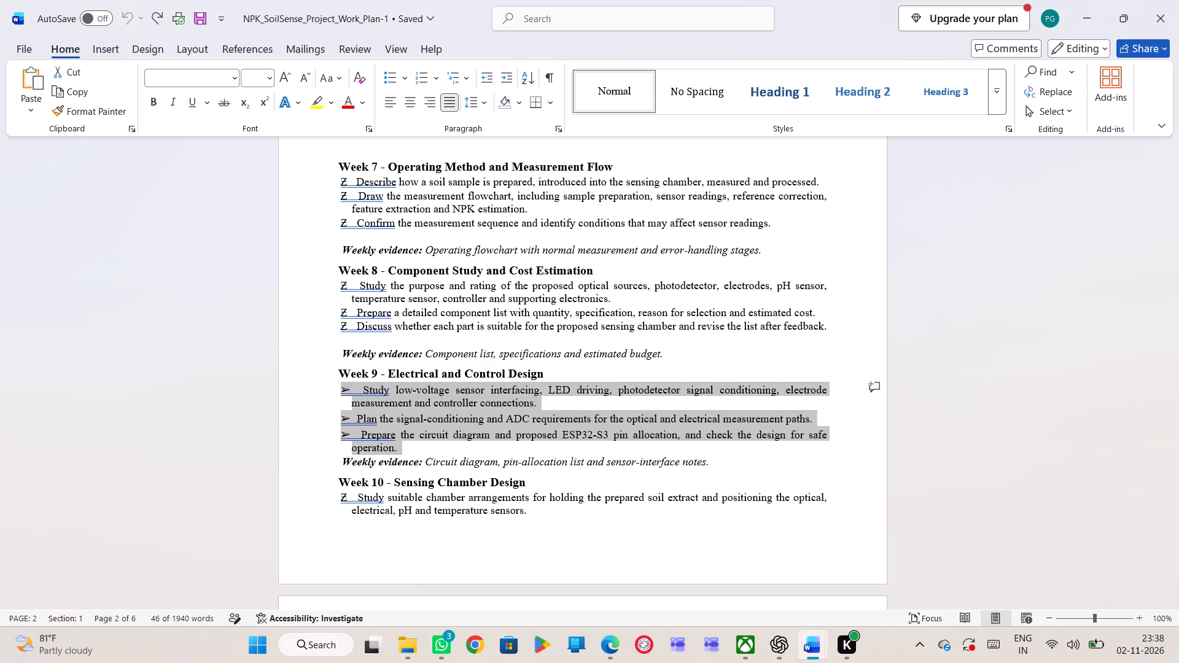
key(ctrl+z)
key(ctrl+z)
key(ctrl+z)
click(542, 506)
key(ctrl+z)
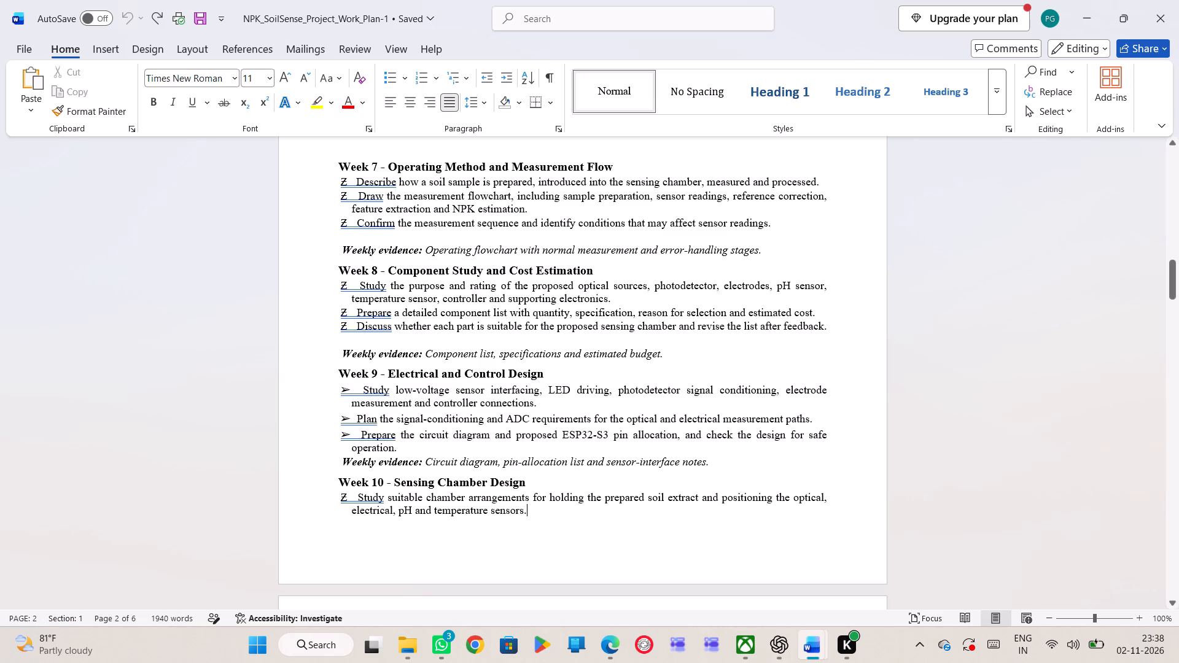
Review the bullet markers and layout from Week 10 - Sensing Chamber Design through the Even Semester plan to Final Acceptance, returning to Week 10.
key(ctrl+z)
scroll(558, 433, down, 7)
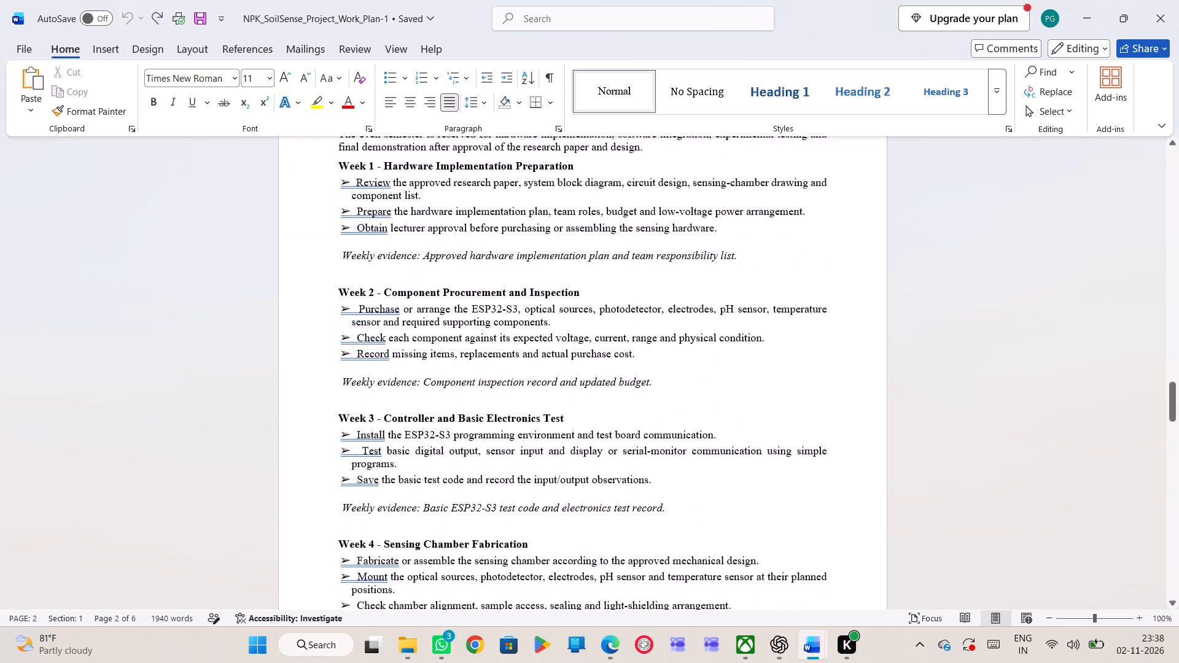
scroll(558, 433, up, 2)
scroll(558, 433, down, 1)
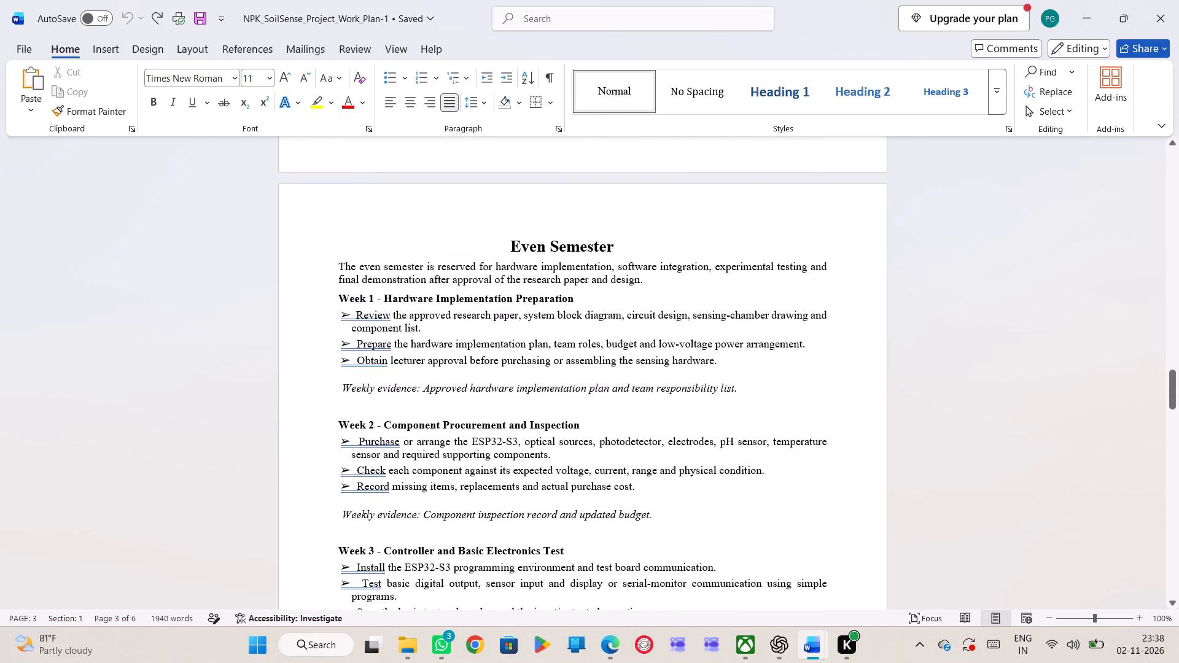
scroll(558, 433, down, 4)
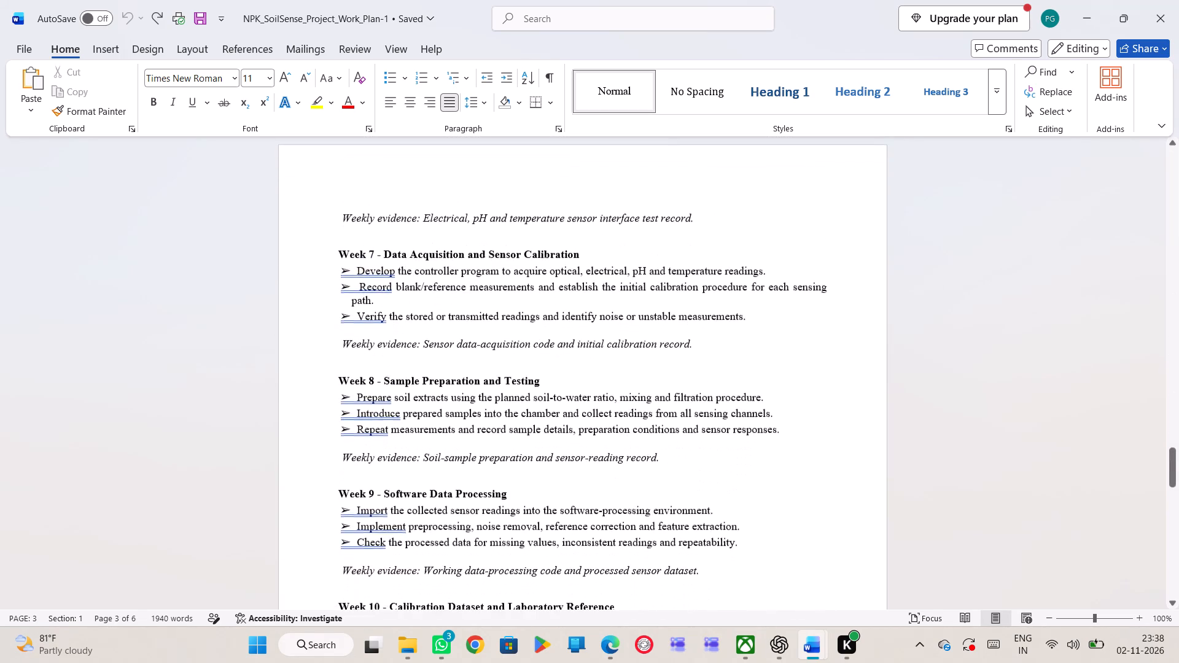
scroll(558, 433, down, 4)
scroll(558, 433, up, 1)
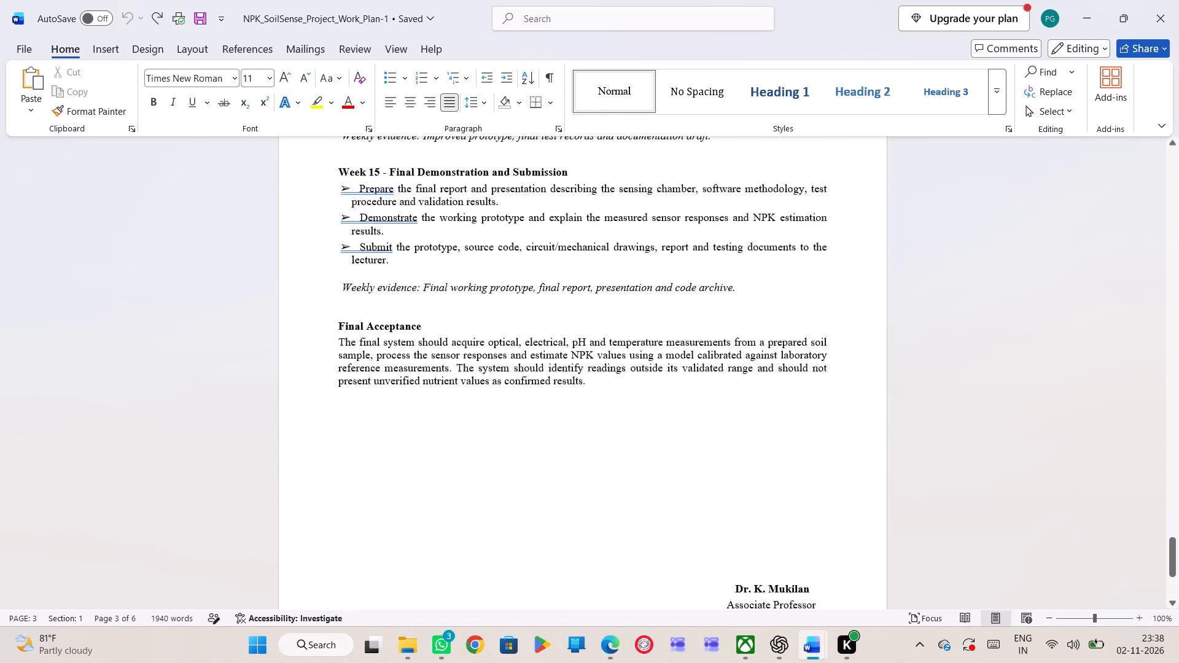
scroll(558, 433, up, 1)
click(453, 435)
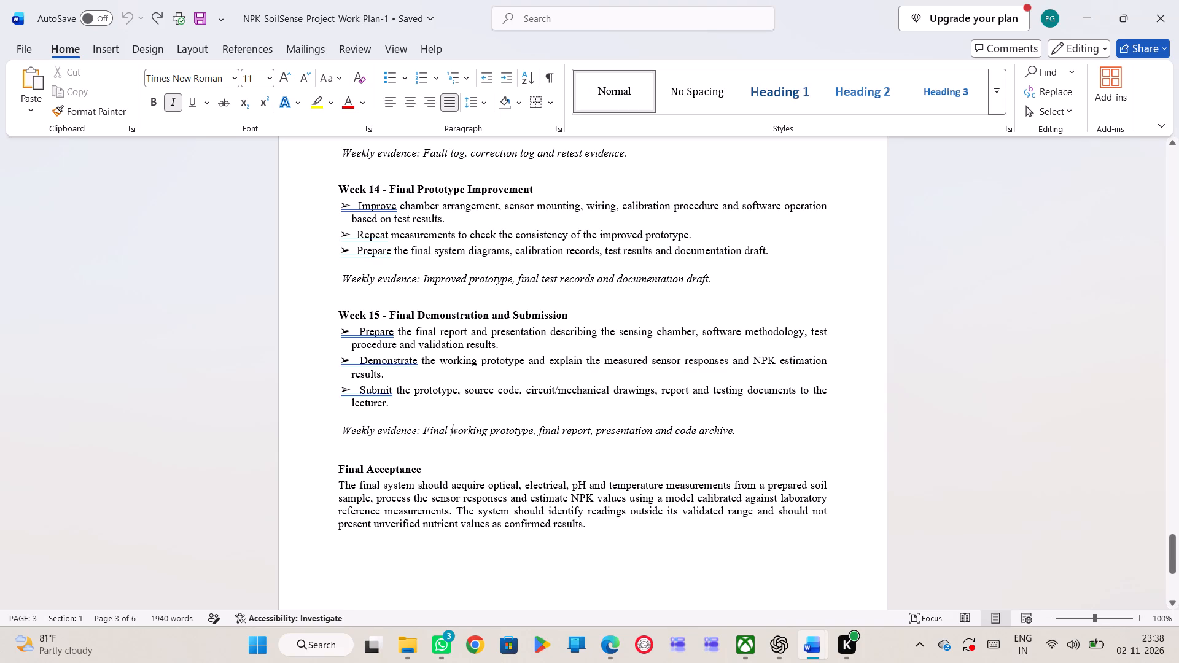
scroll(432, 346, up, 7)
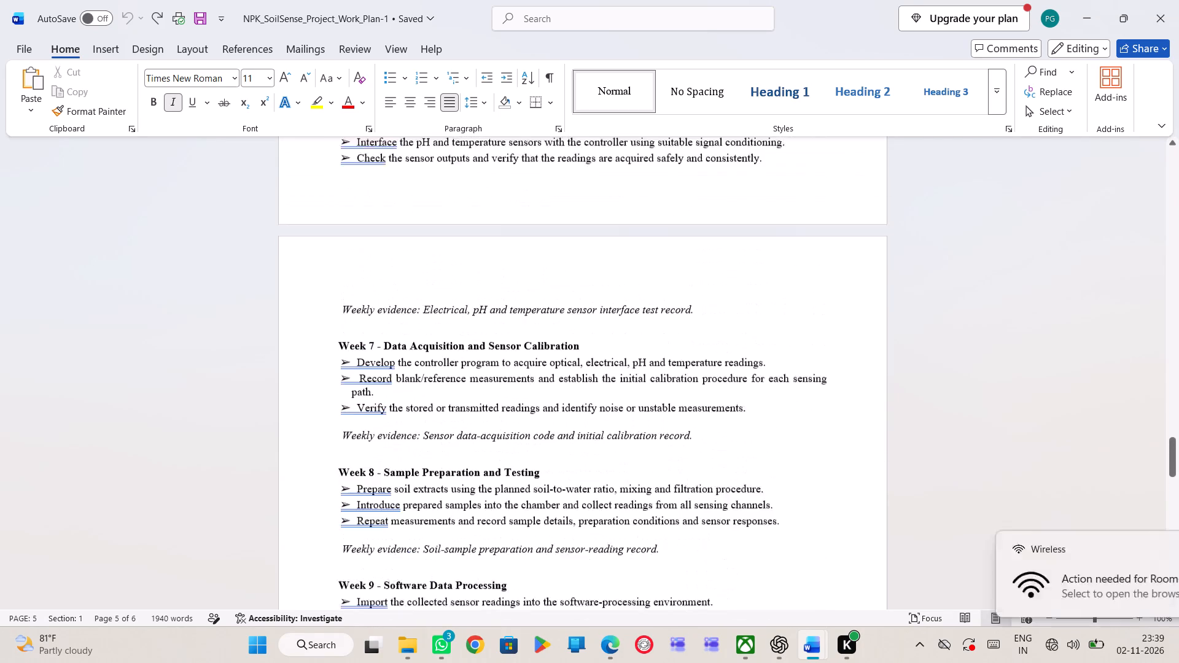
scroll(432, 346, up, 4)
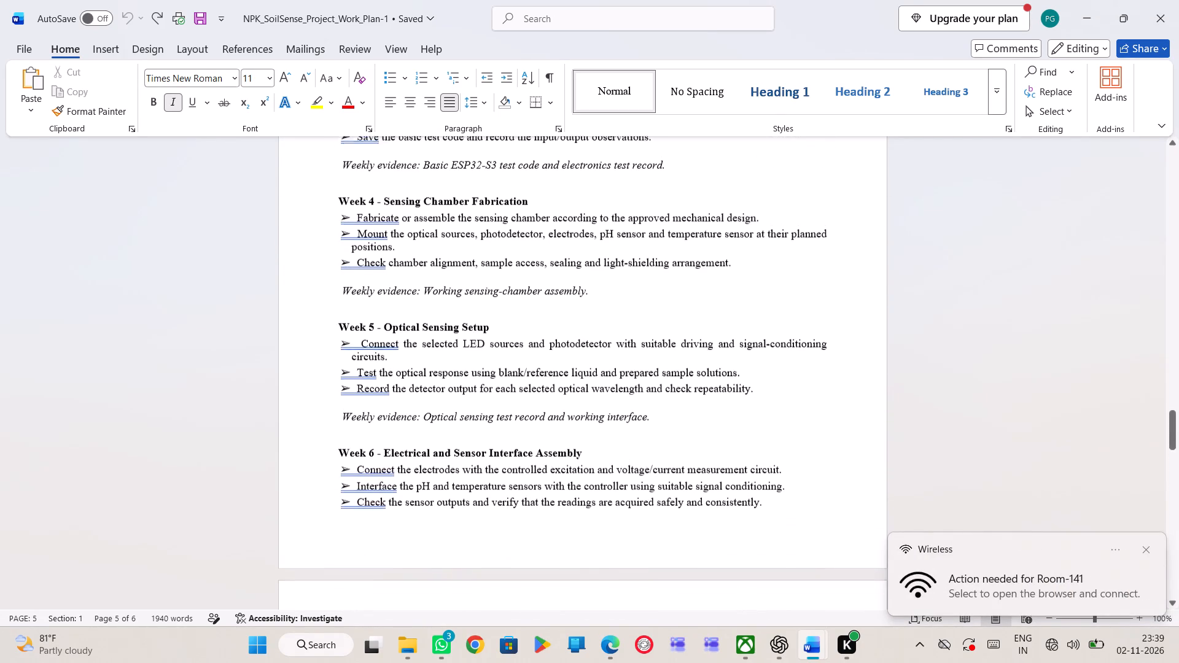
scroll(432, 346, up, 3)
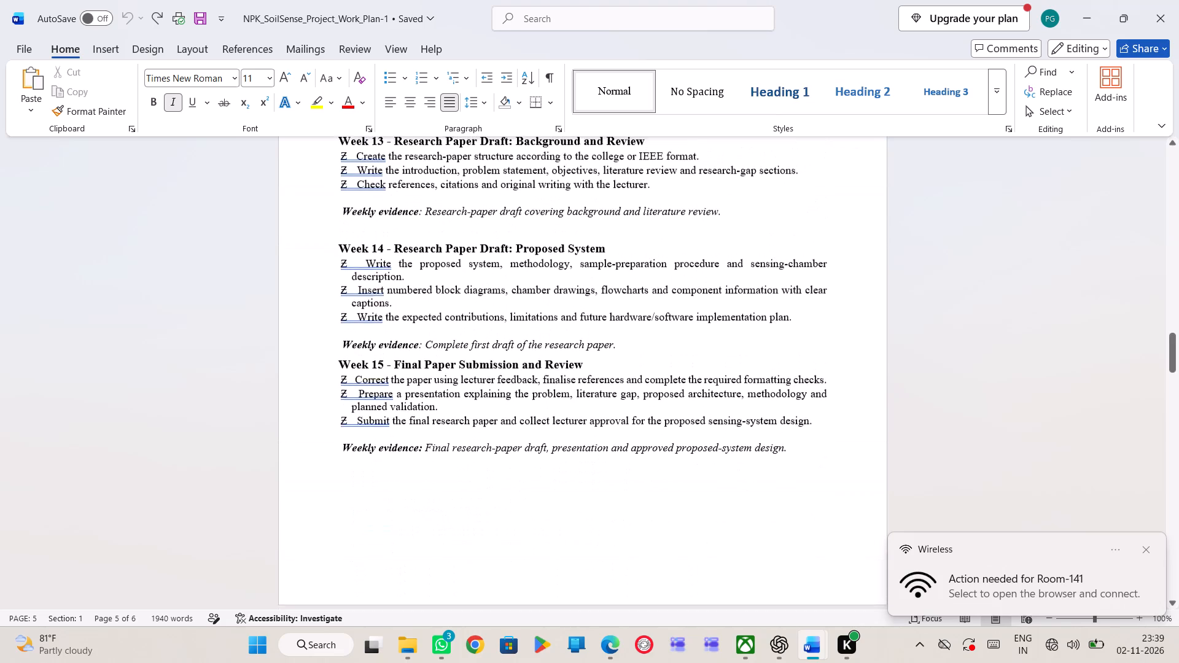
scroll(432, 346, up, 2)
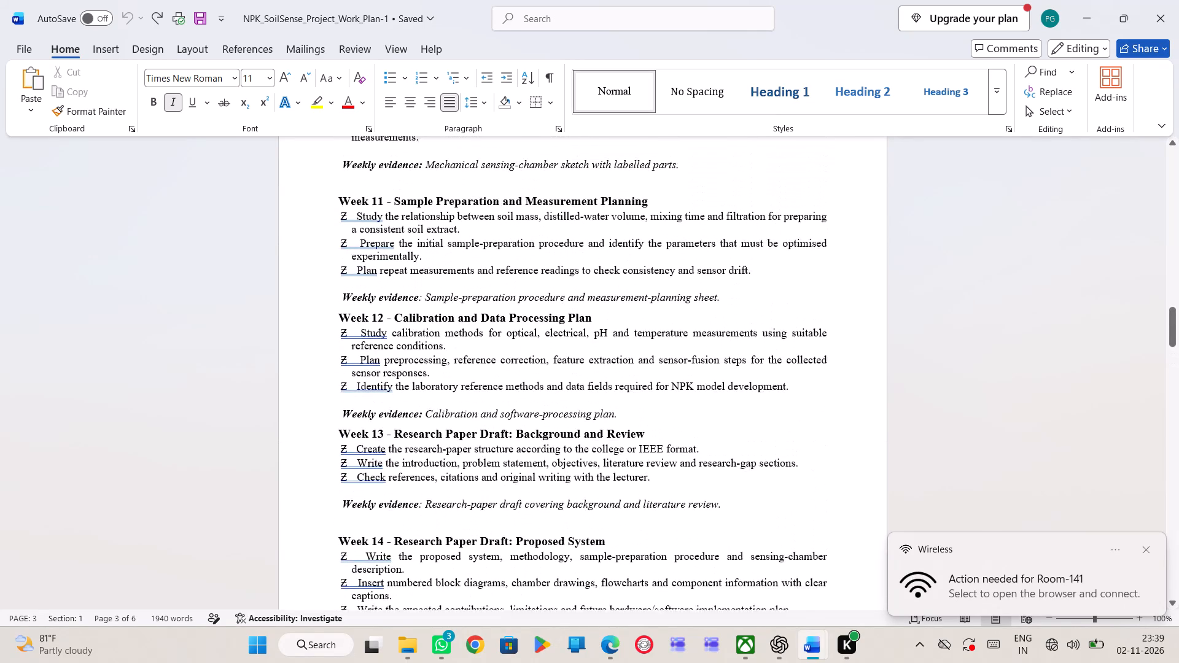
scroll(432, 346, up, 1)
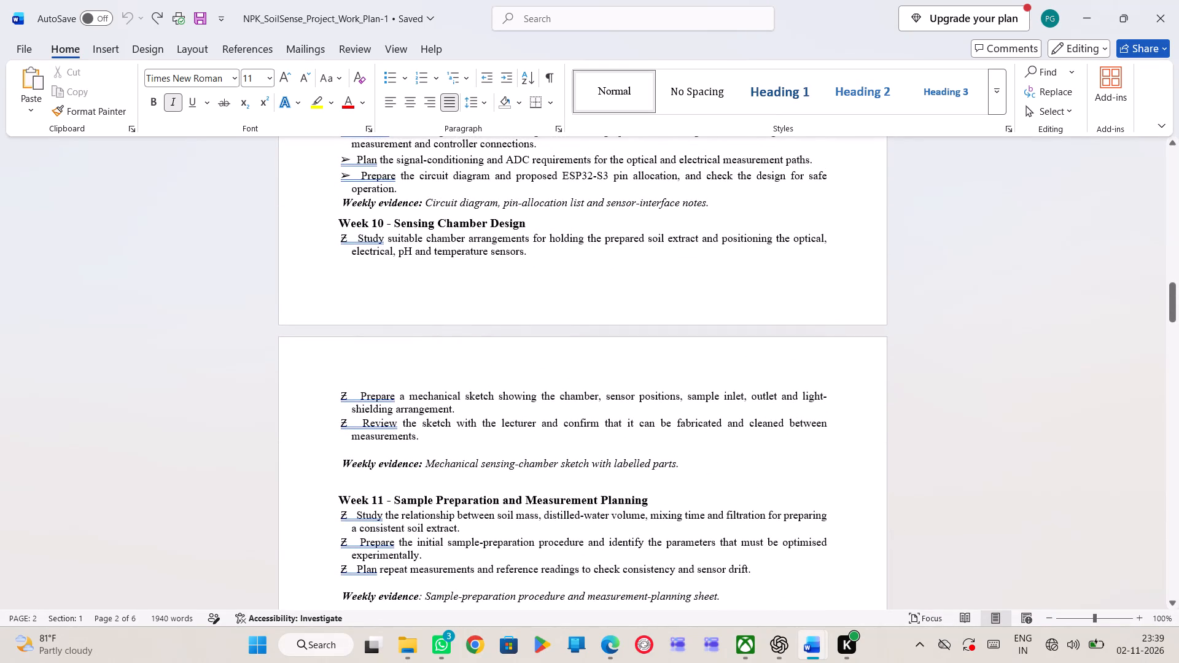
Switch to the Edge browser window showing the Google page.
click(606, 651)
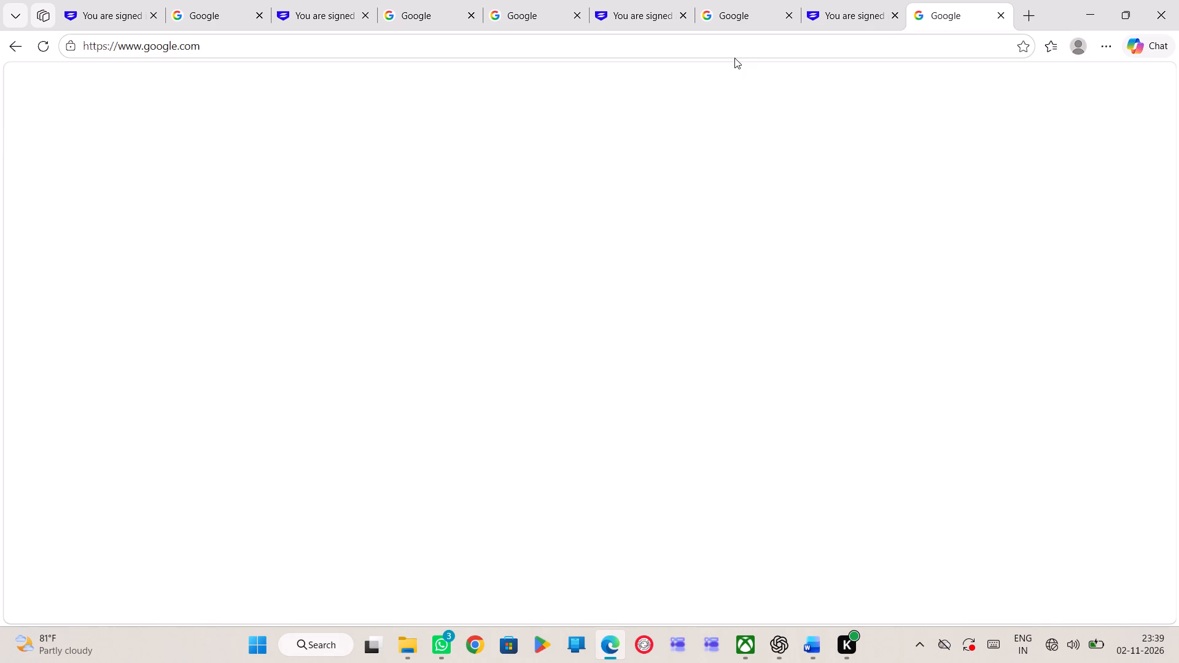
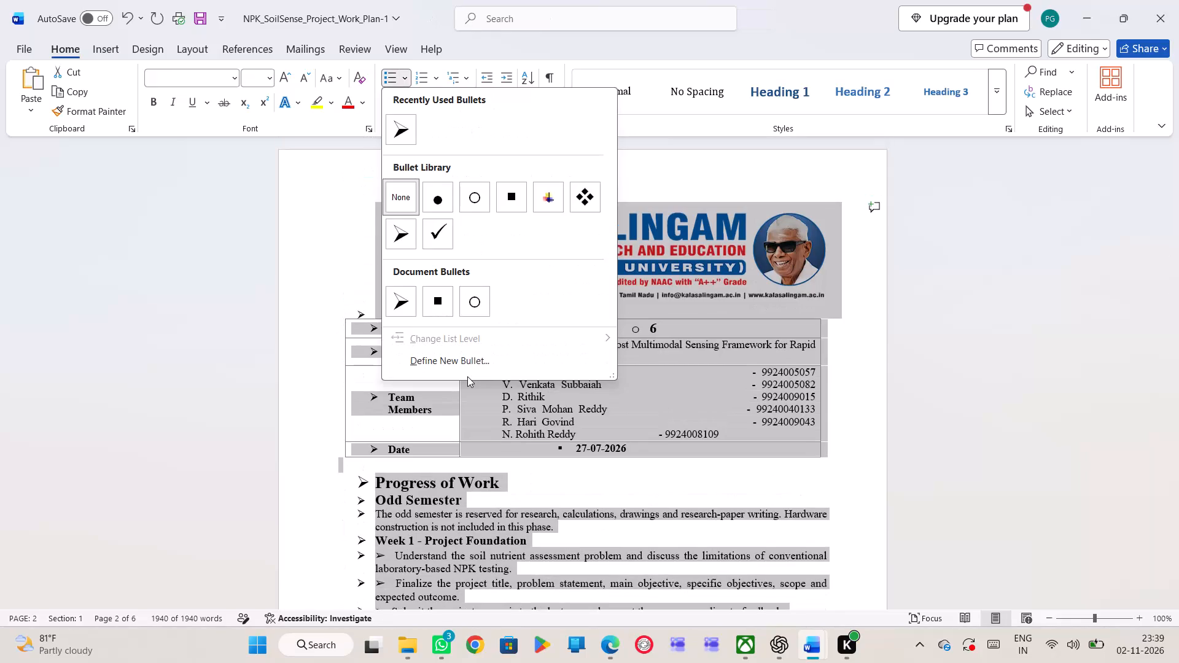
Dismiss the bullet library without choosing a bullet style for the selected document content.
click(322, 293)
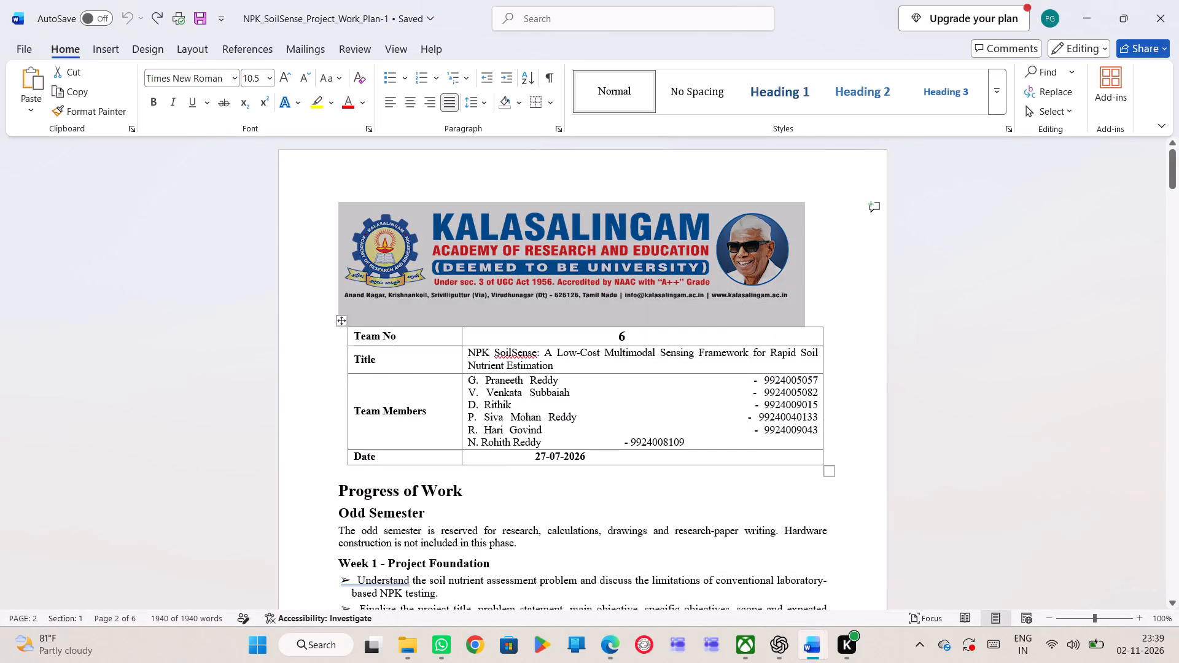
Review the weekly sections from Week 1 through Weeks 9, 10 and 11, checking their arrow bullets and spacing.
scroll(602, 516, down, 6)
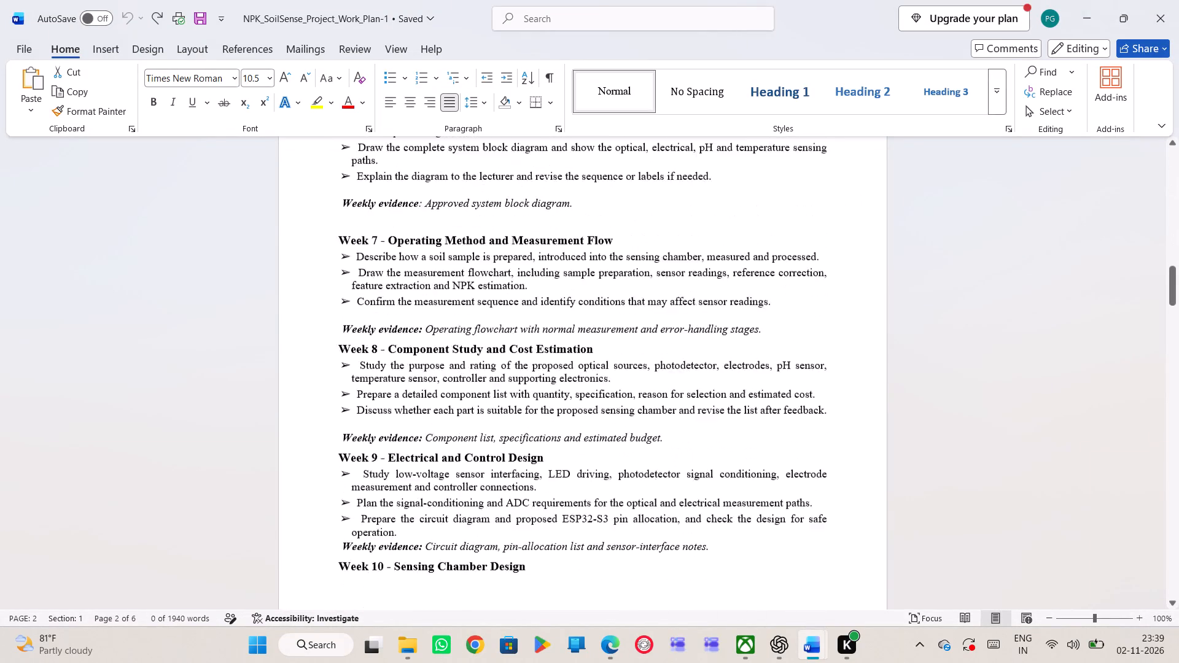
scroll(602, 516, down, 2)
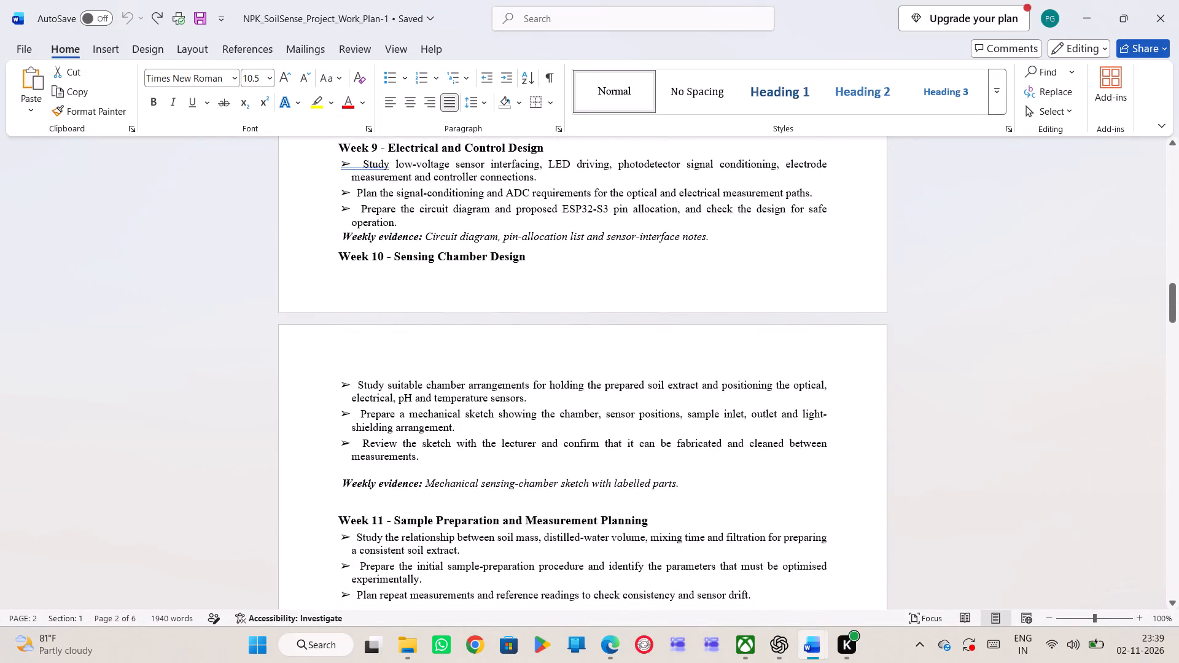
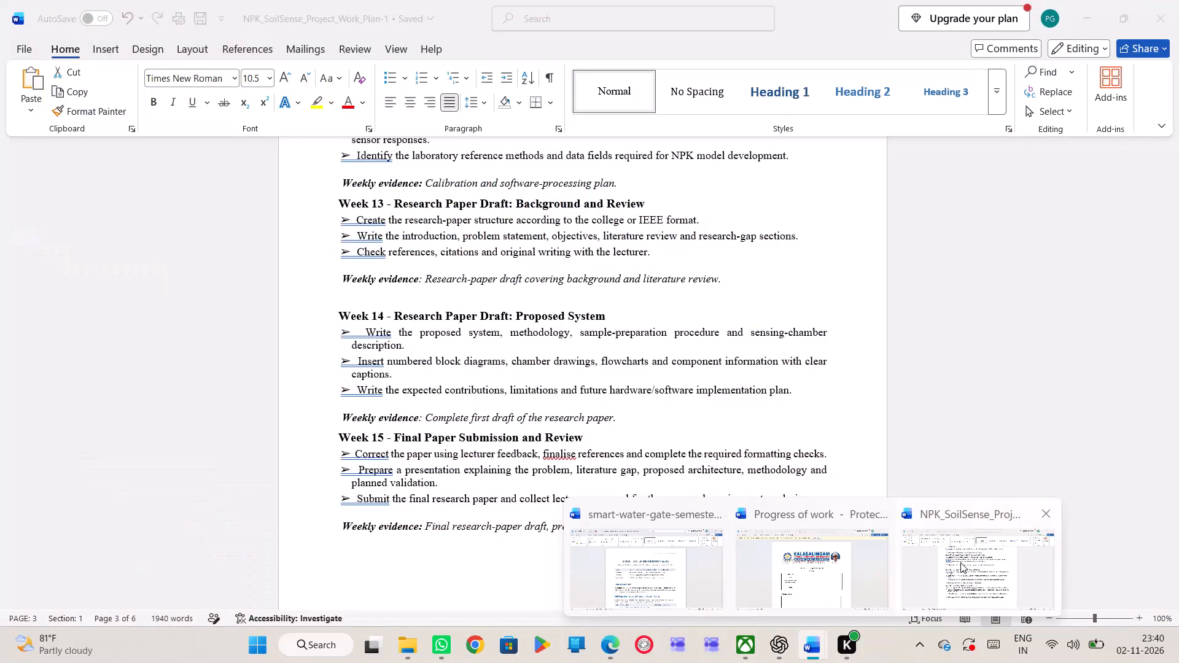
Switch to the open NPK_SoilSense_Project_Work_Plan-1 document window.
click(960, 562)
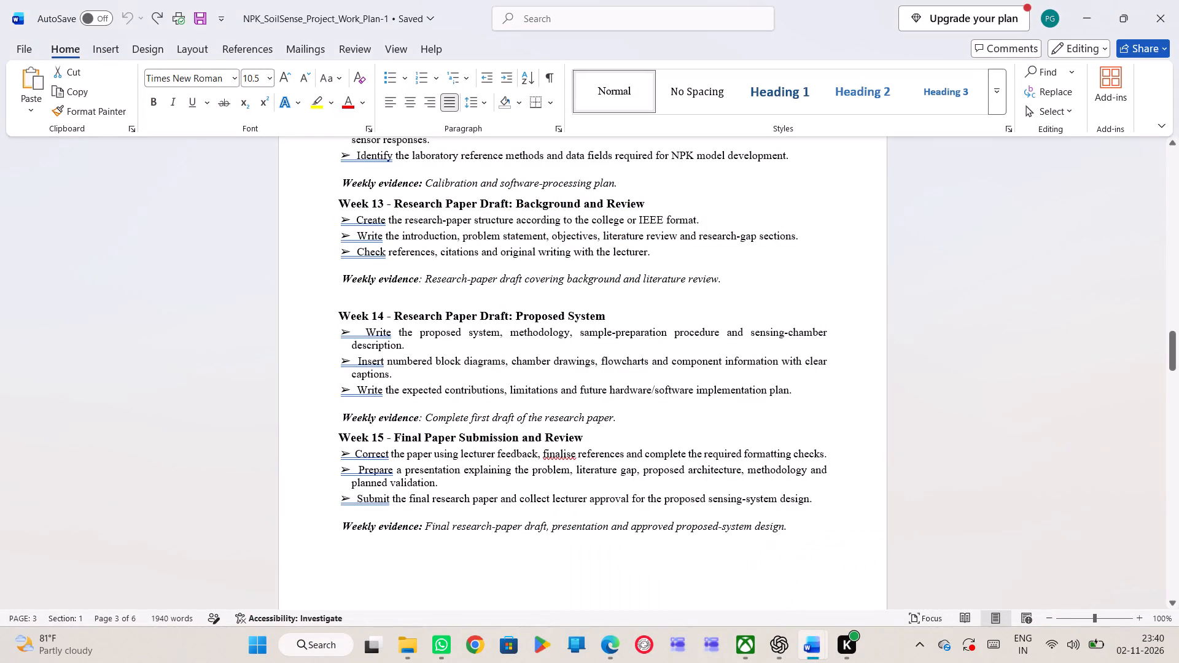
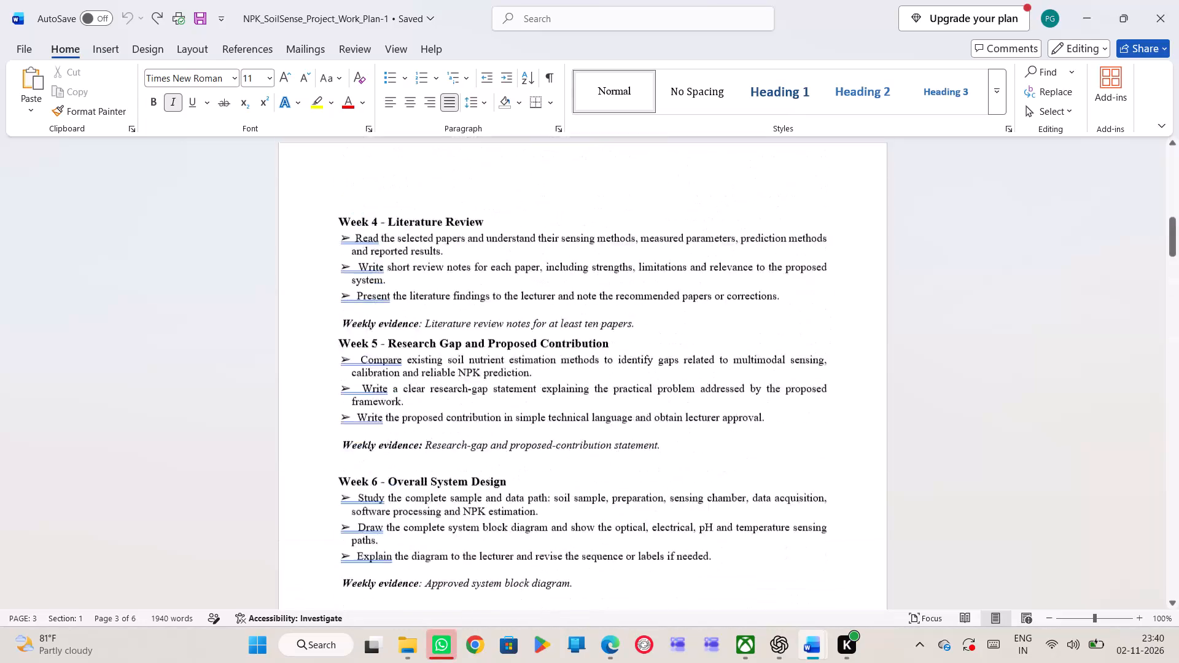
Check the first page of the NPK_SoilSense_Project_Work_Plan-1 document, and close that document.
scroll(688, 452, up, 11)
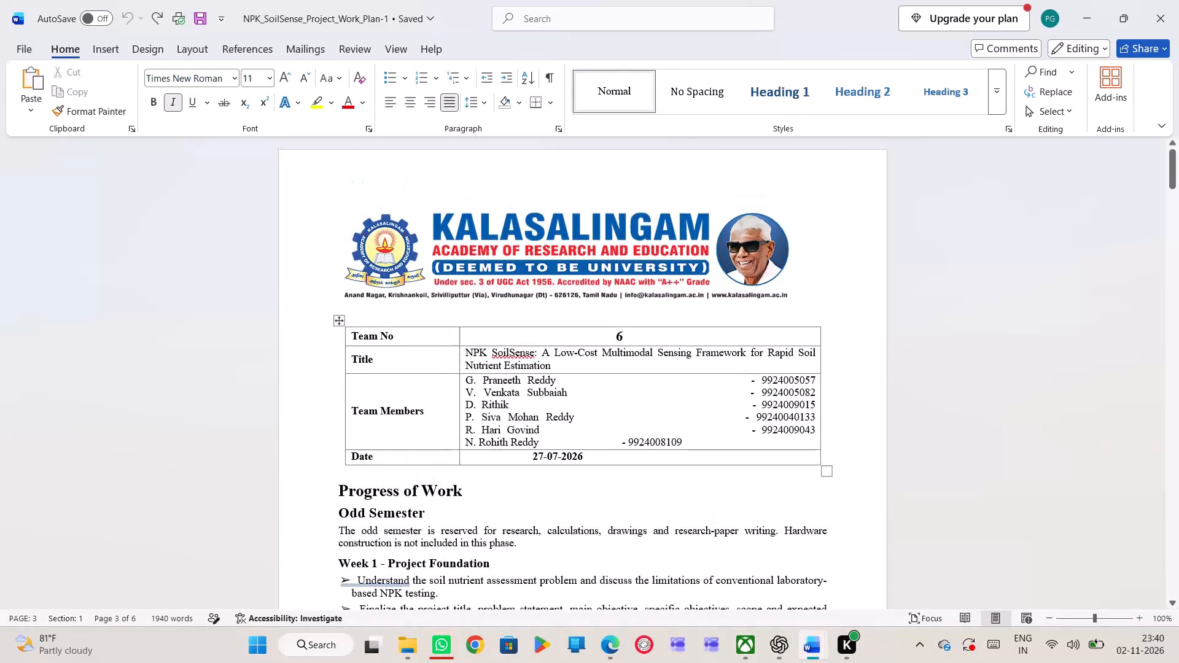
click(1148, 6)
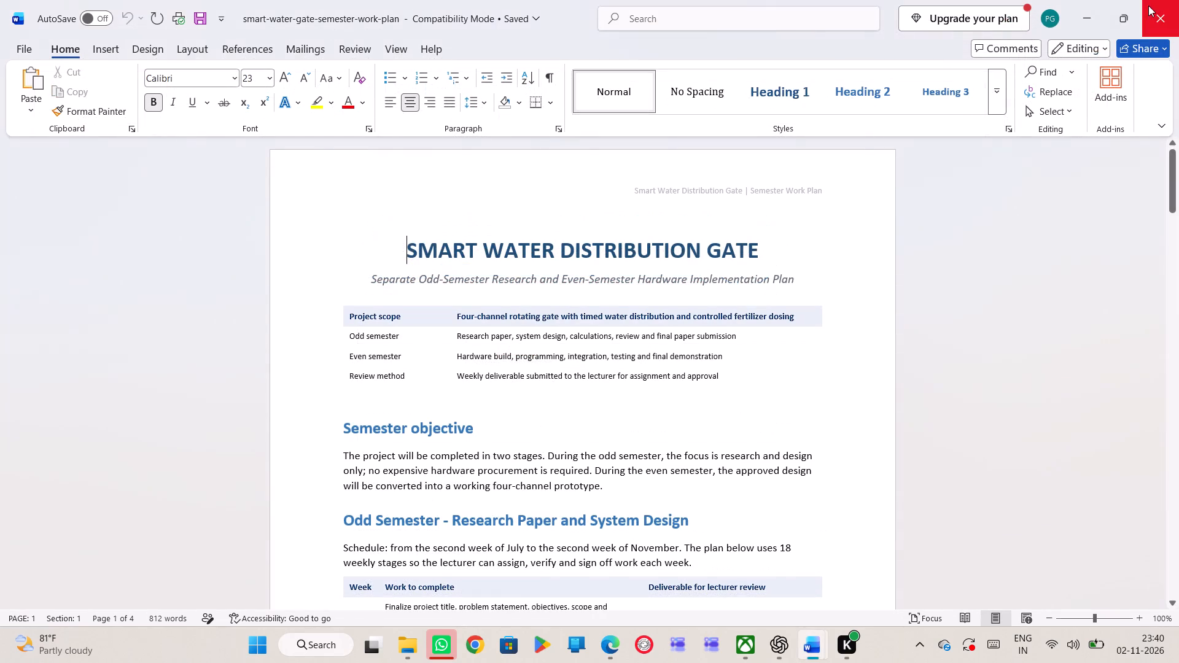
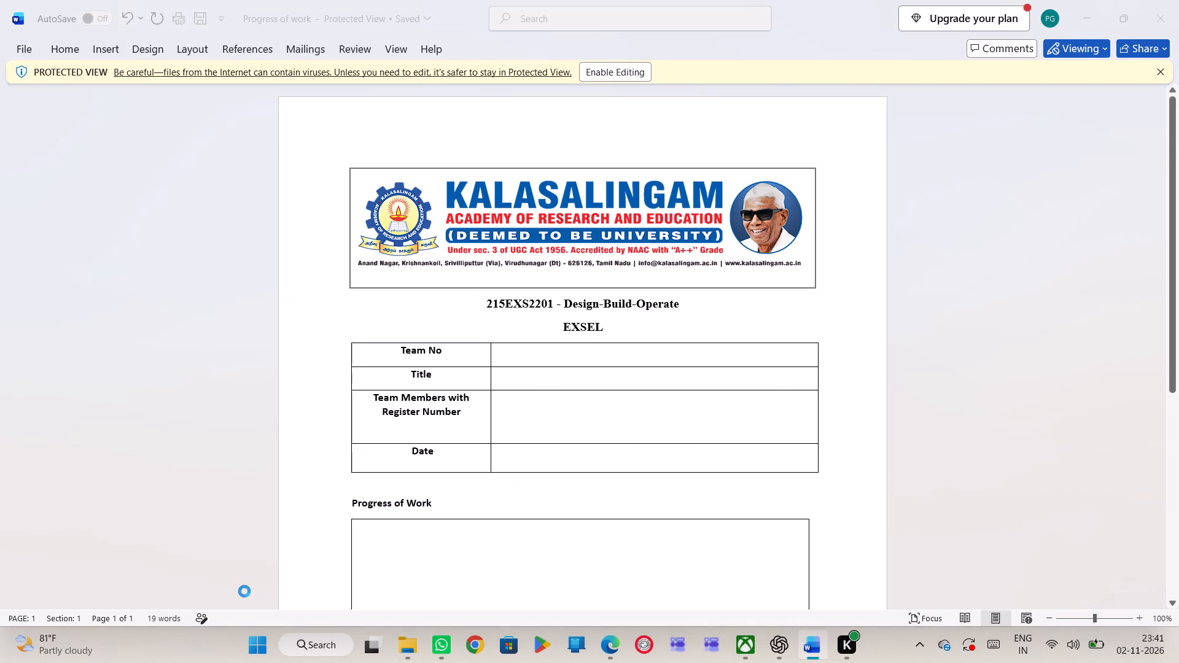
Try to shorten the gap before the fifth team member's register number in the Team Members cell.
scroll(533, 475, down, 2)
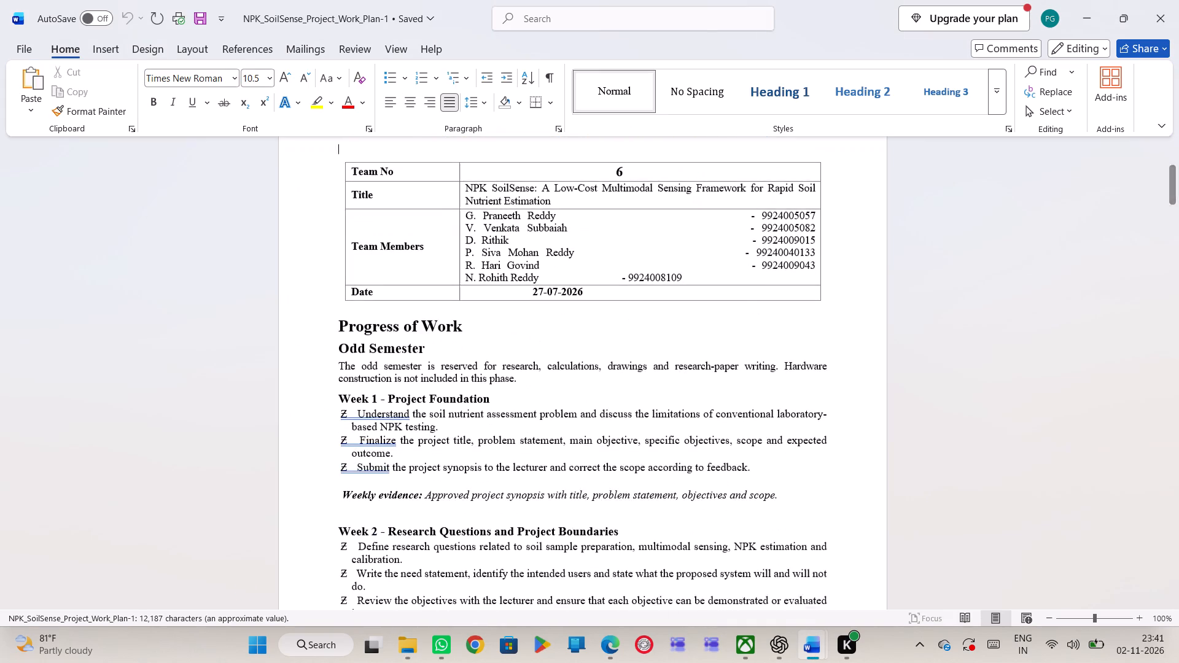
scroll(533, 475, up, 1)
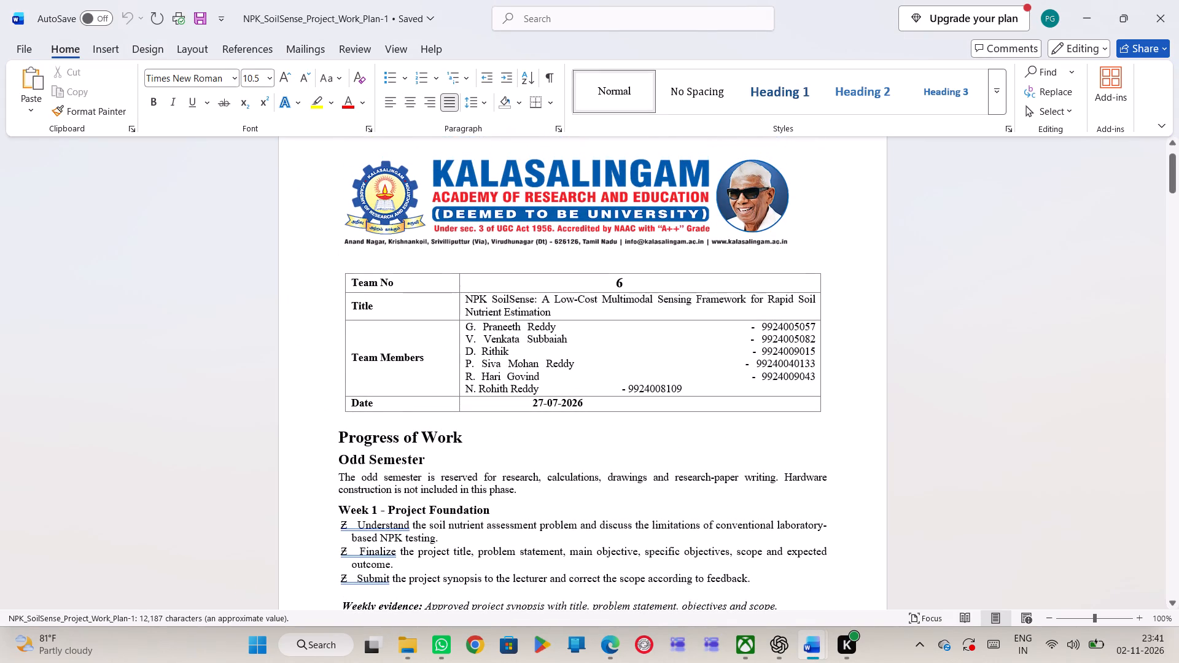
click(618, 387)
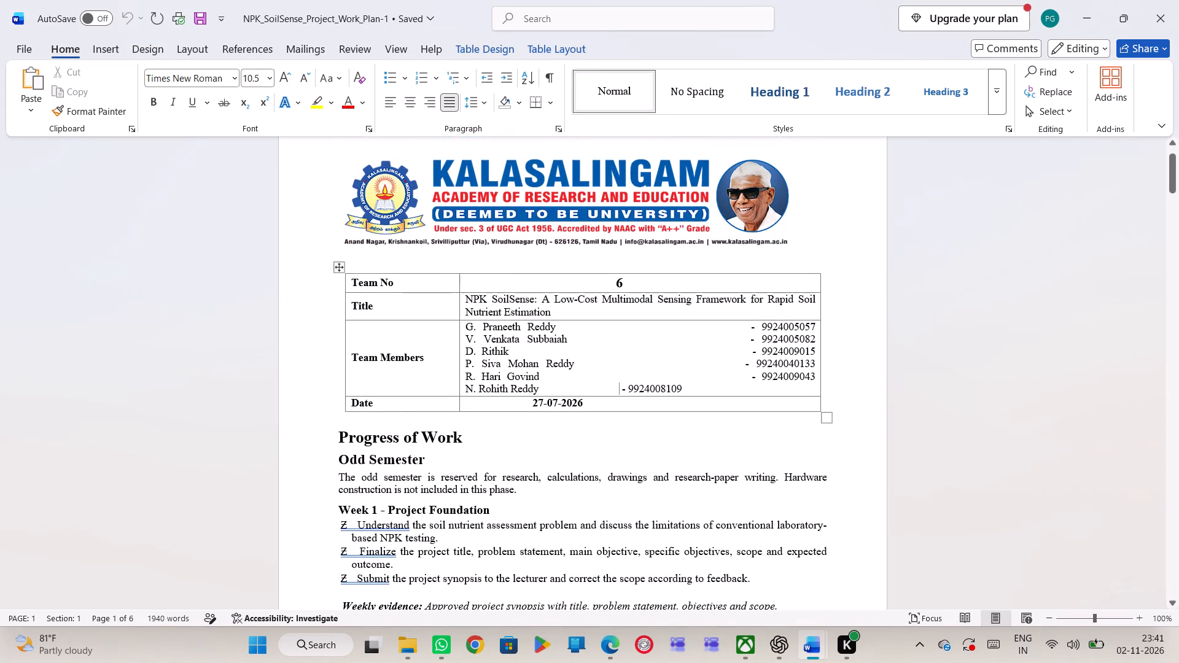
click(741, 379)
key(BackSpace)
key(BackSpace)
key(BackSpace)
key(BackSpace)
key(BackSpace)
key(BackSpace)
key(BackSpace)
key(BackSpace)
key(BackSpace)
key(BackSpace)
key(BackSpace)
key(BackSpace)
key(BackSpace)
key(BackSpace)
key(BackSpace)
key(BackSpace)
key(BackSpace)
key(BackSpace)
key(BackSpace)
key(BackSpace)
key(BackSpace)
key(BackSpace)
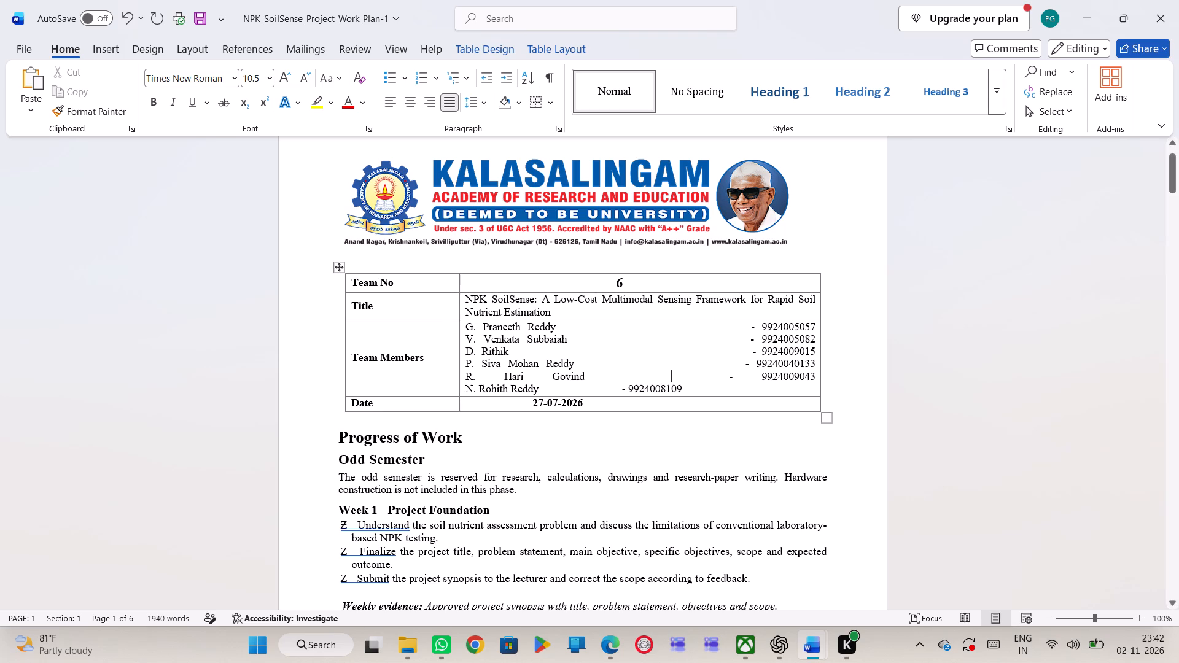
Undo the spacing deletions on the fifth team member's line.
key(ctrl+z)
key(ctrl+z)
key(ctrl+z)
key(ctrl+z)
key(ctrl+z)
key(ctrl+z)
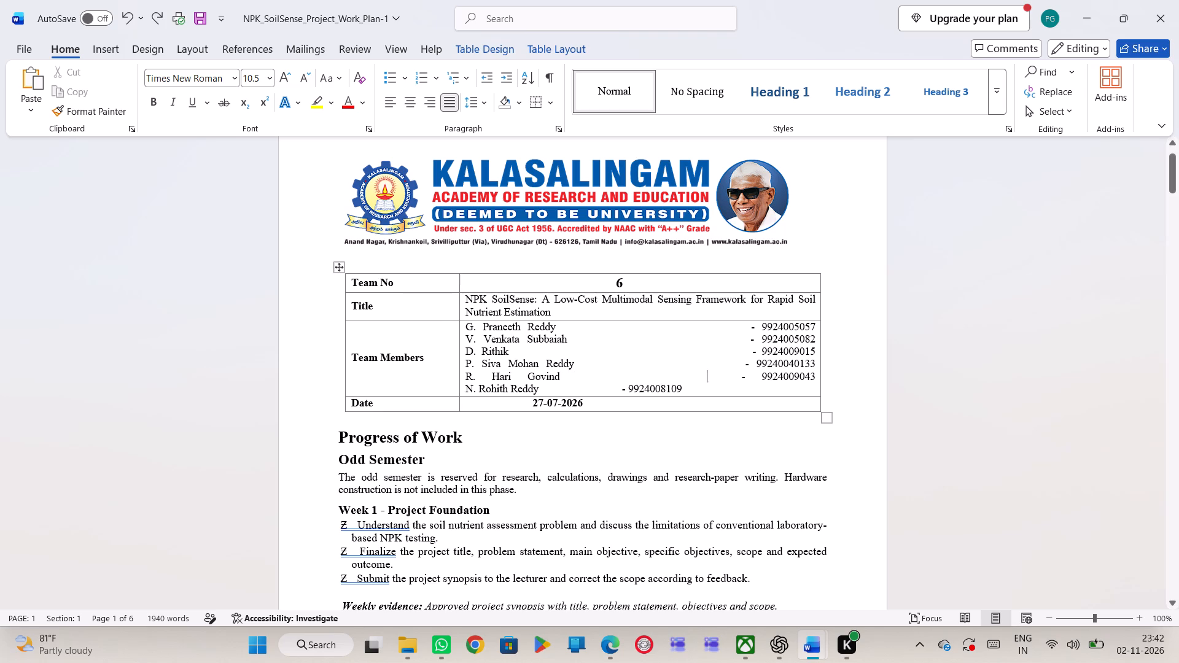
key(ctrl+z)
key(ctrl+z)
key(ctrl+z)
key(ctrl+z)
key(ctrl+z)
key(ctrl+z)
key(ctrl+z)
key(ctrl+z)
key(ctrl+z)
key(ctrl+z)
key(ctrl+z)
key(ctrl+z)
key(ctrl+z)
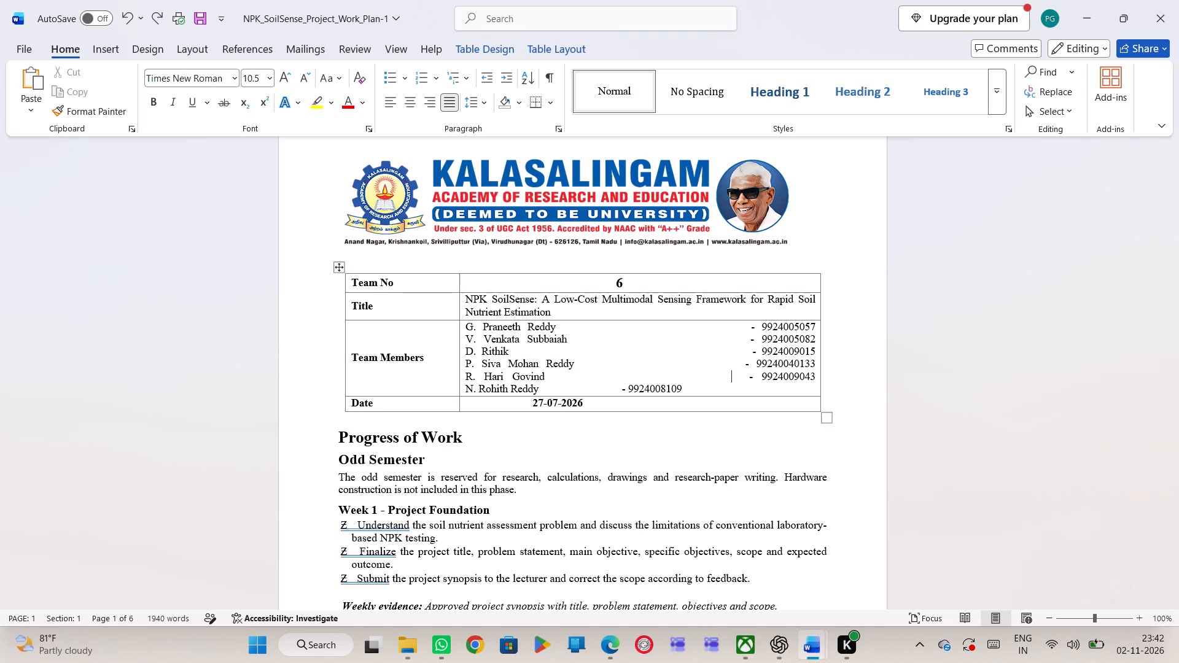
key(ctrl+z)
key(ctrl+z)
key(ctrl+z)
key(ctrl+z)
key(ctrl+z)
Left-align all six lines of names and register numbers in the Team Members cell.
drag(702, 387, 479, 328)
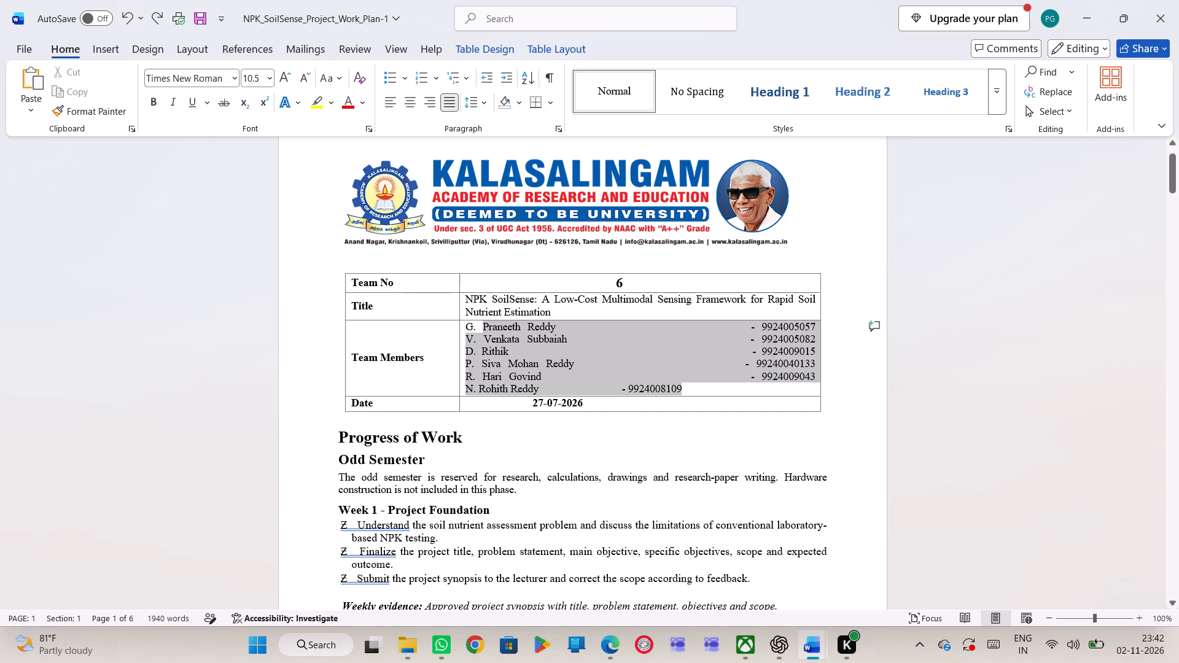
drag(479, 328, 467, 326)
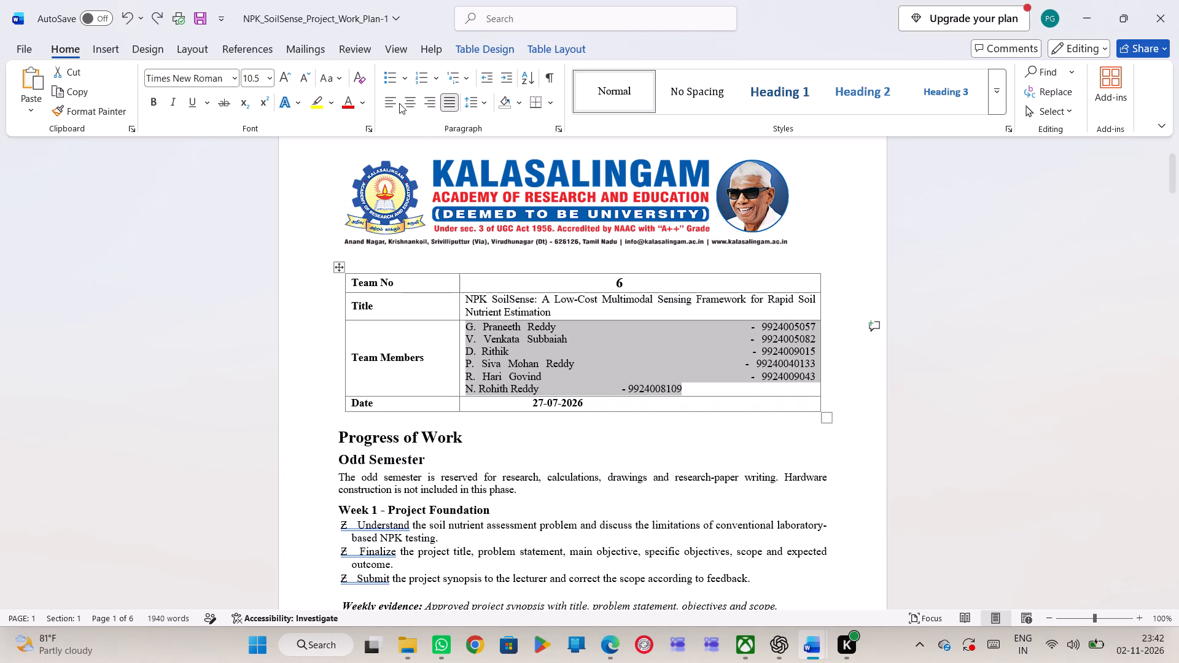
click(391, 104)
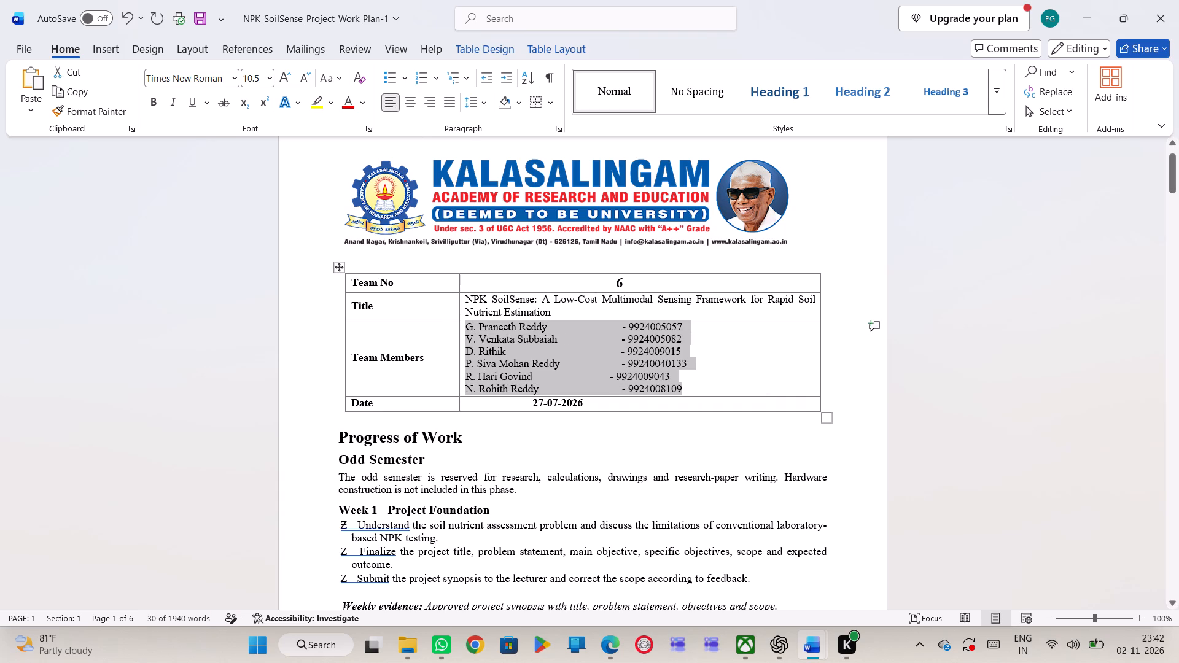
click(724, 392)
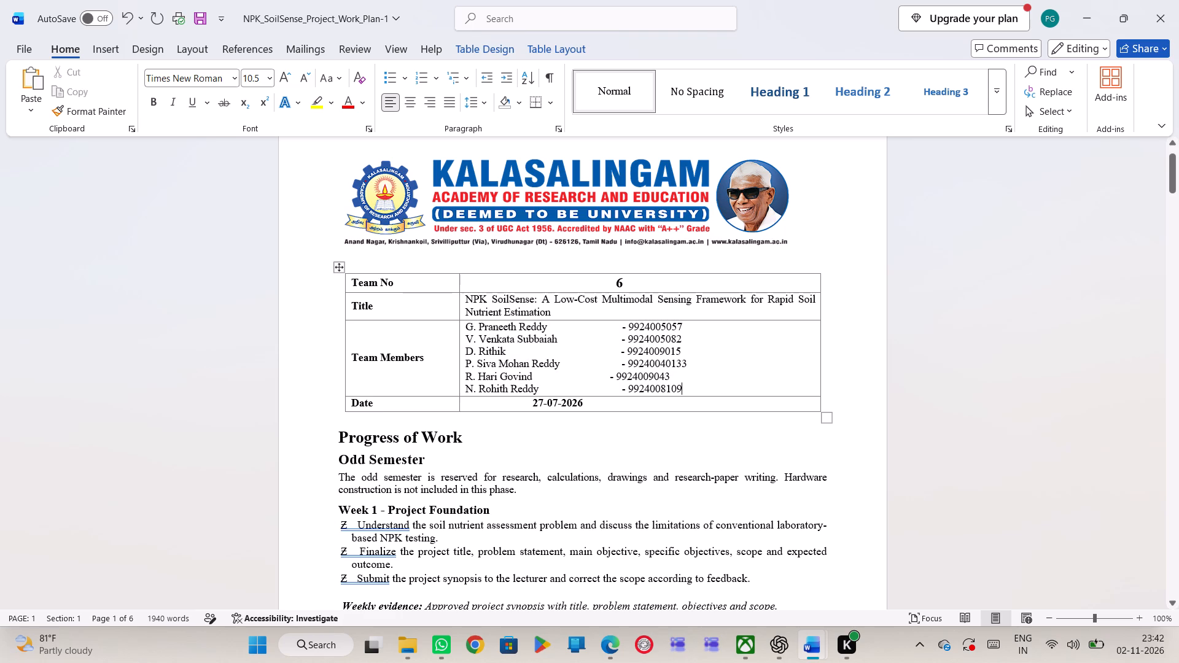
Pad the fifth team member's line with spaces so its register number lines up with the others.
click(610, 378)
key(space)
key(space)
key(space)
key(space)
key(space)
key(space)
key(space)
key(BackSpace)
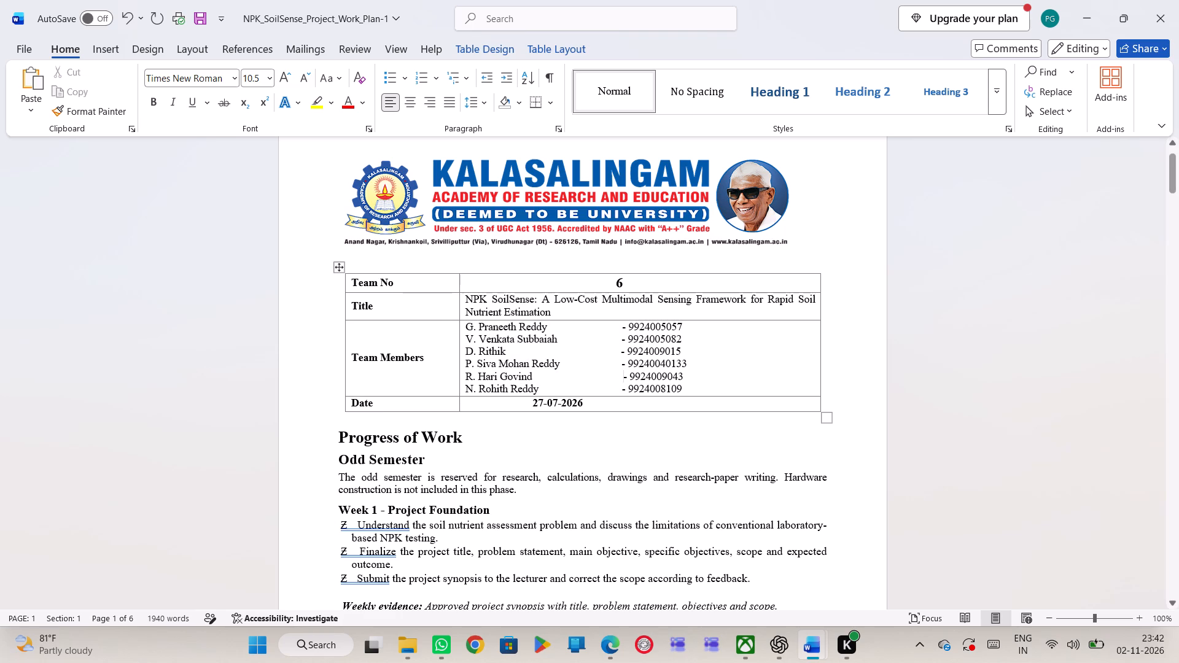
Break the project title before "Nutrient Estimation" and indent that second line with spaces toward the middle of the Title cell.
click(469, 312)
key(space)
key(space)
key(space)
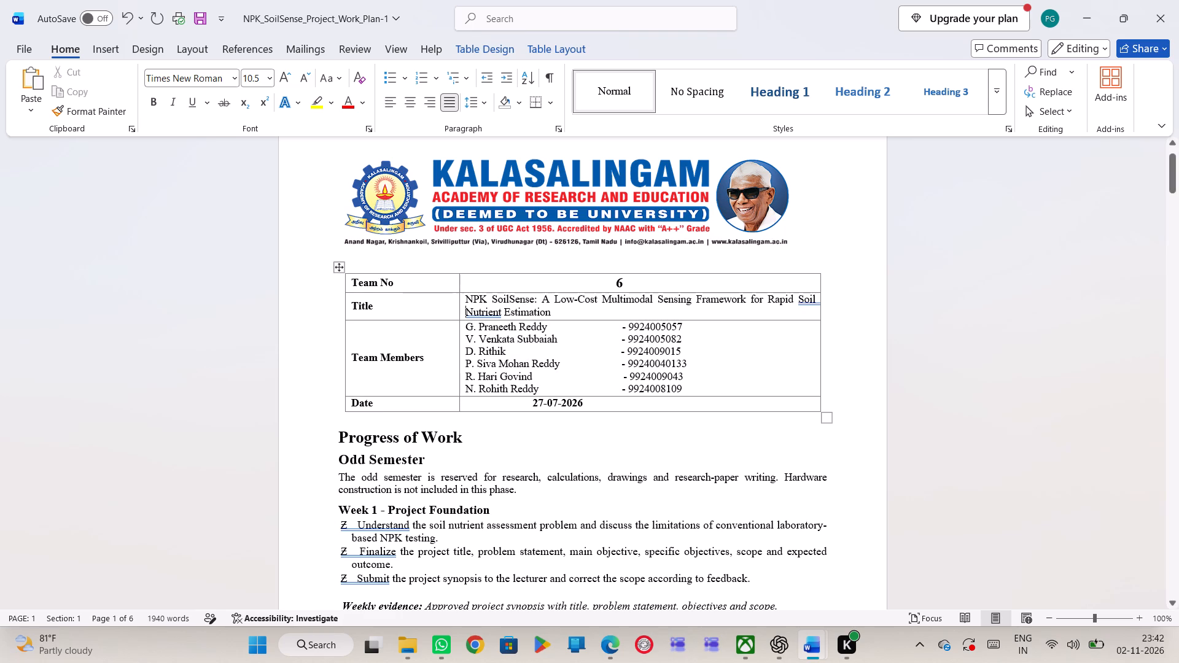
key(Return)
key(space)
key(space)
key(space)
key(space)
key(space)
key(space)
key(space)
key(space)
key(space)
key(space)
key(space)
key(space)
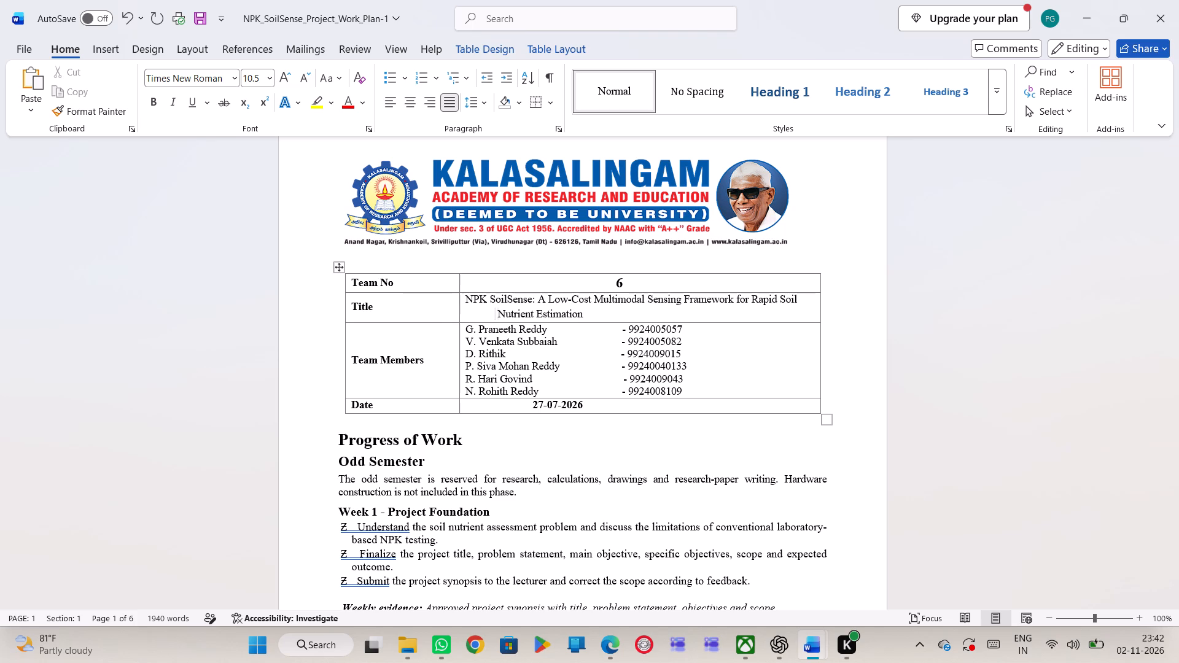
key(space)
key(space)
key(space)
key(space)
key(space)
key(space)
key(space)
key(space)
key(space)
key(space)
key(space)
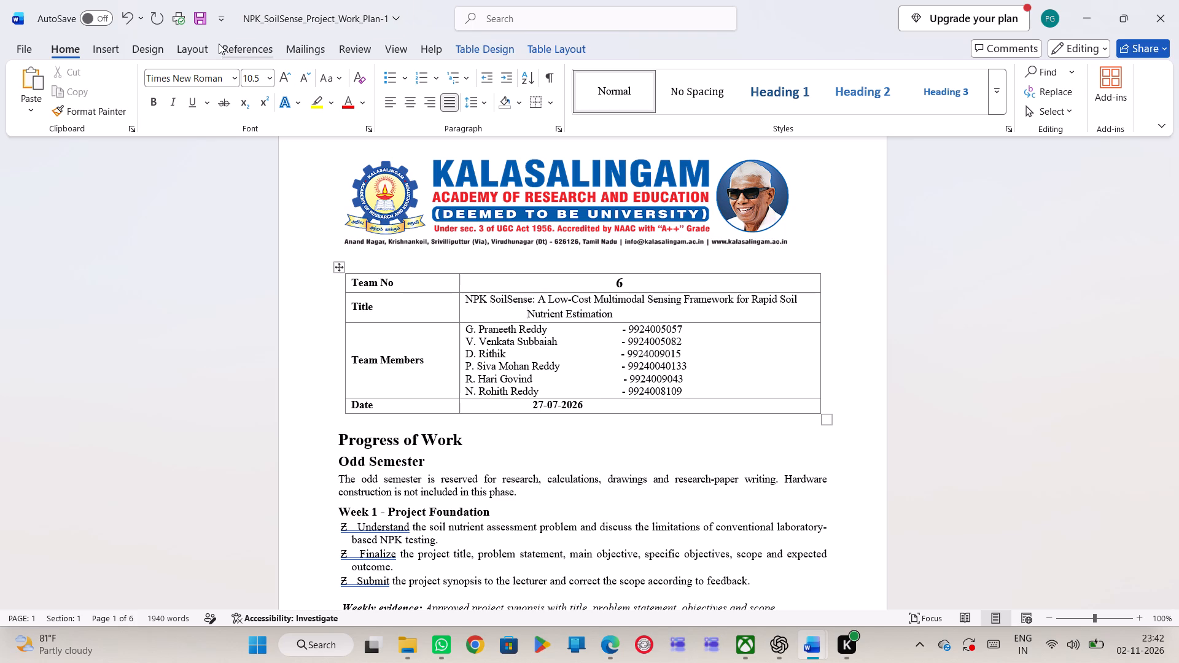
Save the NPK_SoilSense_Project_Work_Plan-1 document and close it.
click(203, 22)
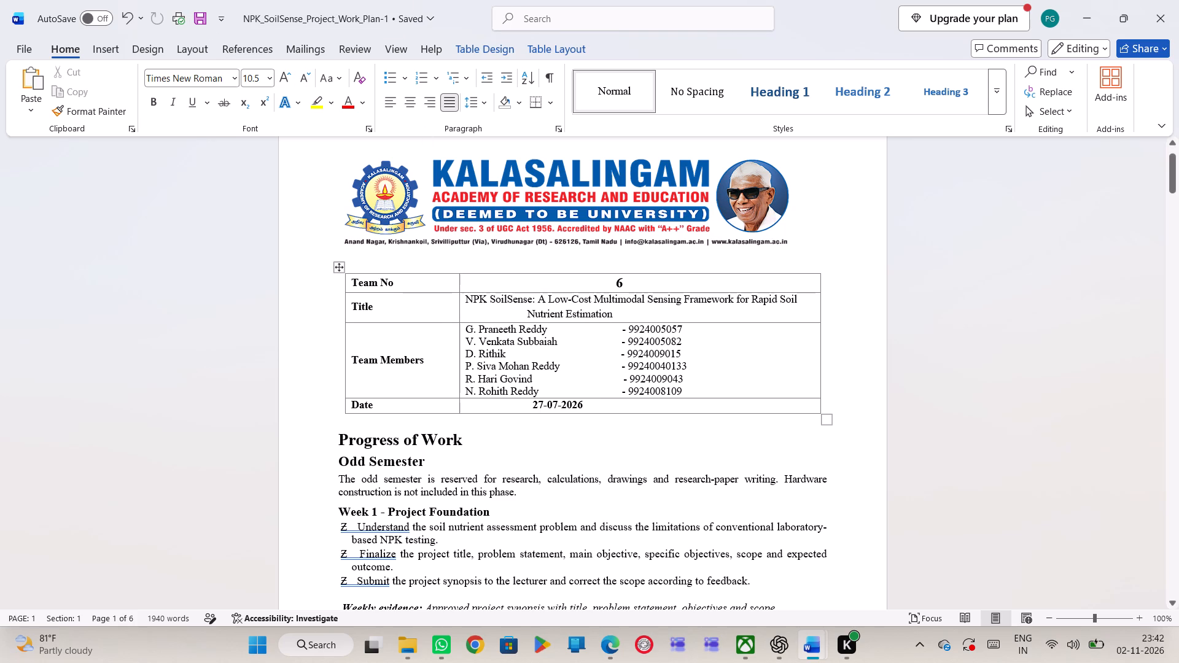
click(1162, 18)
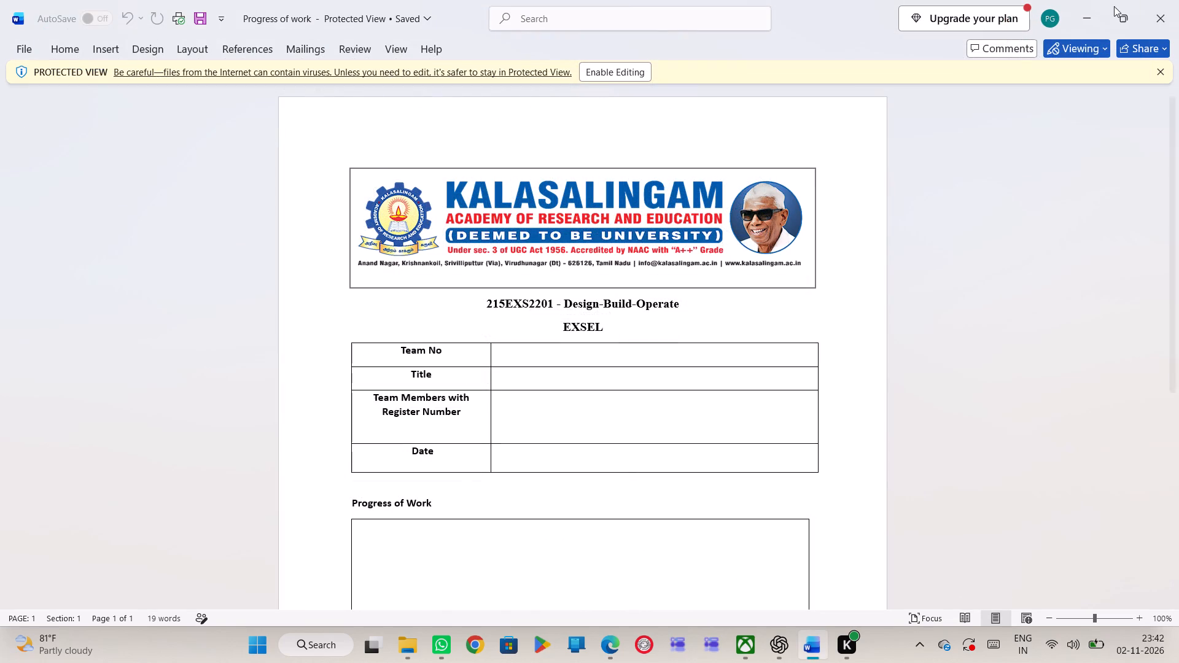
Minimise the Progress of work template and reopen NPK_SoilSense_Project_Work_Plan-1 from the project x folder.
click(1088, 8)
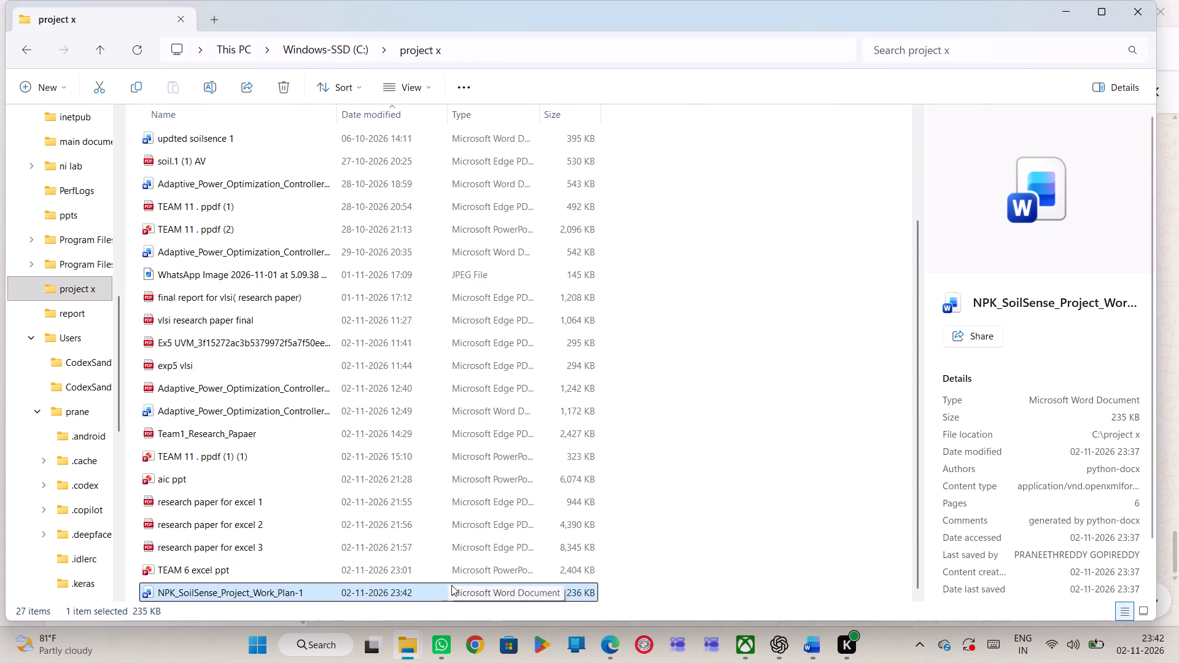
double_click(454, 585)
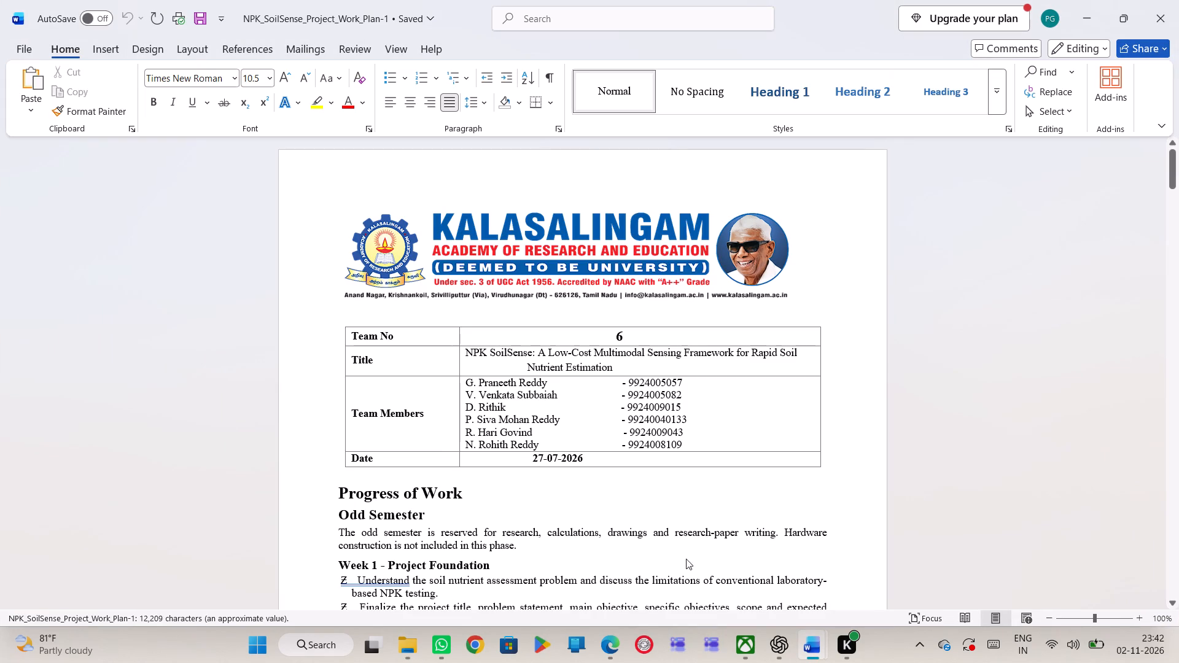
Review the weekly sections of both semesters in the reopened work plan, checking the bullet symbols and layout.
scroll(613, 467, down, 2)
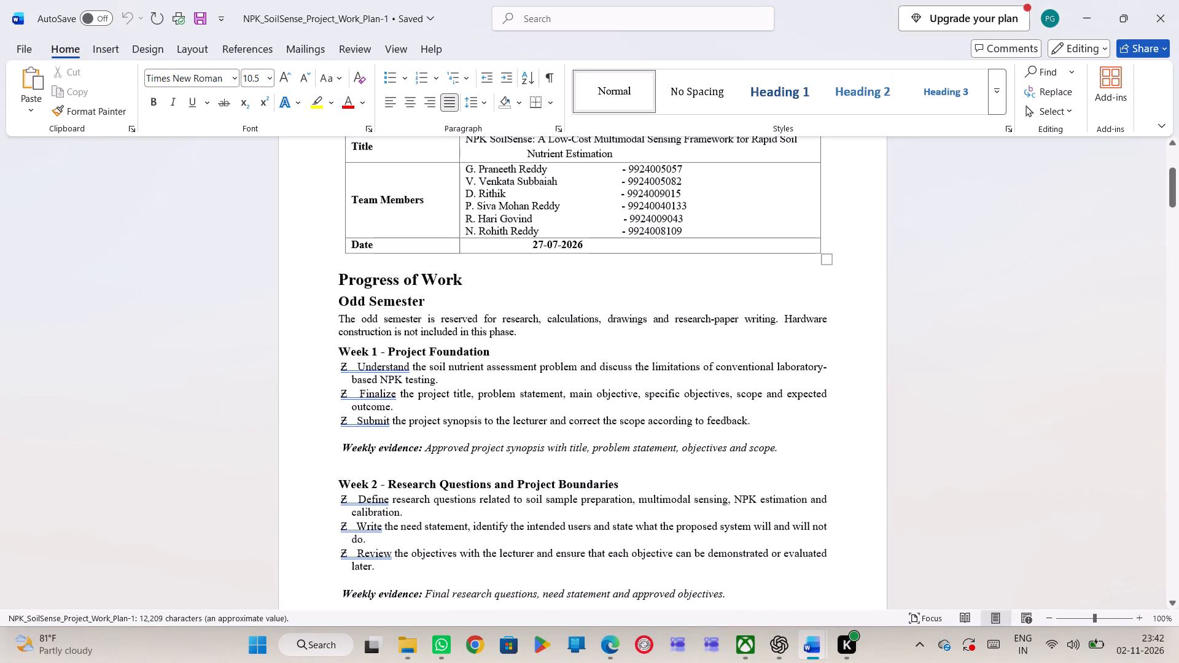
scroll(613, 467, down, 4)
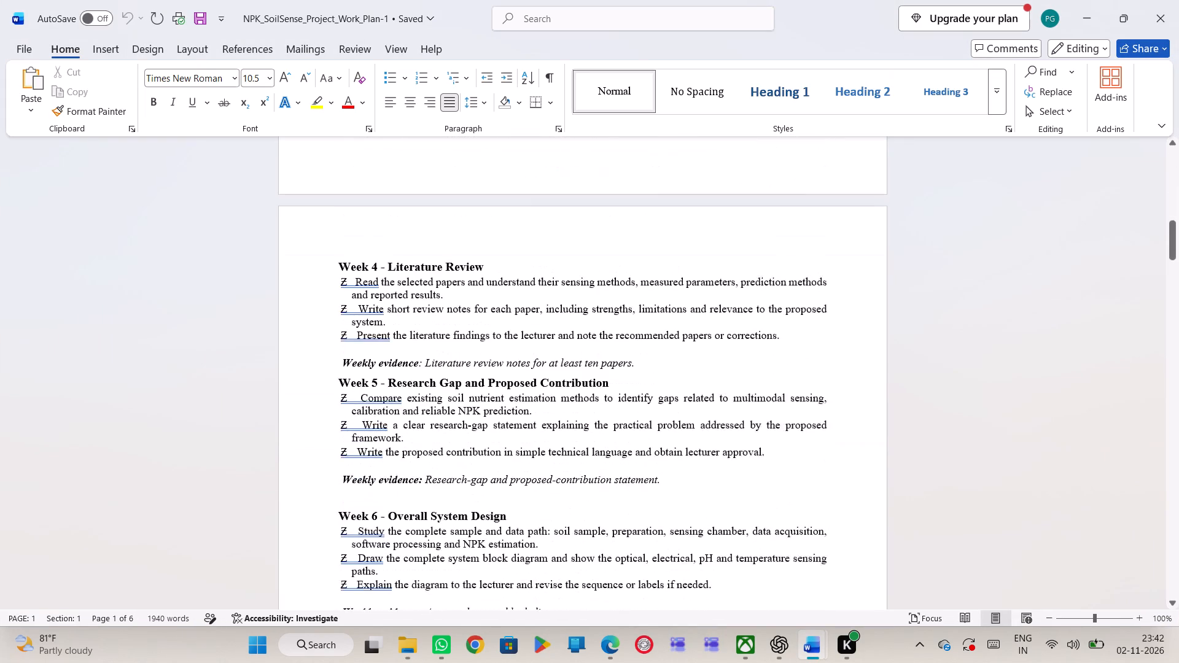
scroll(613, 467, down, 1)
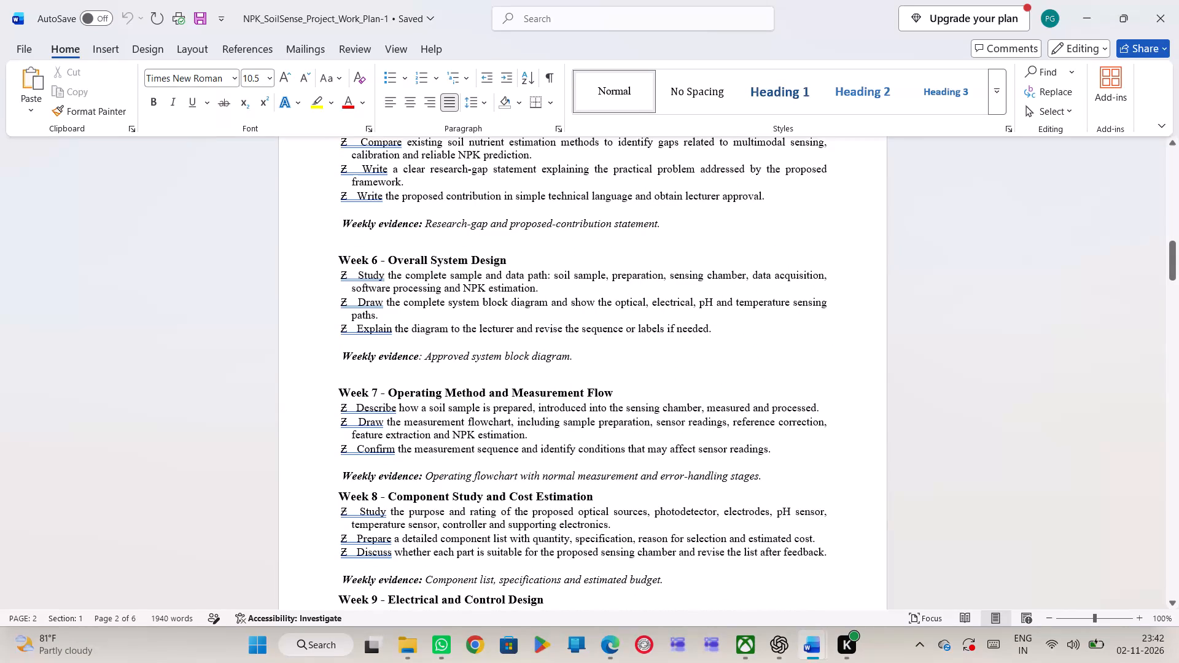
scroll(613, 467, down, 2)
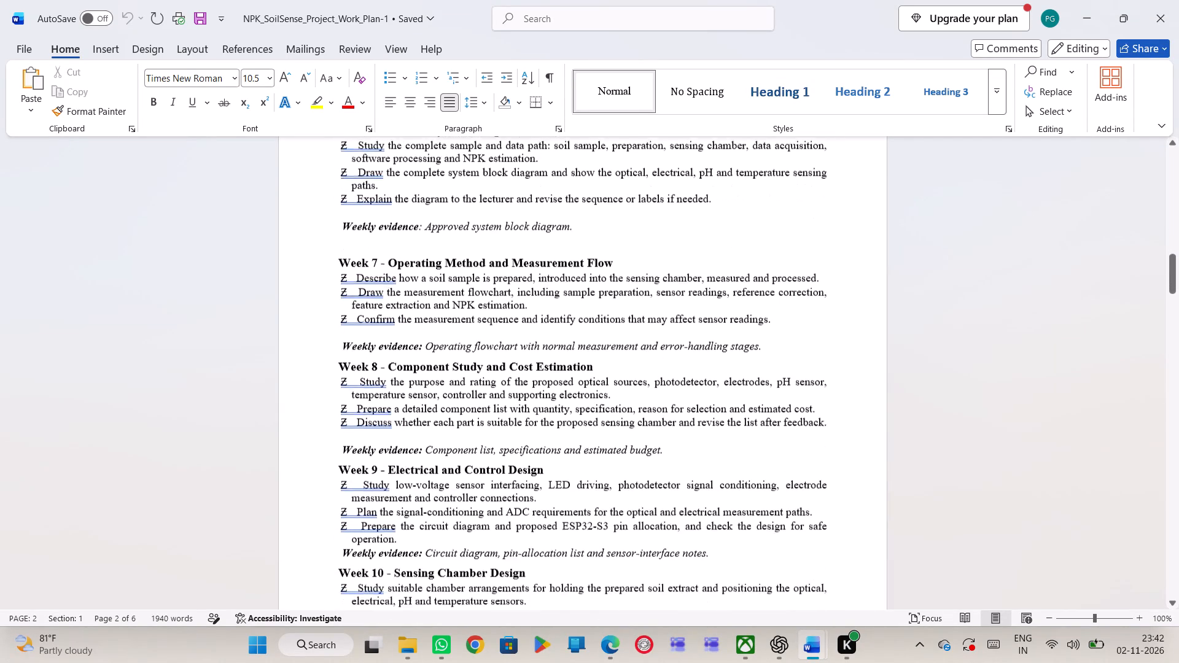
scroll(613, 467, down, 9)
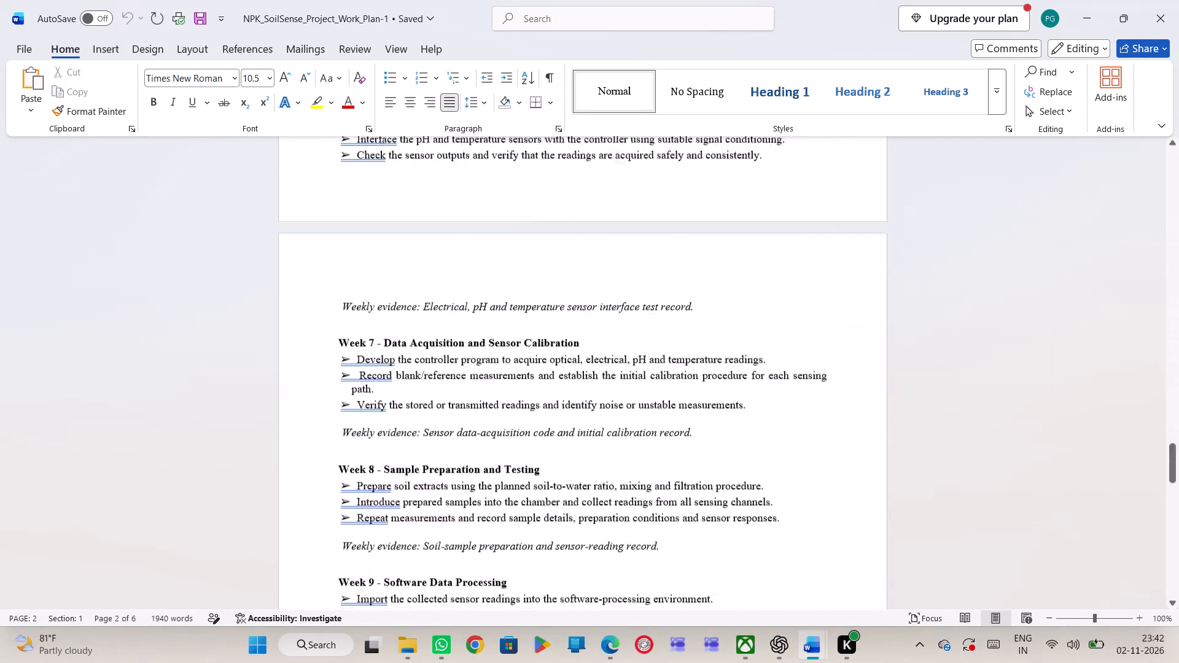
scroll(613, 467, up, 4)
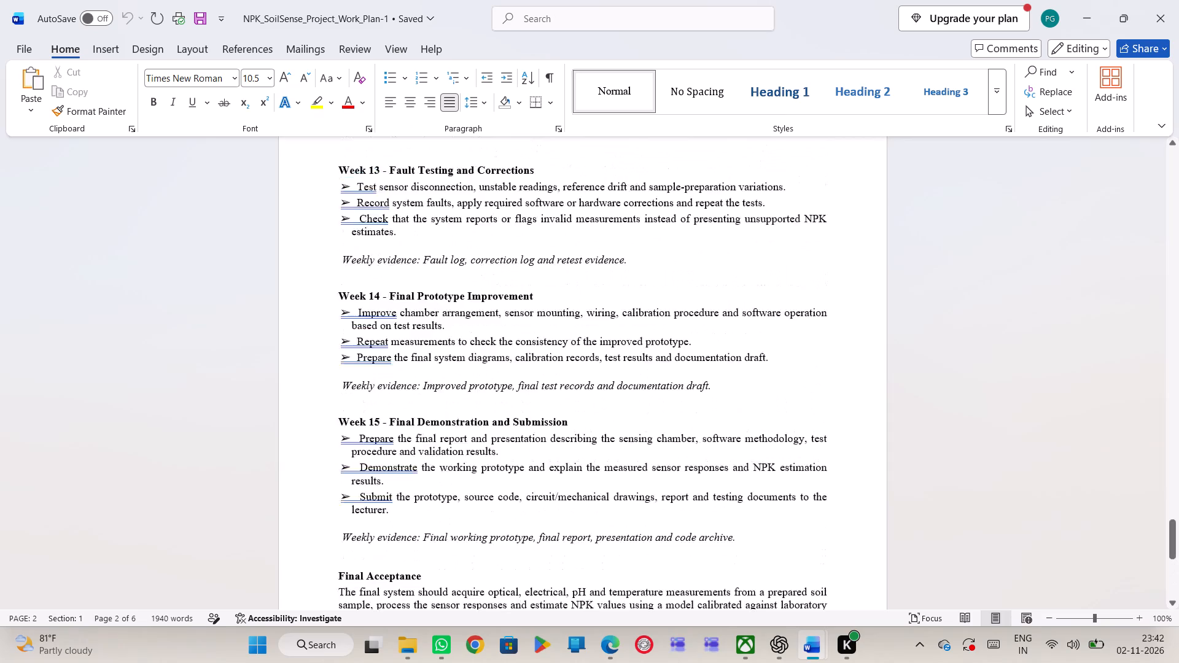
scroll(613, 467, up, 7)
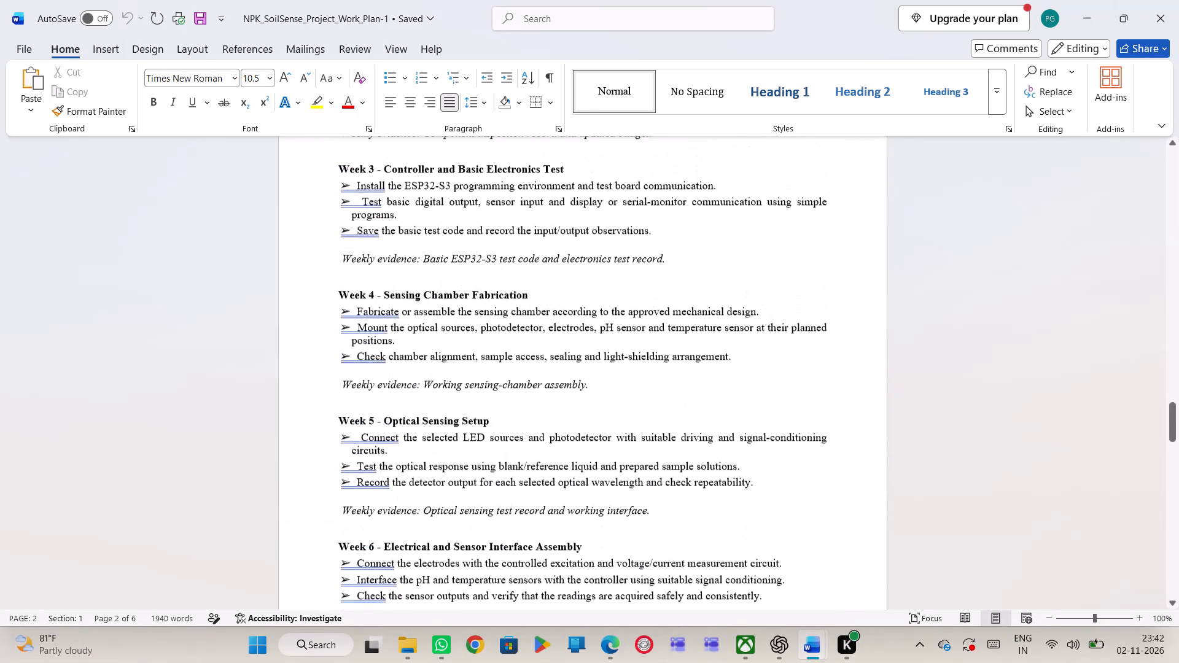
scroll(613, 467, up, 5)
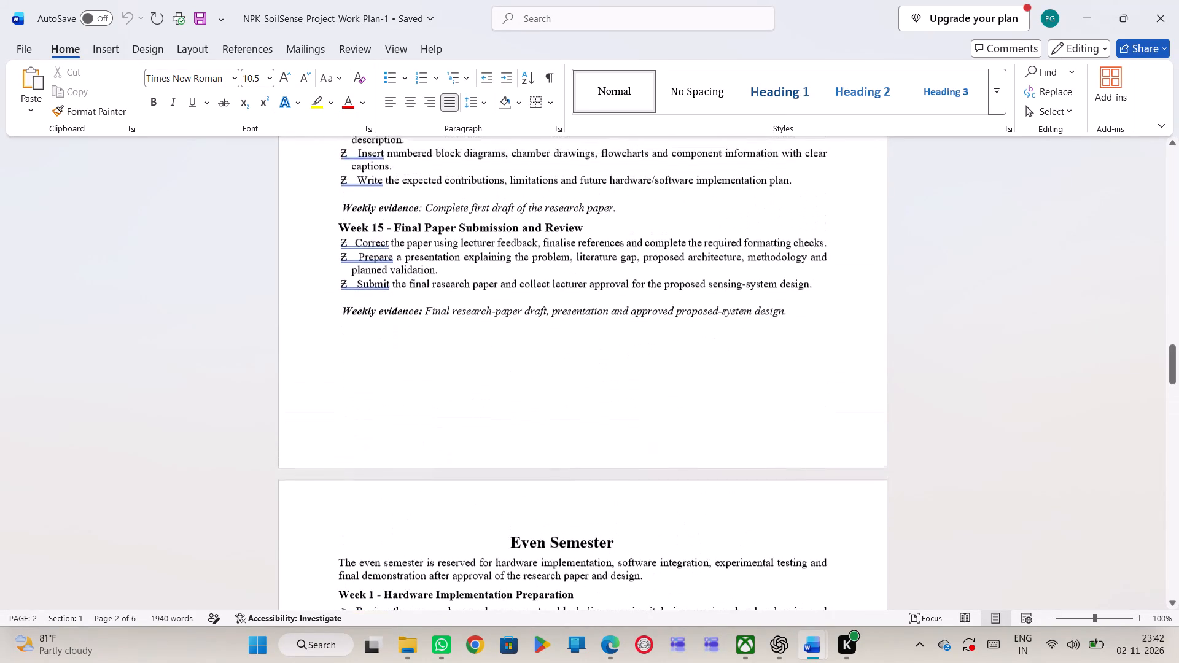
scroll(613, 467, up, 2)
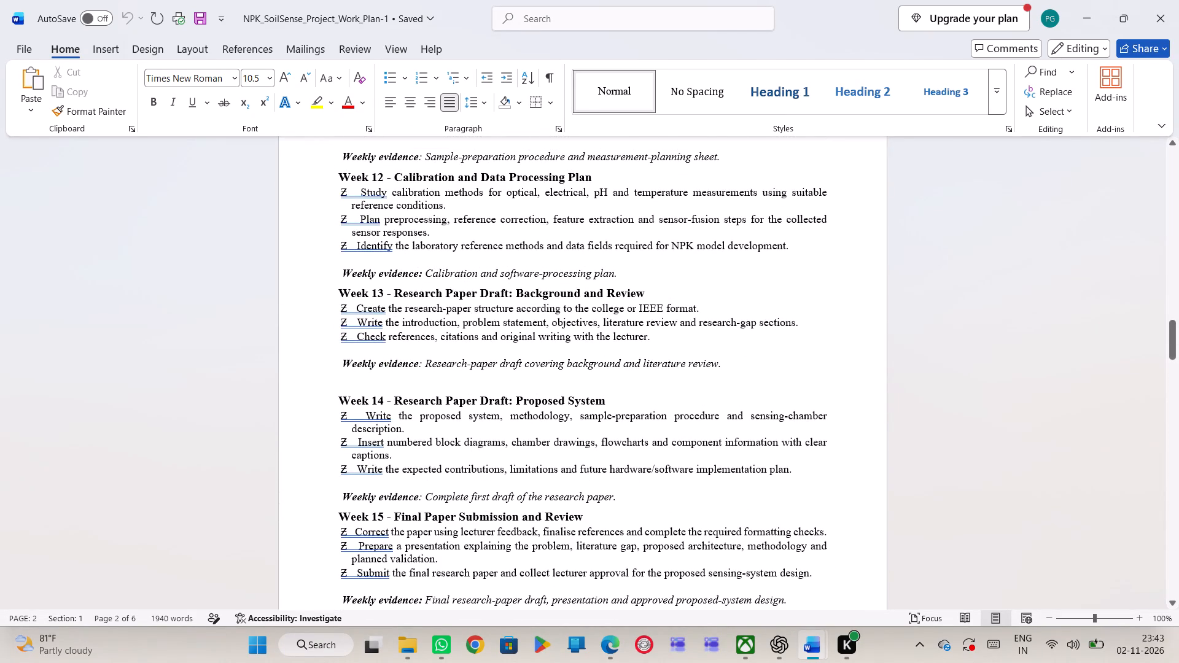
Apply arrowhead bullets to the three items under Week 15 - Final Paper Submission and Review.
drag(352, 581, 346, 536)
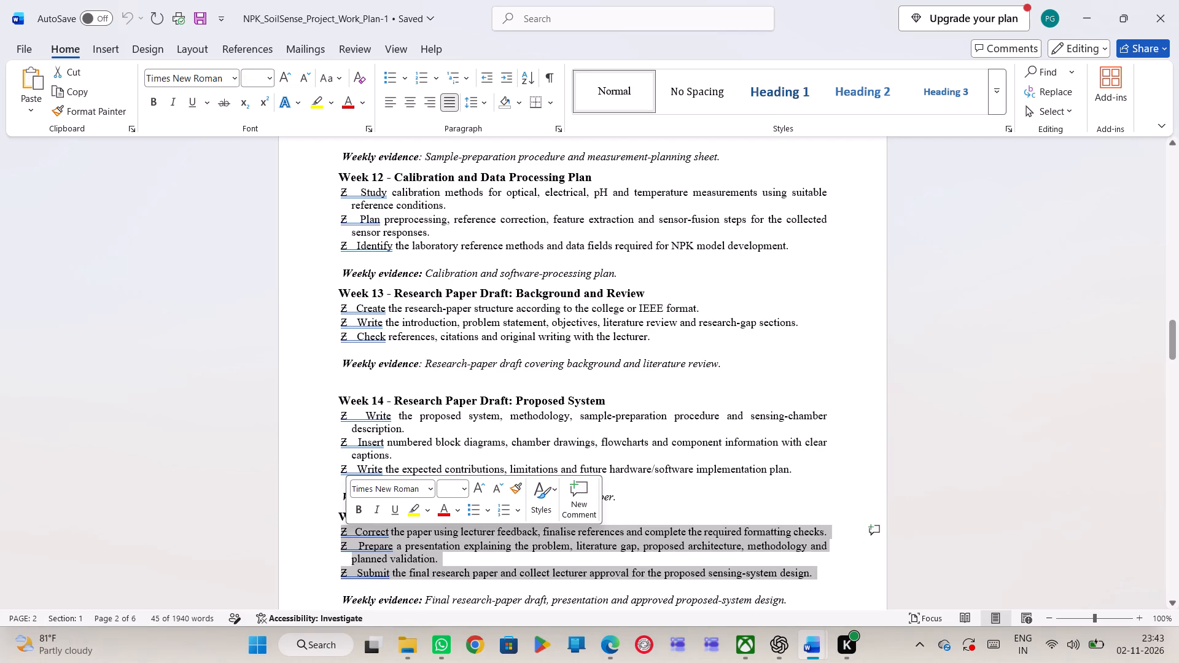
click(403, 83)
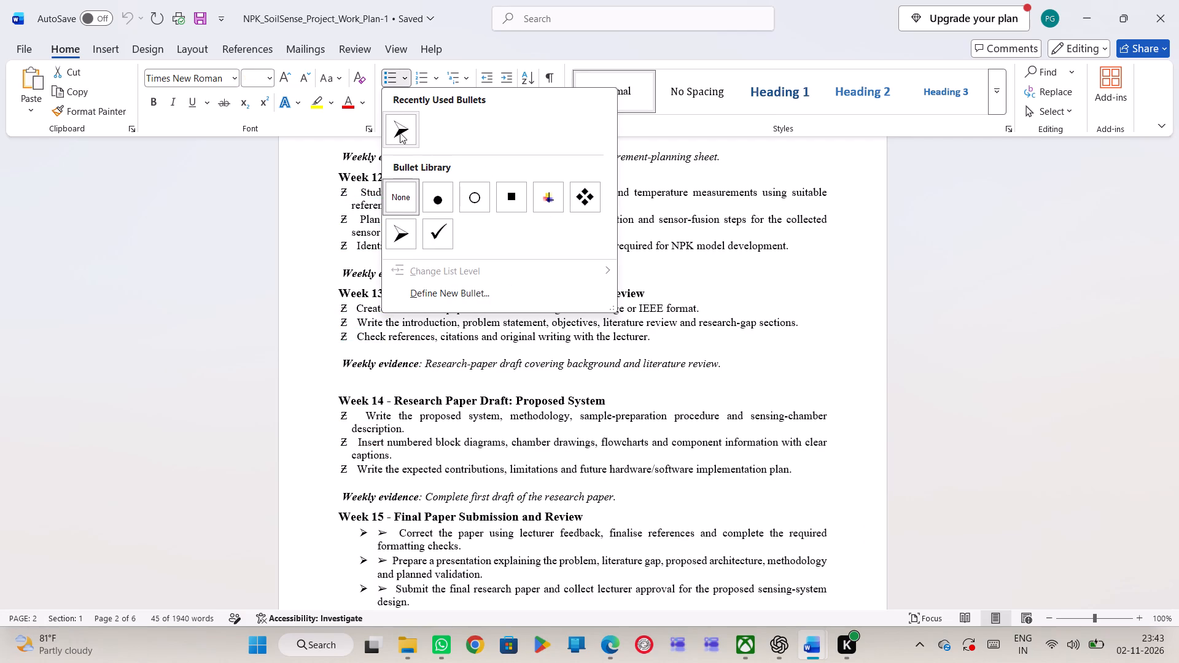
click(402, 130)
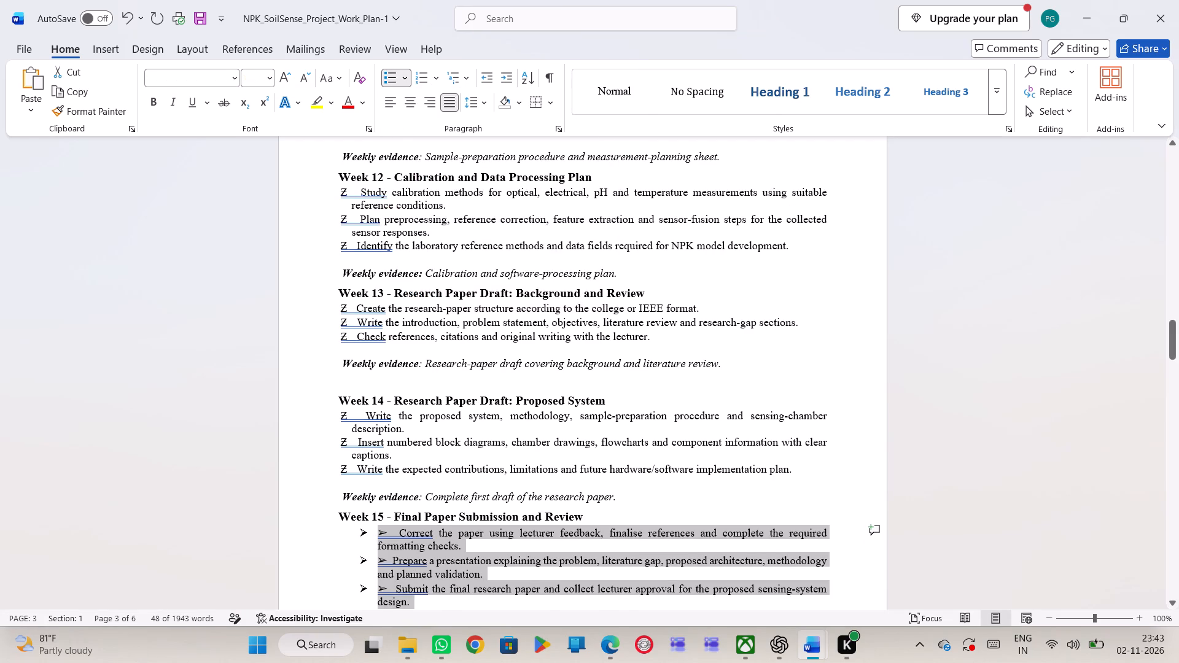
Remove the list bullets from the three items under Week 15 - Final Paper Submission and Review.
click(402, 76)
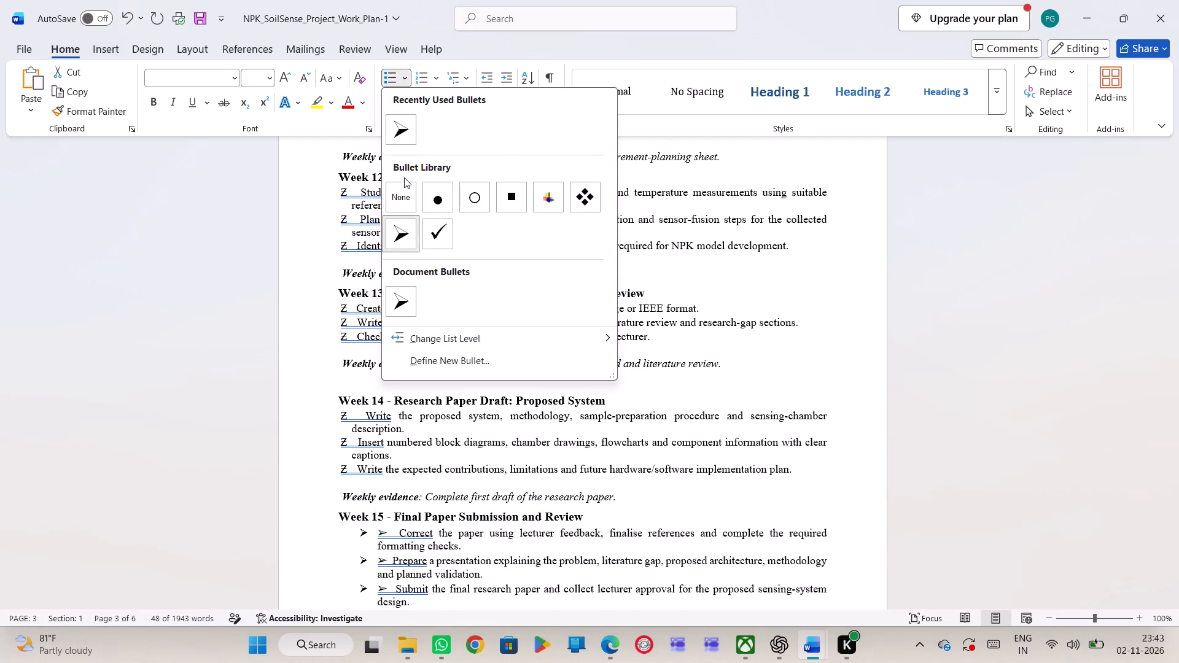
click(402, 194)
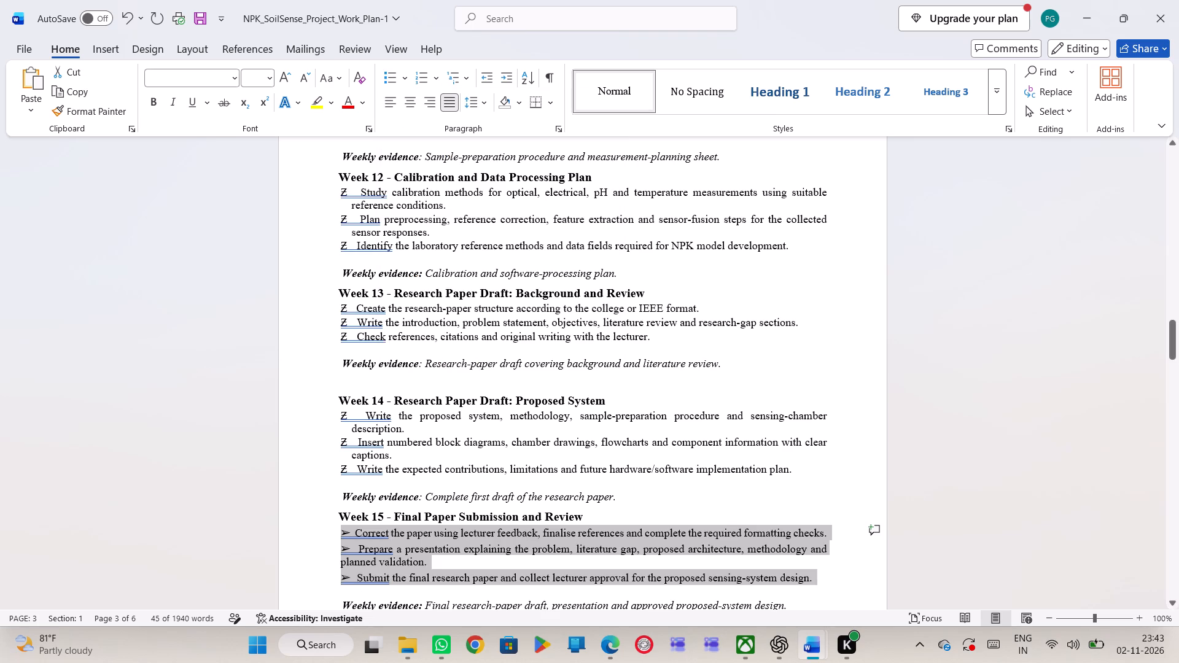
click(875, 278)
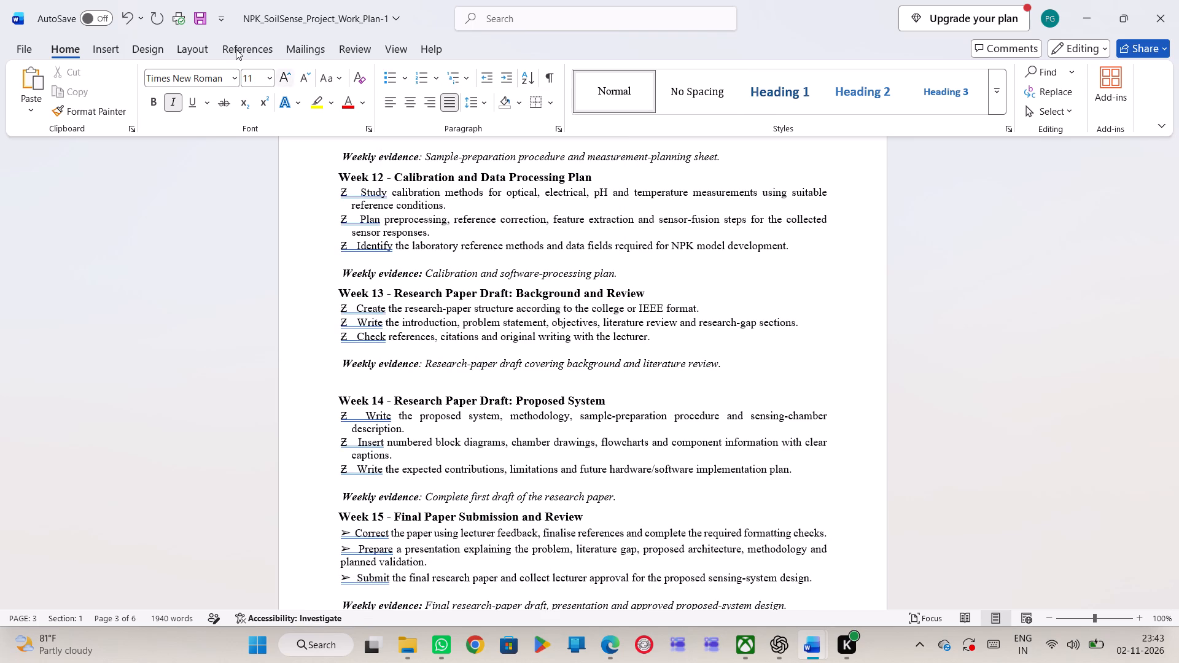
Save the NPK_SoilSense_Project_Work_Plan-1 document and close it.
click(201, 18)
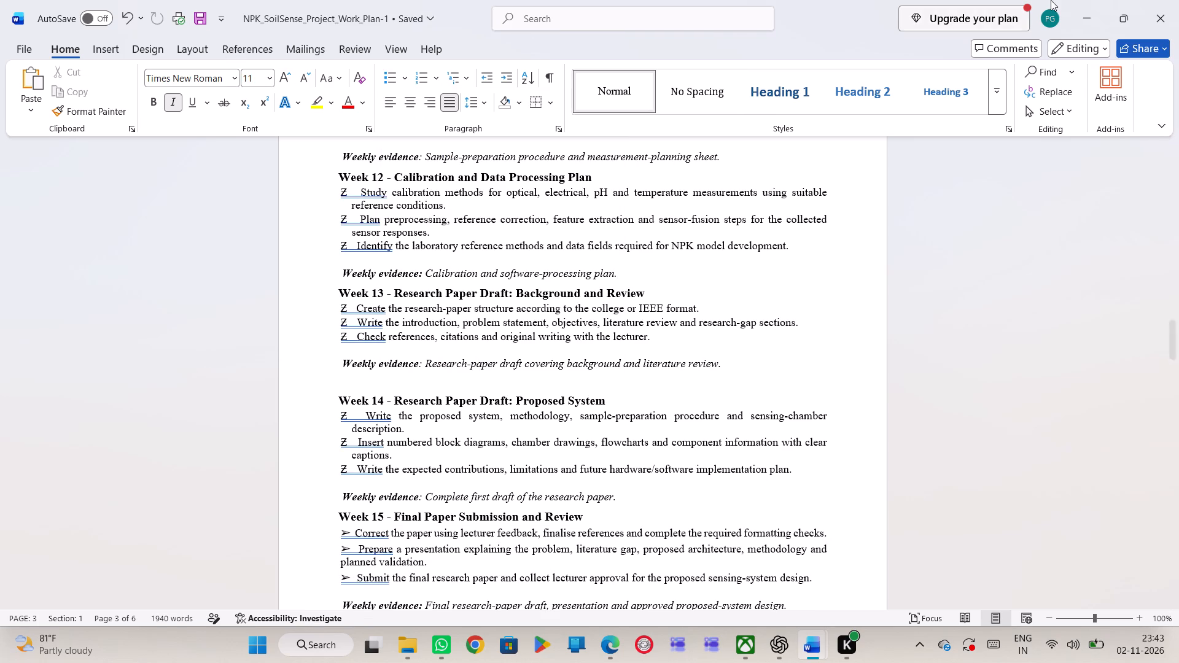
click(1173, 20)
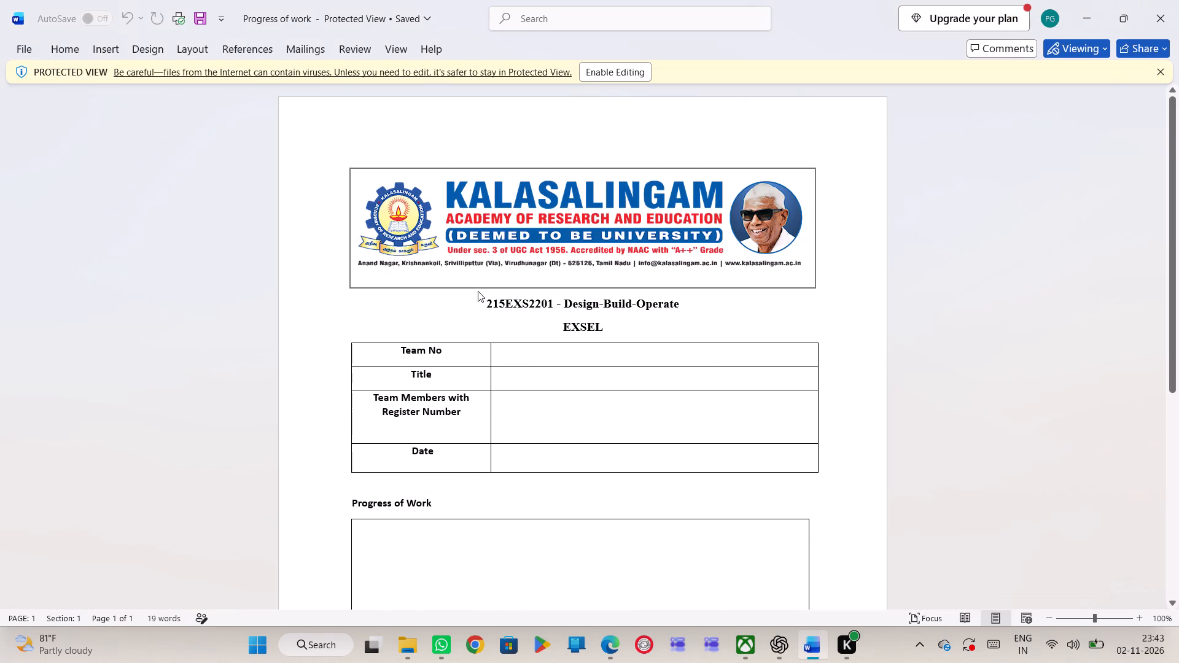
Reopen NPK_SoilSense_Project_Work_Plan-1 from the project x folder.
click(408, 659)
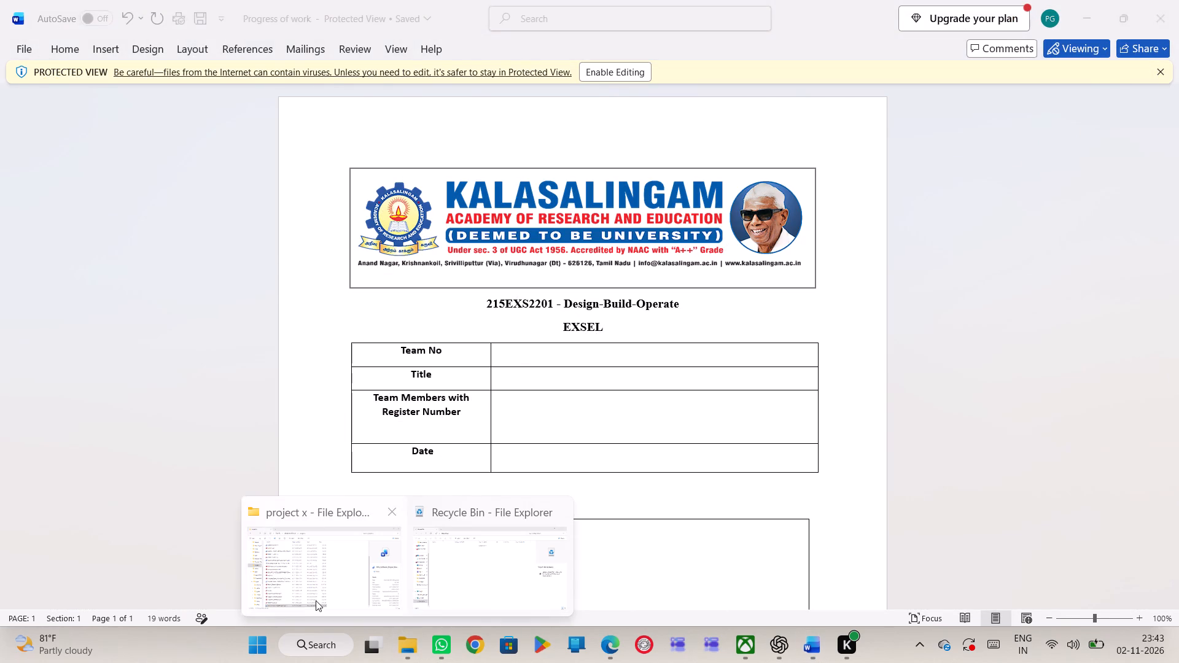
click(318, 599)
double_click(300, 591)
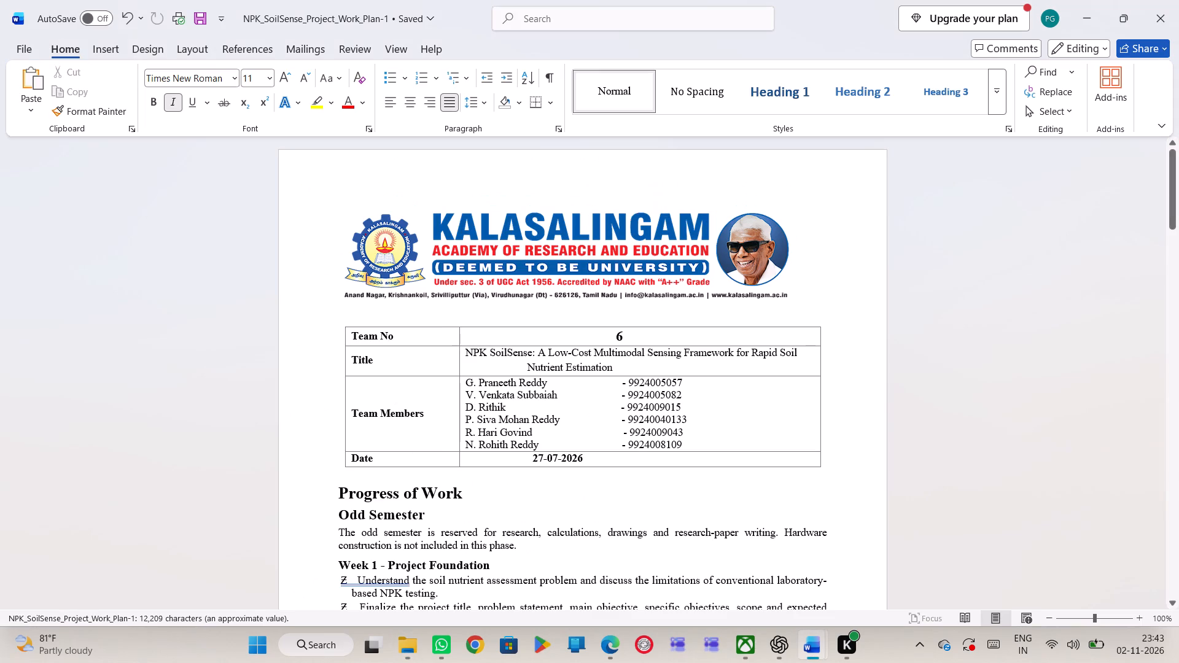
Review the weekly sections of the reopened work plan, comparing the bullet symbols in the odd and even semesters.
scroll(458, 595, down, 4)
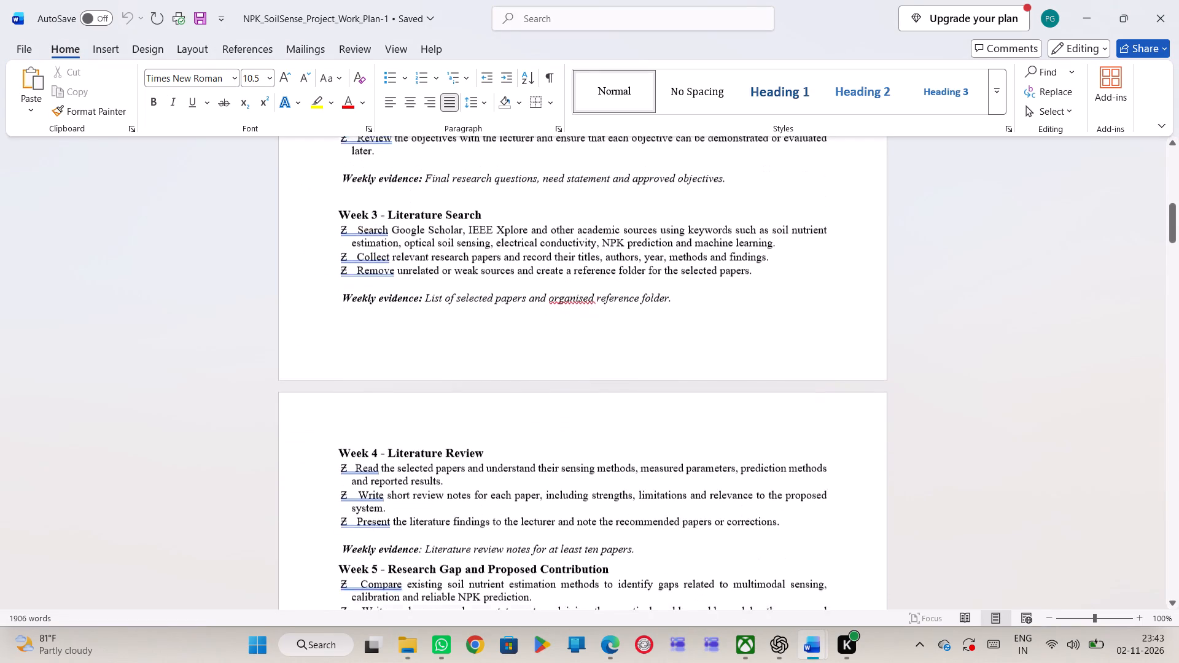
scroll(458, 595, down, 3)
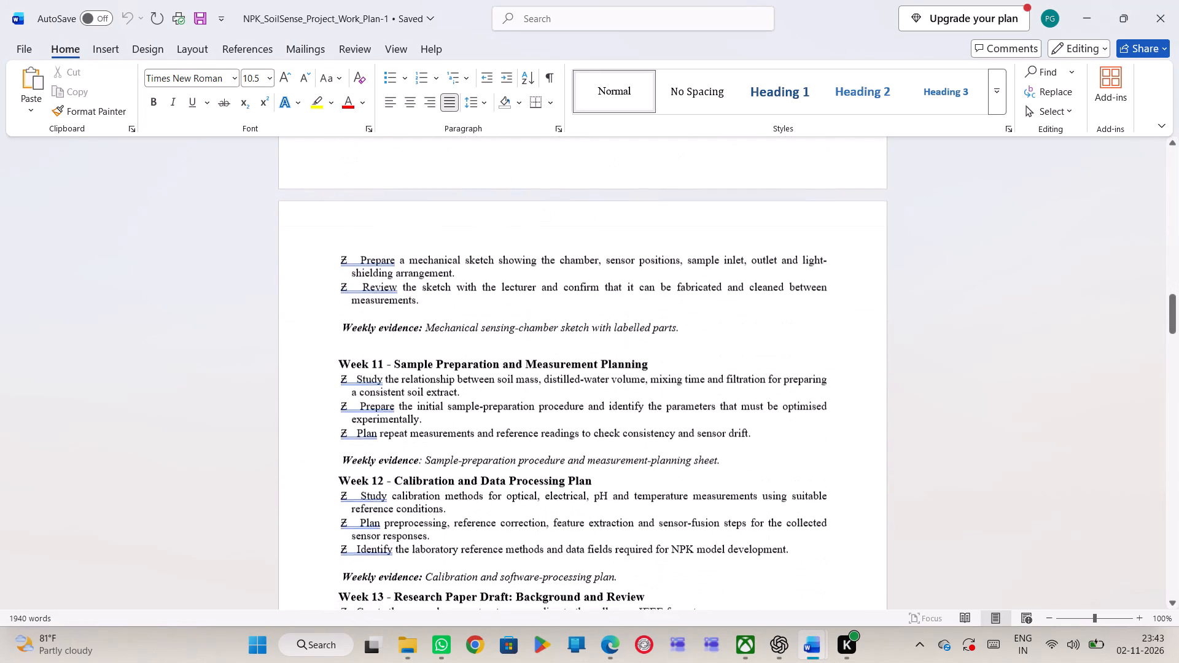
scroll(458, 595, down, 3)
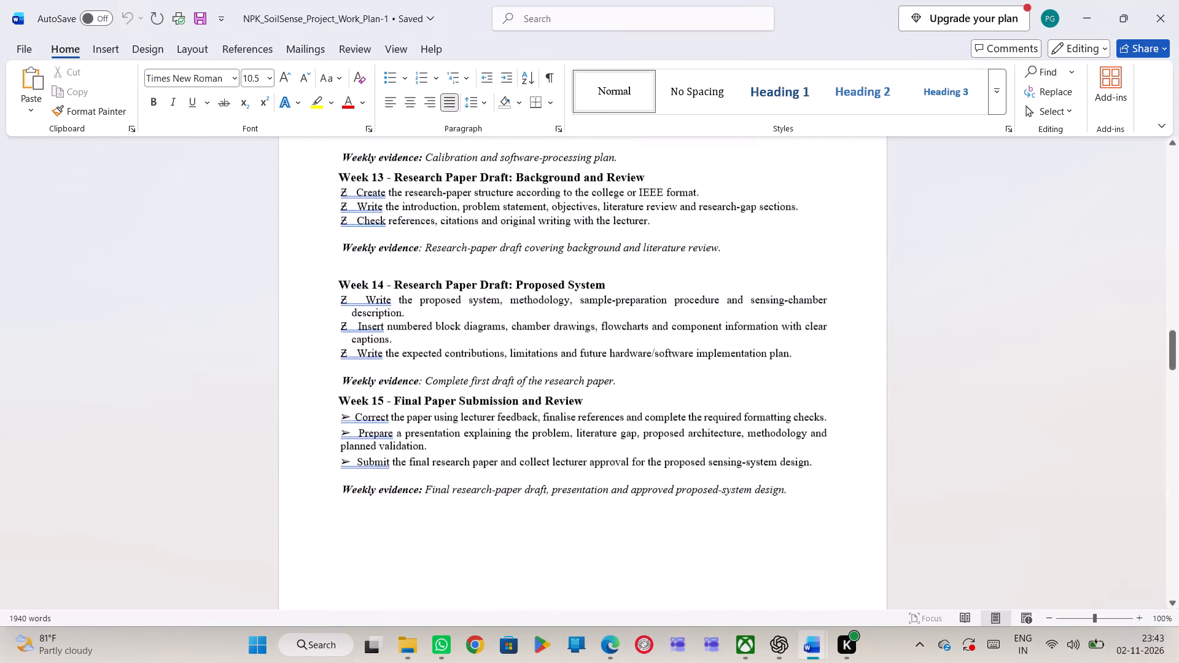
scroll(458, 595, down, 2)
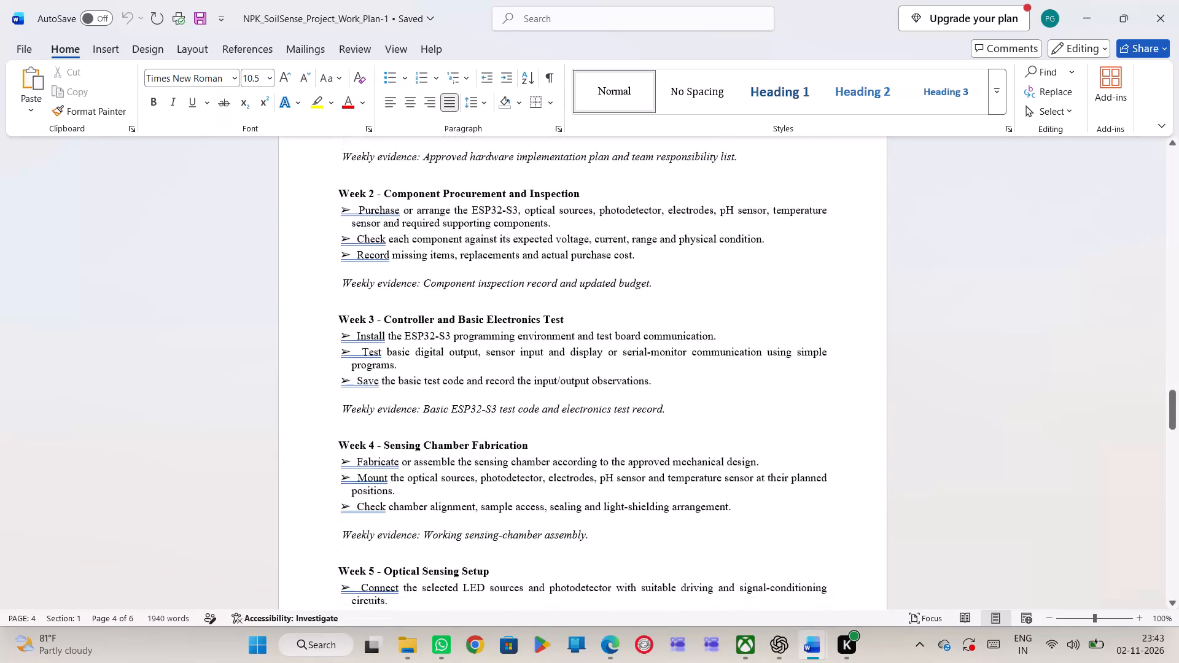
scroll(458, 595, up, 4)
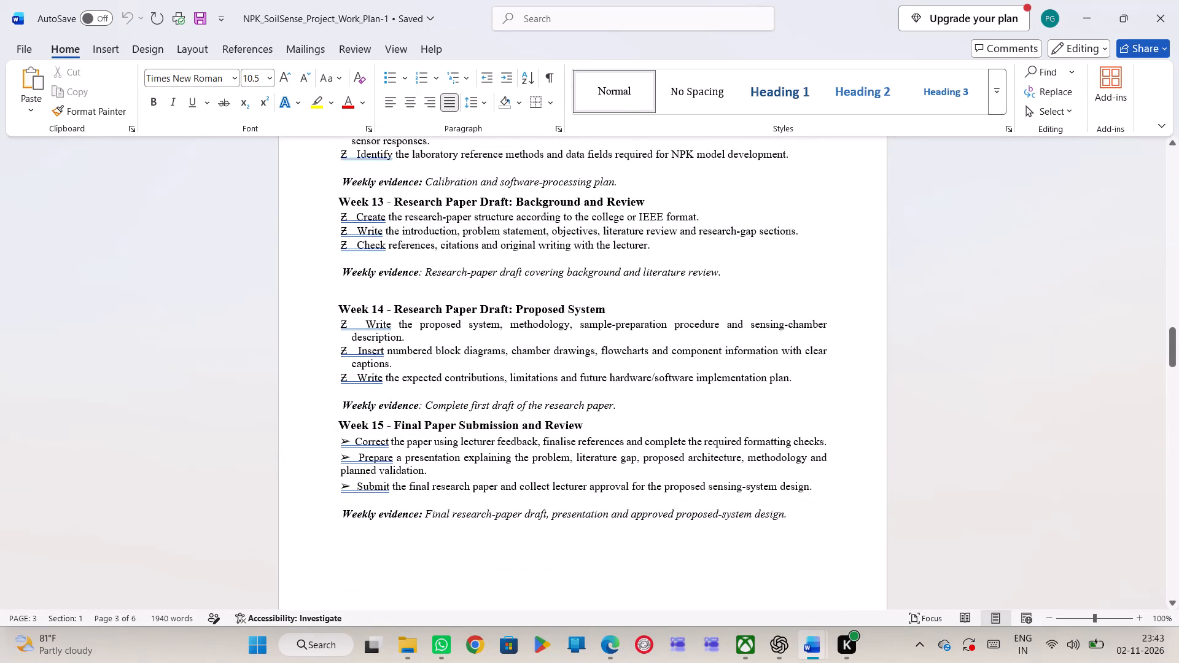
Apply arrowhead bullets to the entire work plan document.
key(ctrl+a)
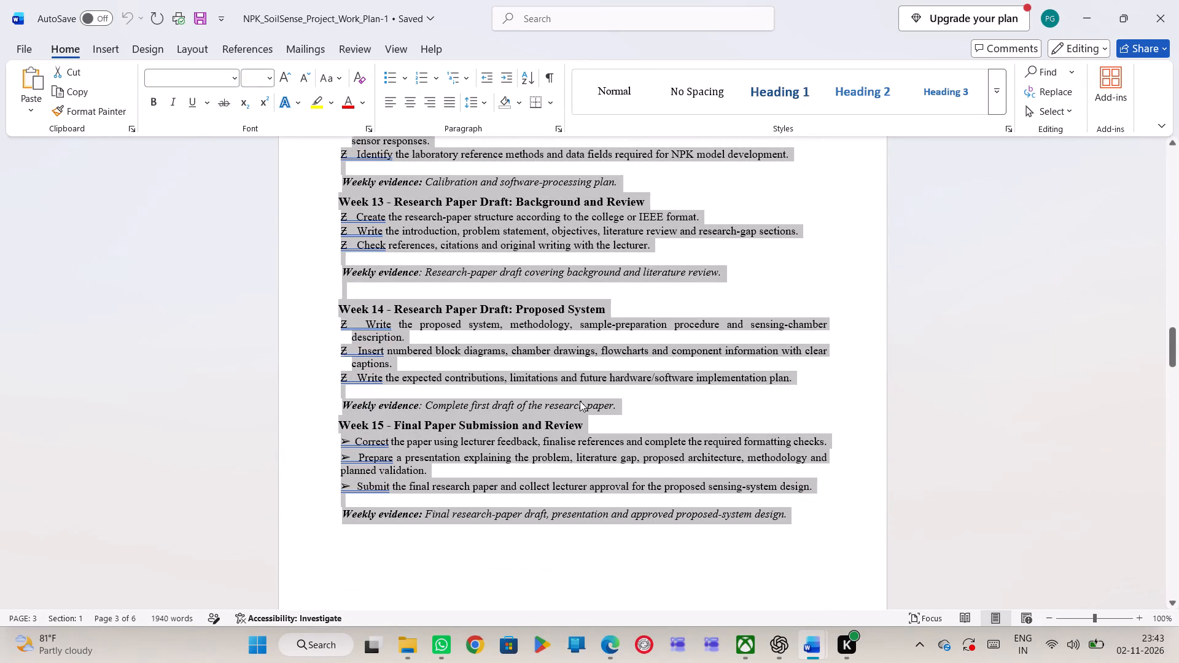
click(405, 76)
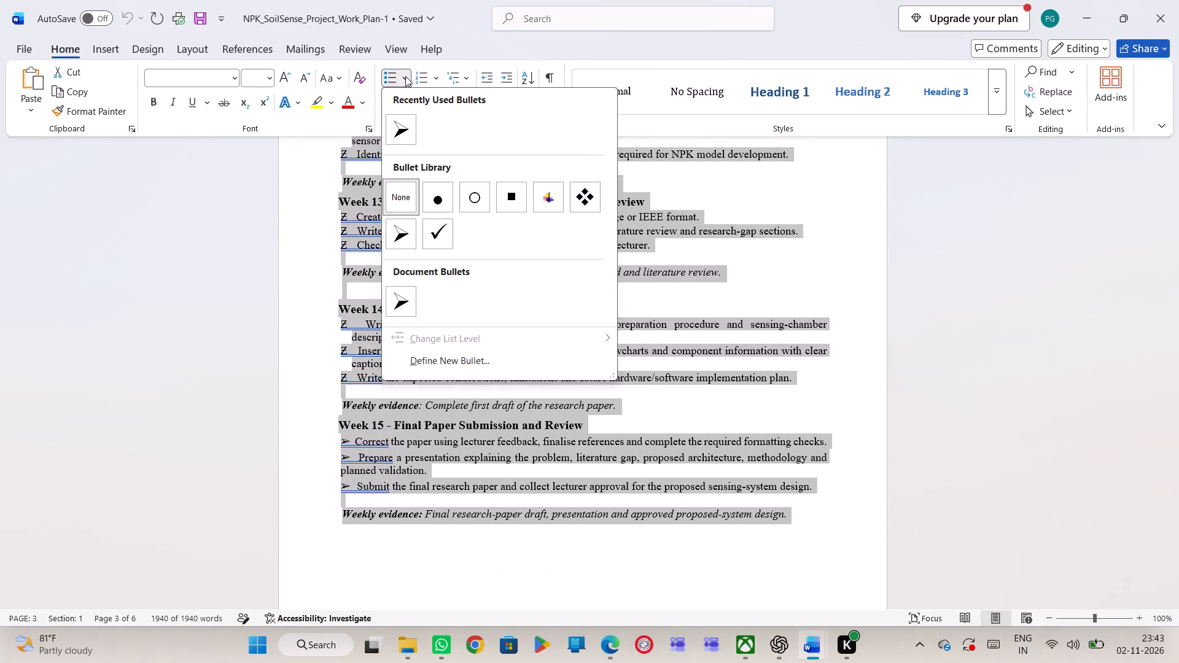
click(405, 122)
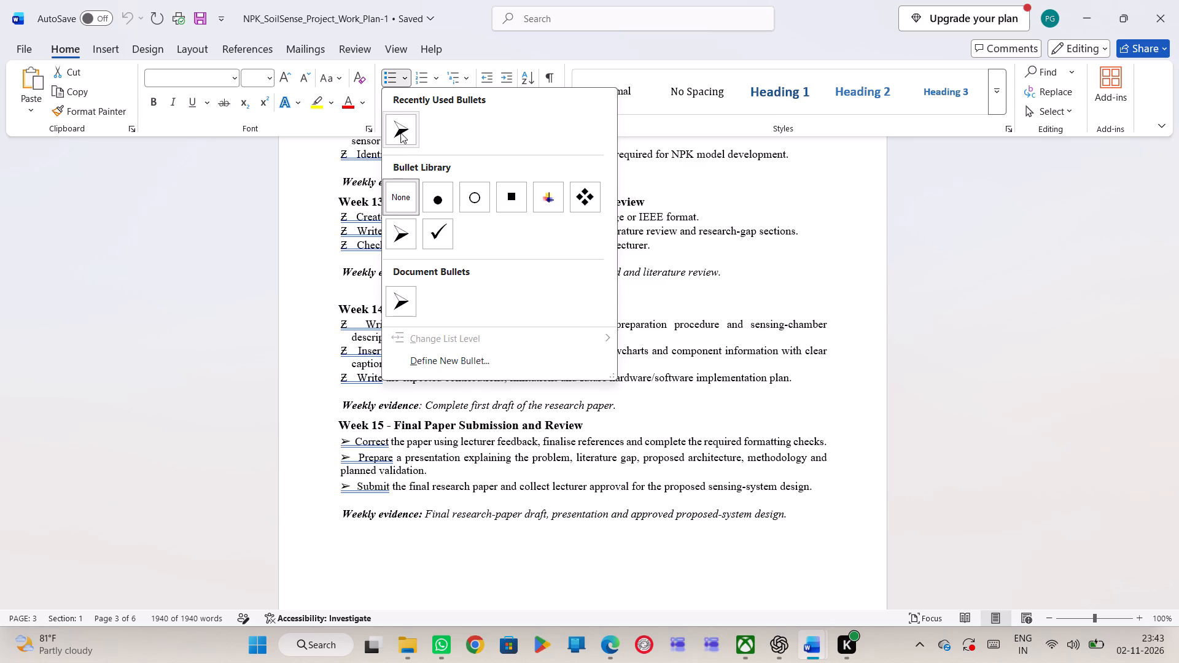
click(400, 132)
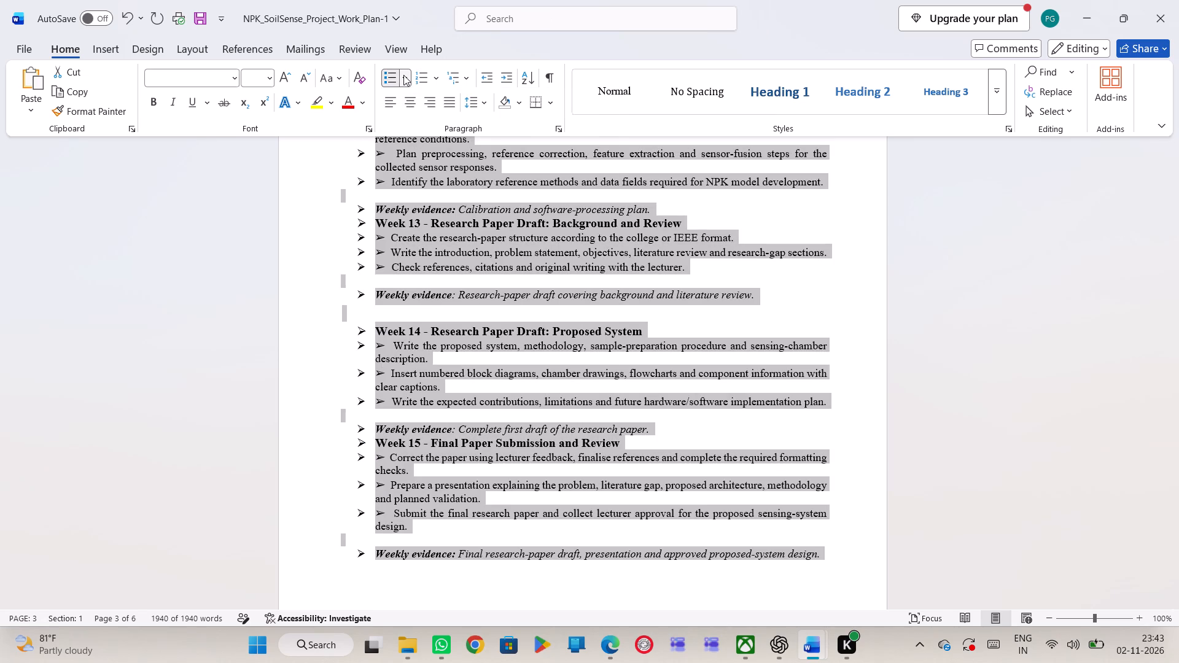
Set the bullet style to None for the entire document and save the work plan.
click(403, 75)
click(395, 195)
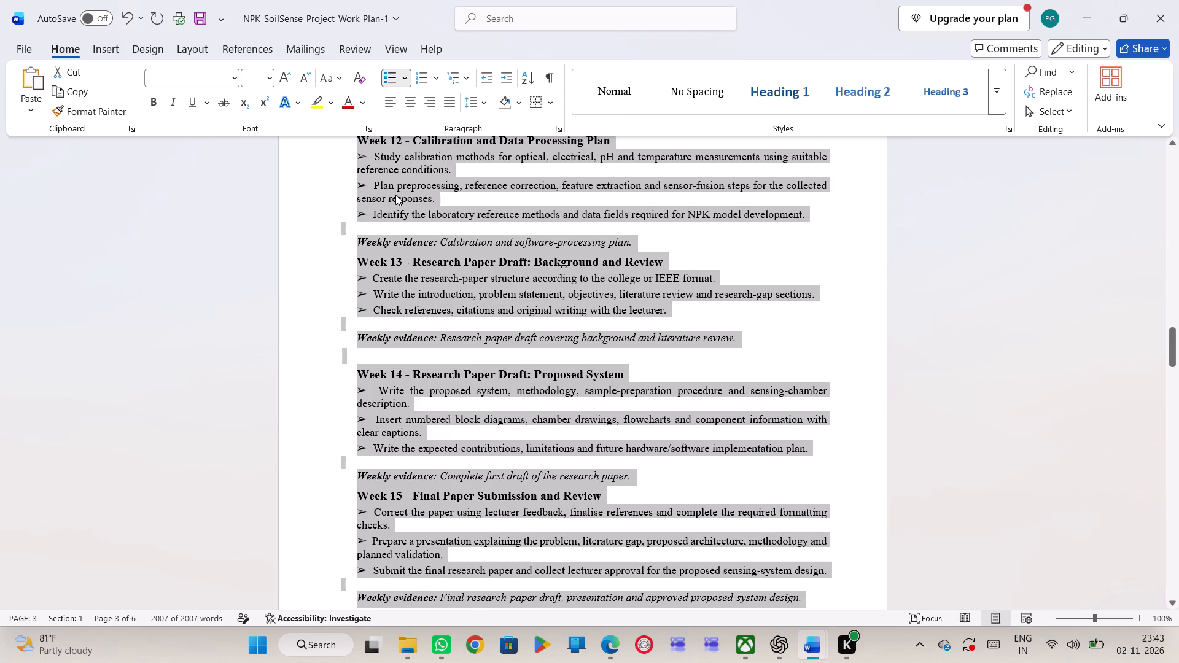
scroll(487, 236, up, 6)
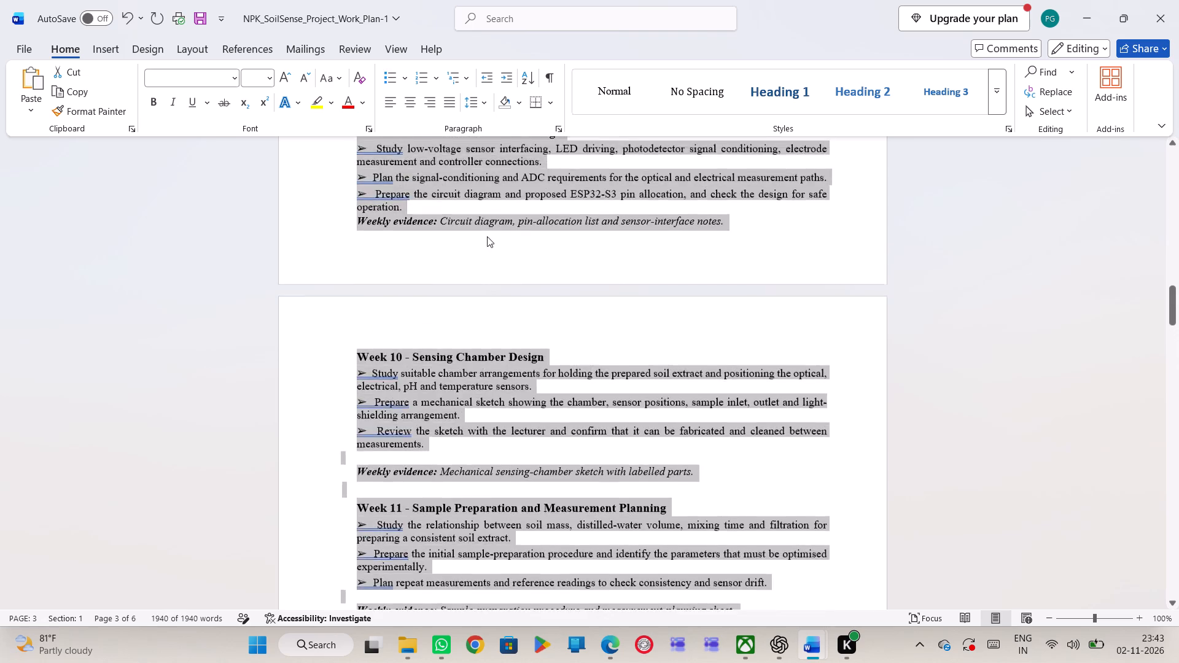
scroll(487, 236, up, 4)
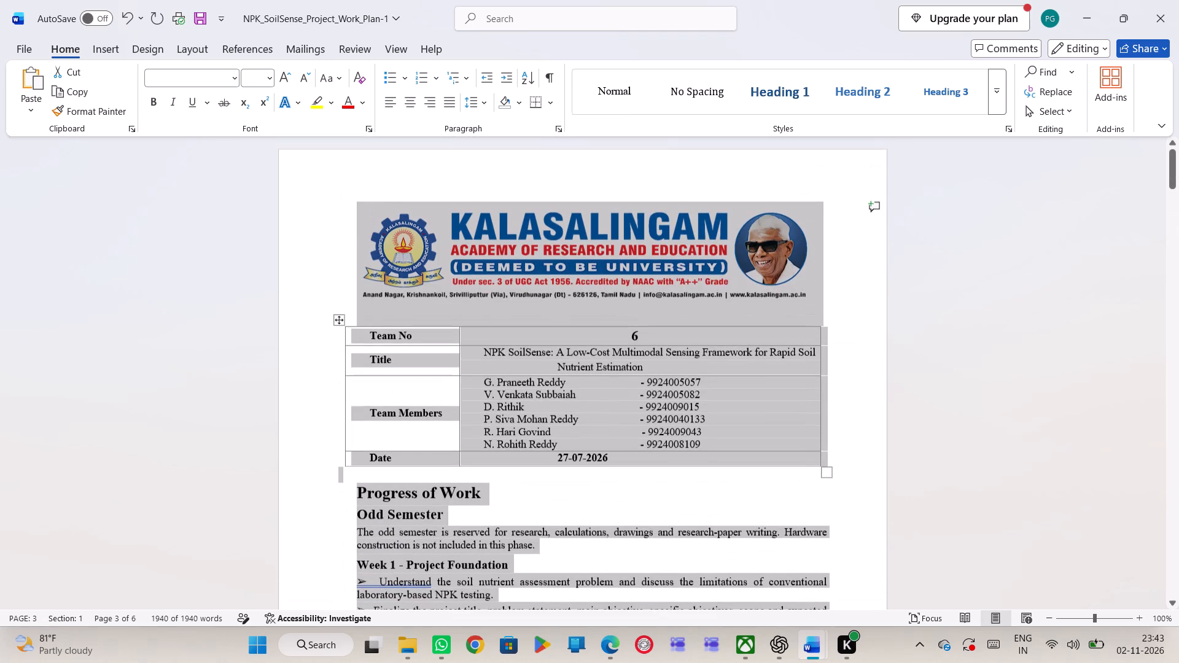
click(294, 237)
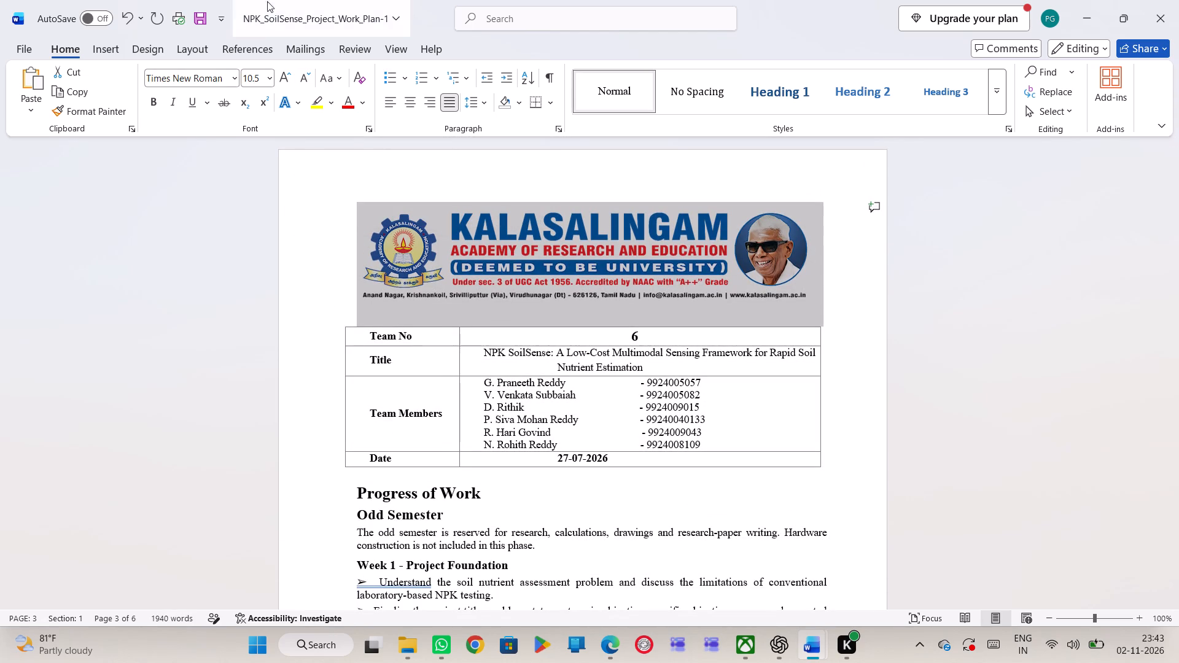
click(191, 19)
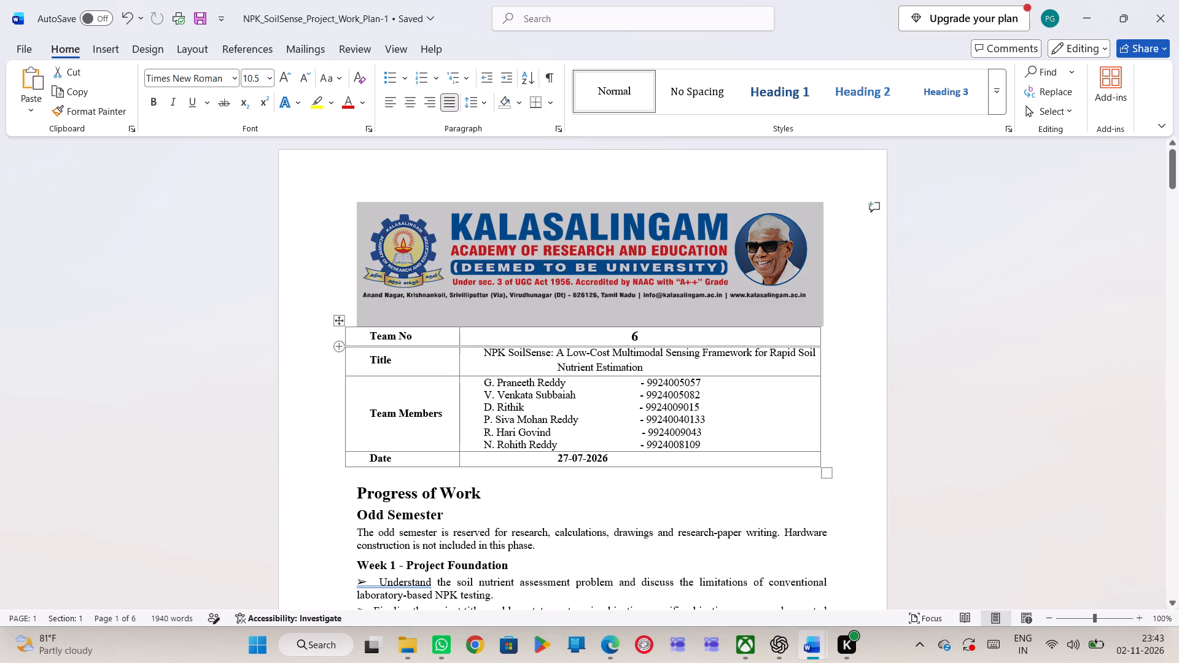
Export the work plan as a PDF named NPK_SoilSense_Project_Work_Plan-1 into the project x folder on drive C.
click(23, 44)
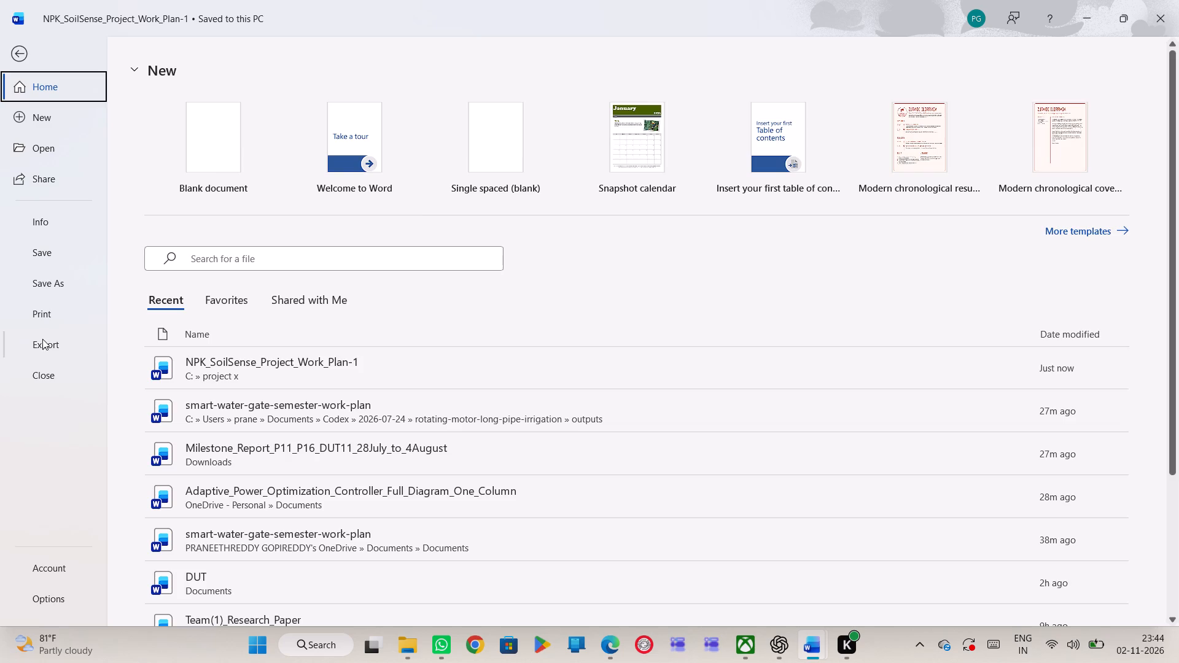
click(42, 344)
click(429, 220)
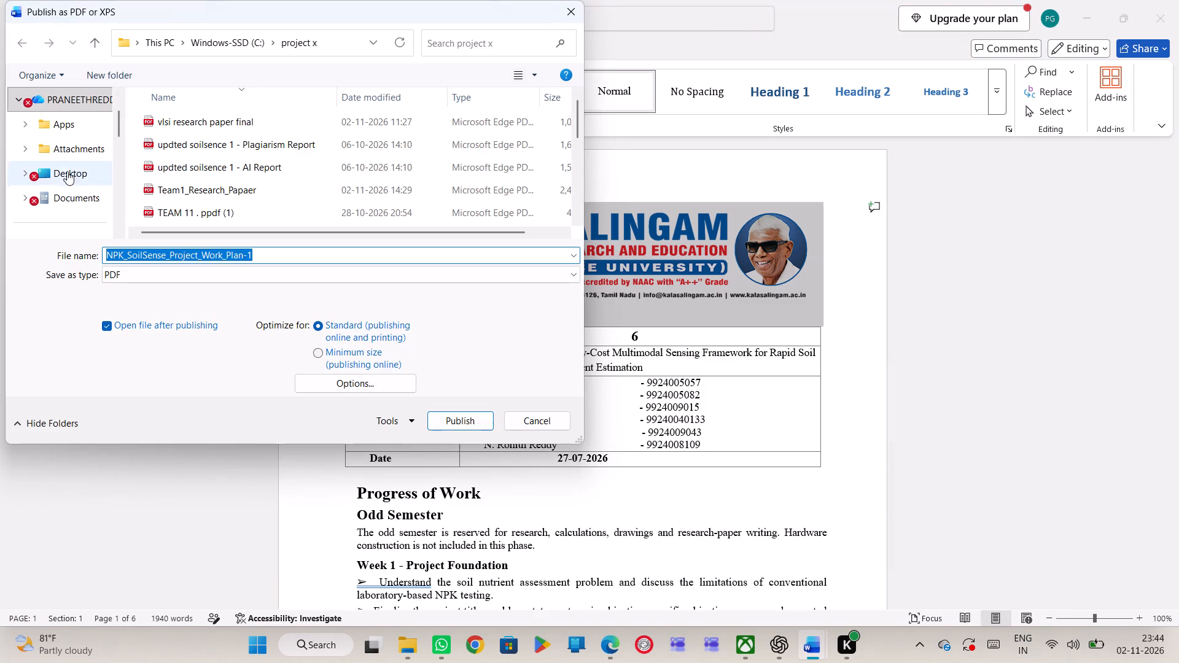
scroll(61, 161, down, 2)
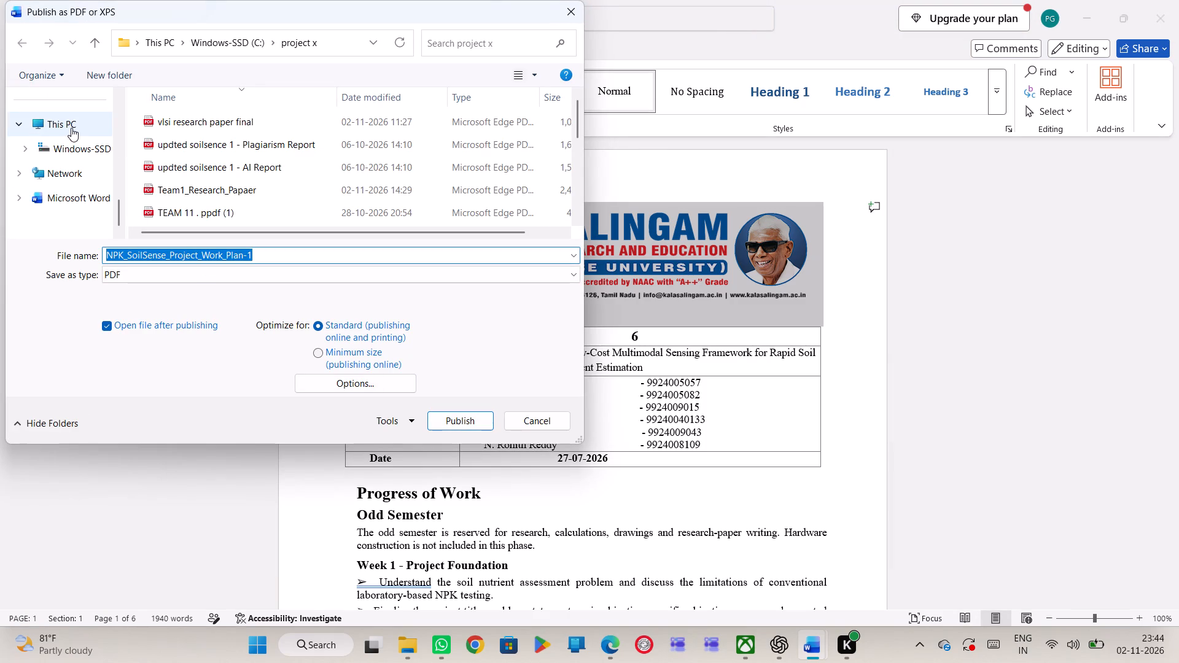
click(71, 128)
double_click(221, 148)
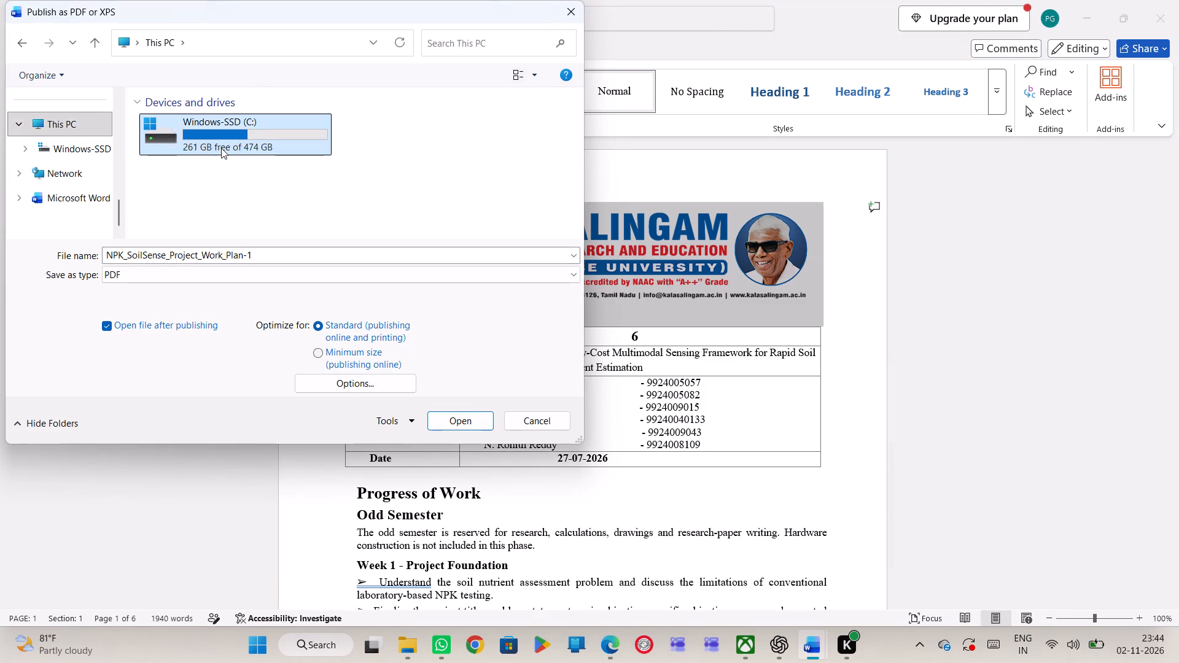
scroll(251, 207, down, 1)
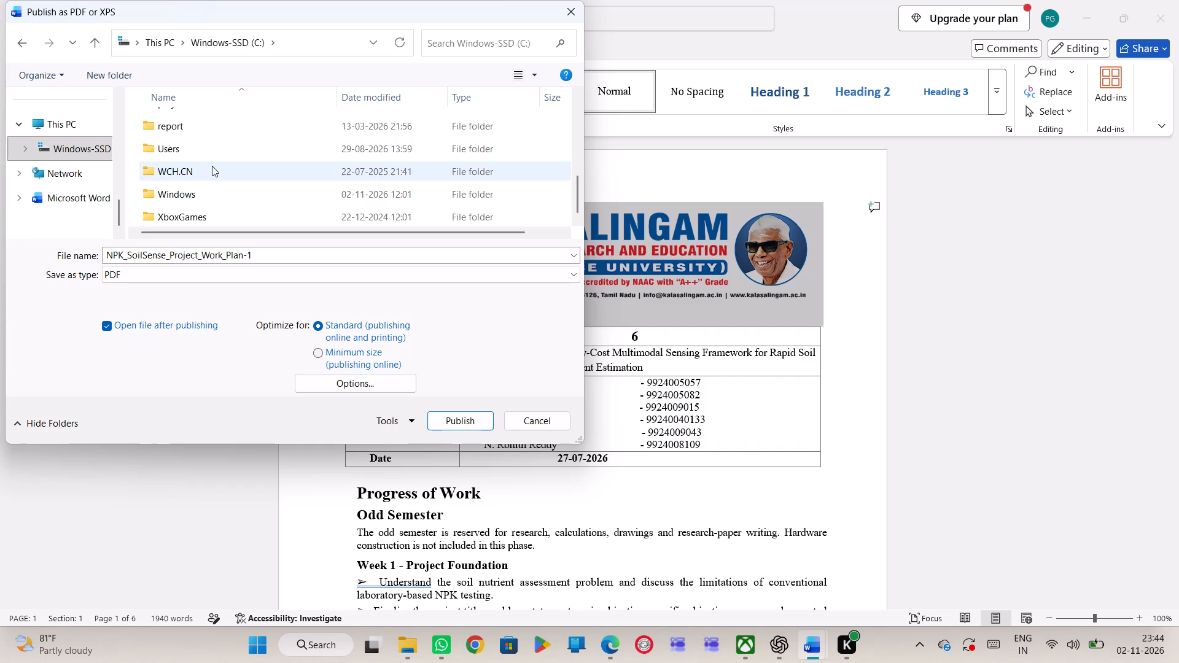
scroll(212, 166, up, 2)
scroll(209, 175, down, 1)
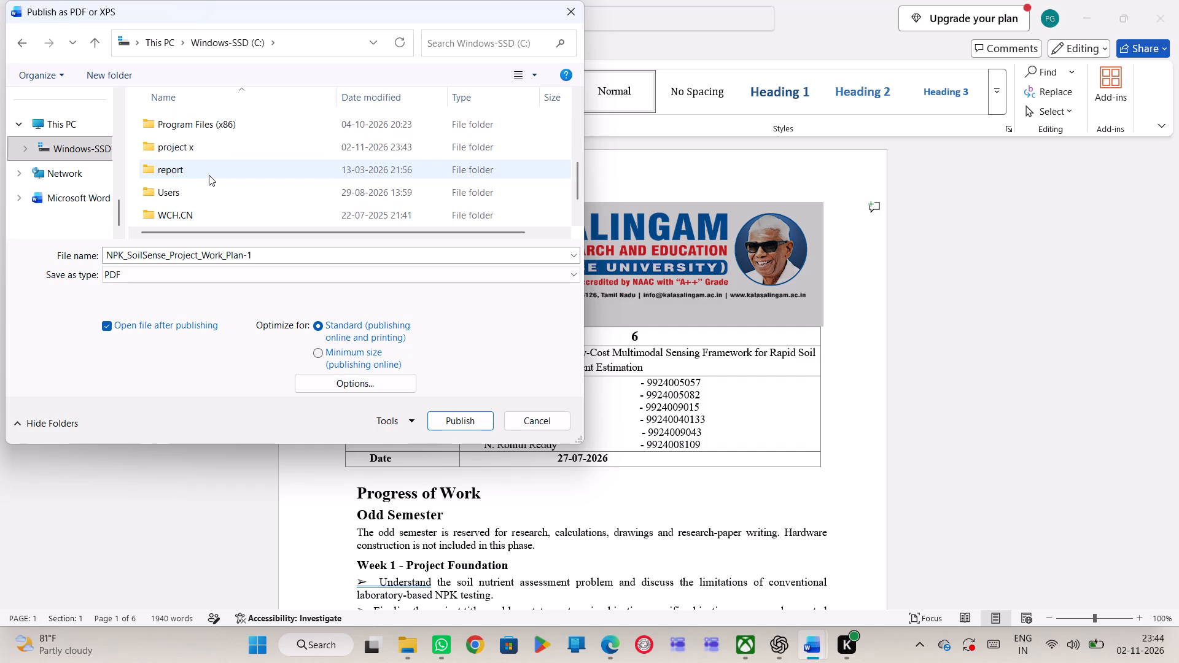
click(188, 145)
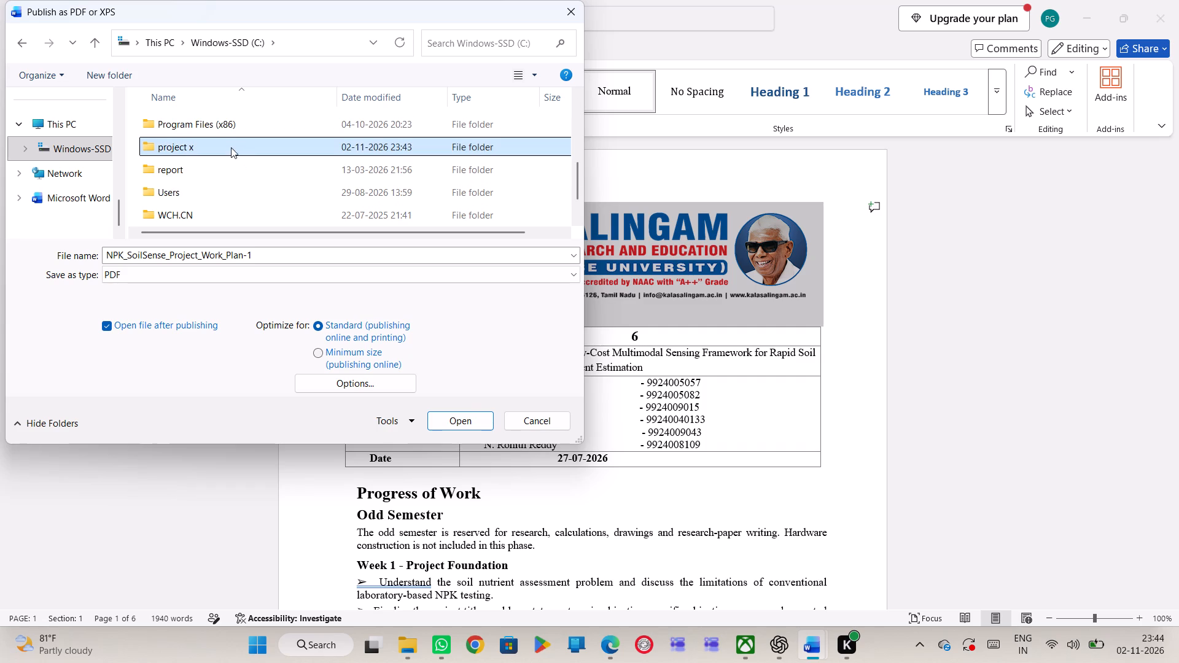
double_click(227, 145)
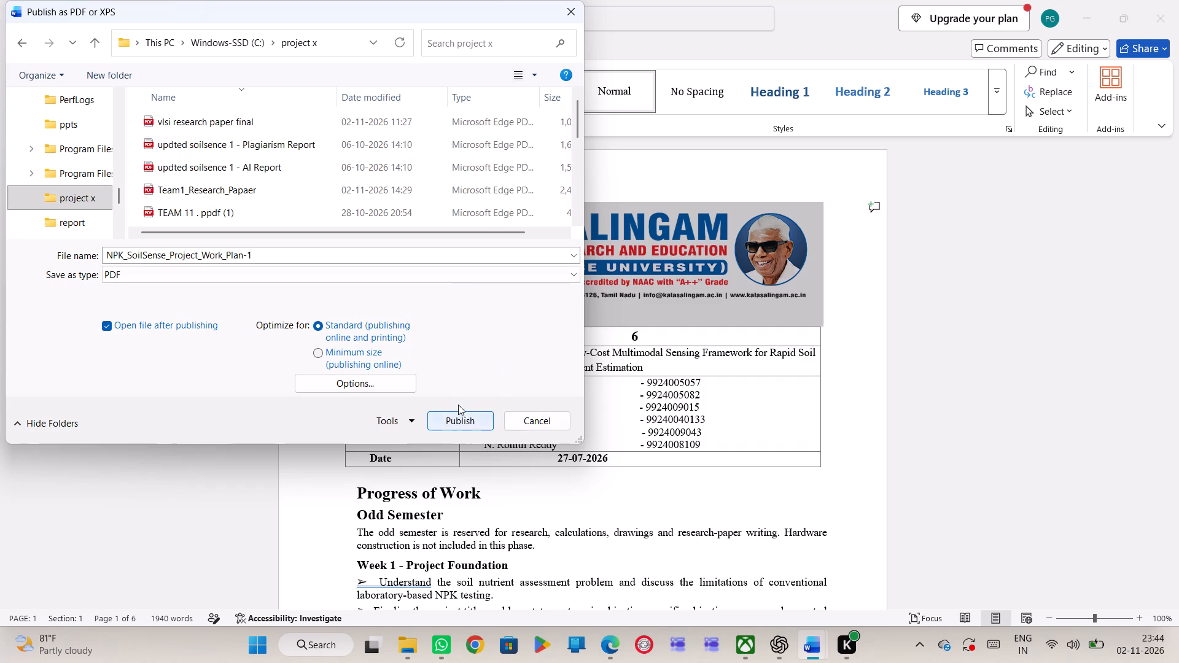
click(463, 419)
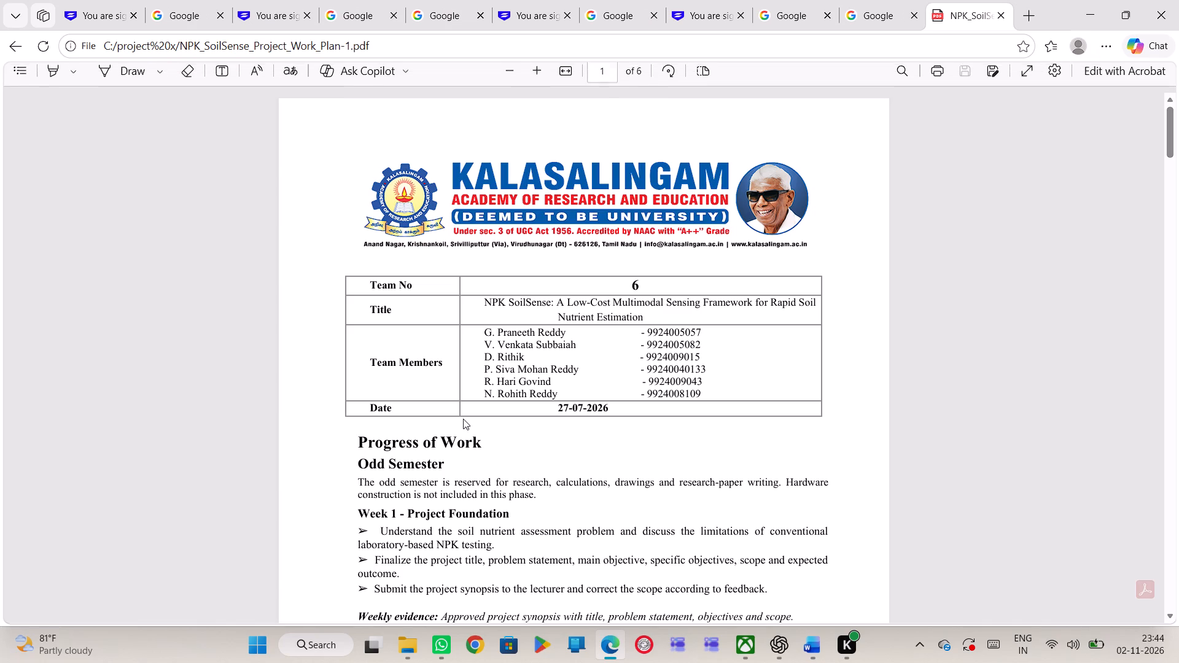
Review all six pages of the exported work plan PDF, checking the bullets and layout from the title table to Final Acceptance.
scroll(521, 465, down, 4)
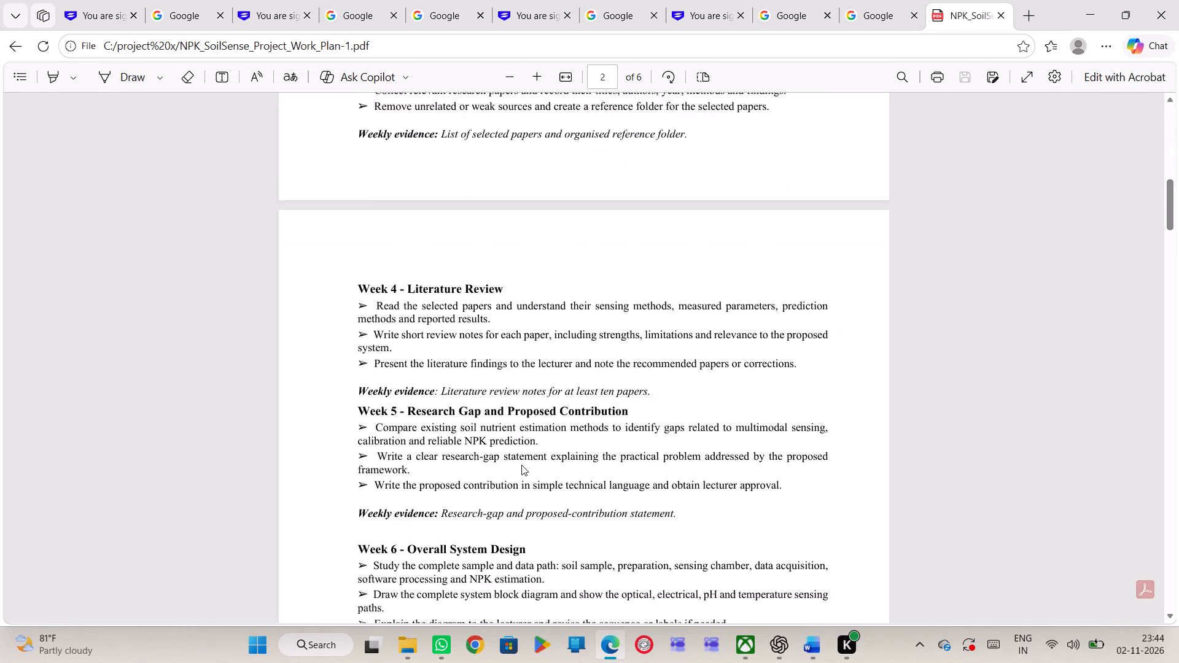
scroll(521, 465, up, 8)
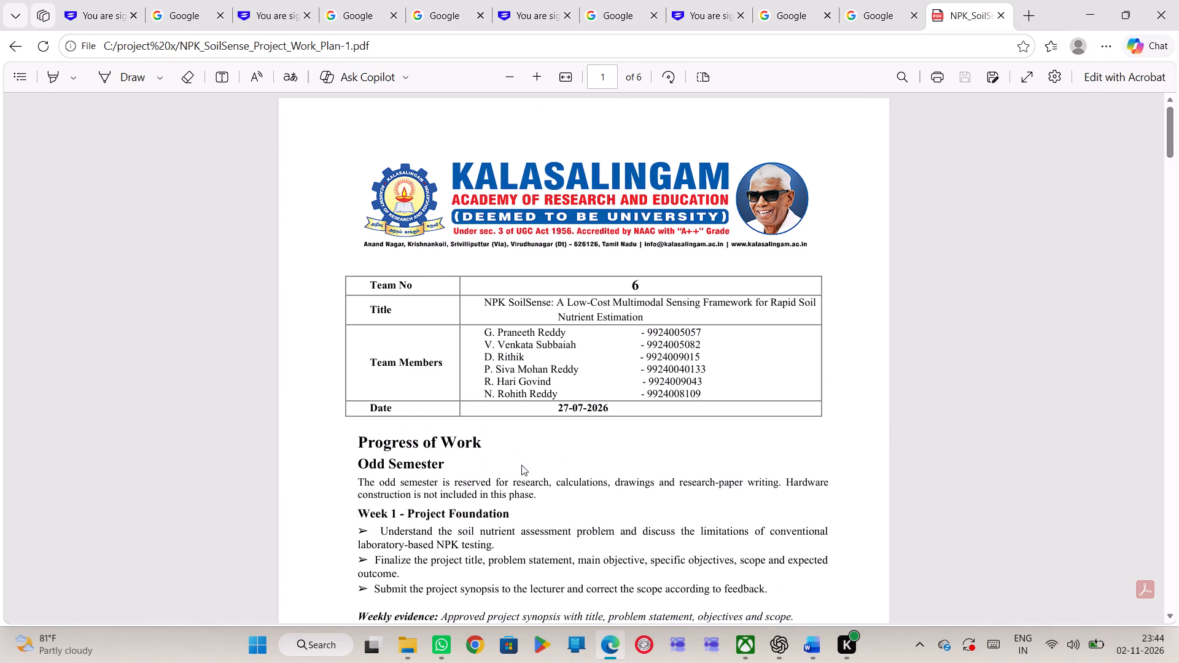
scroll(521, 465, down, 3)
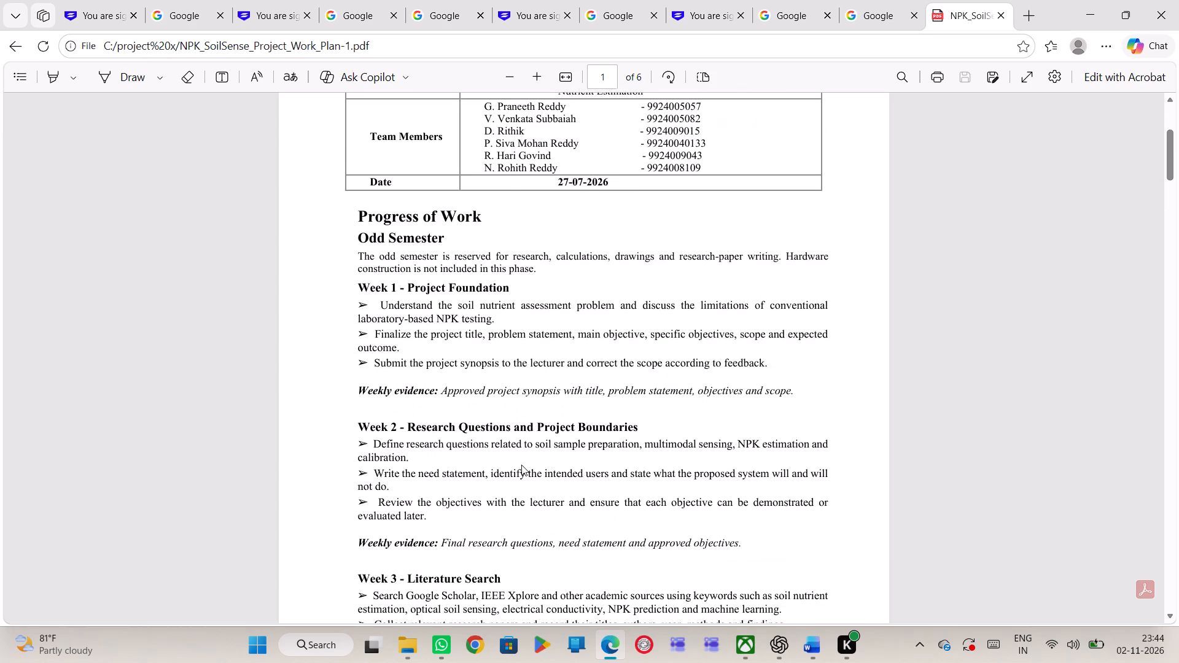
scroll(521, 465, down, 4)
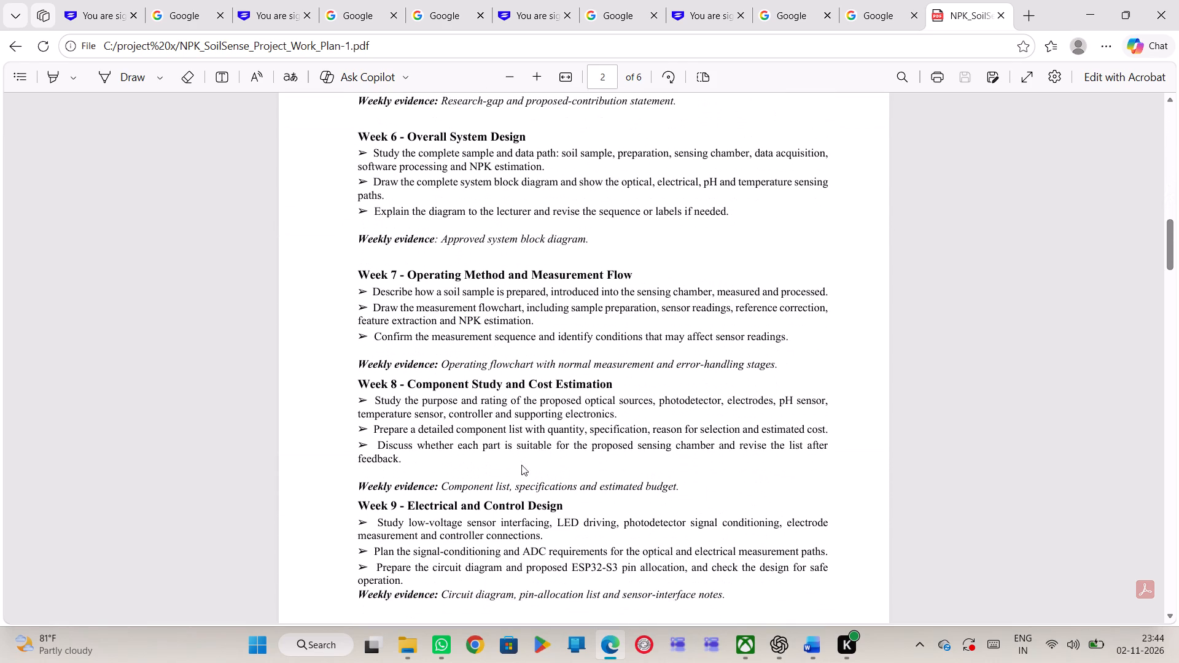
scroll(521, 465, down, 4)
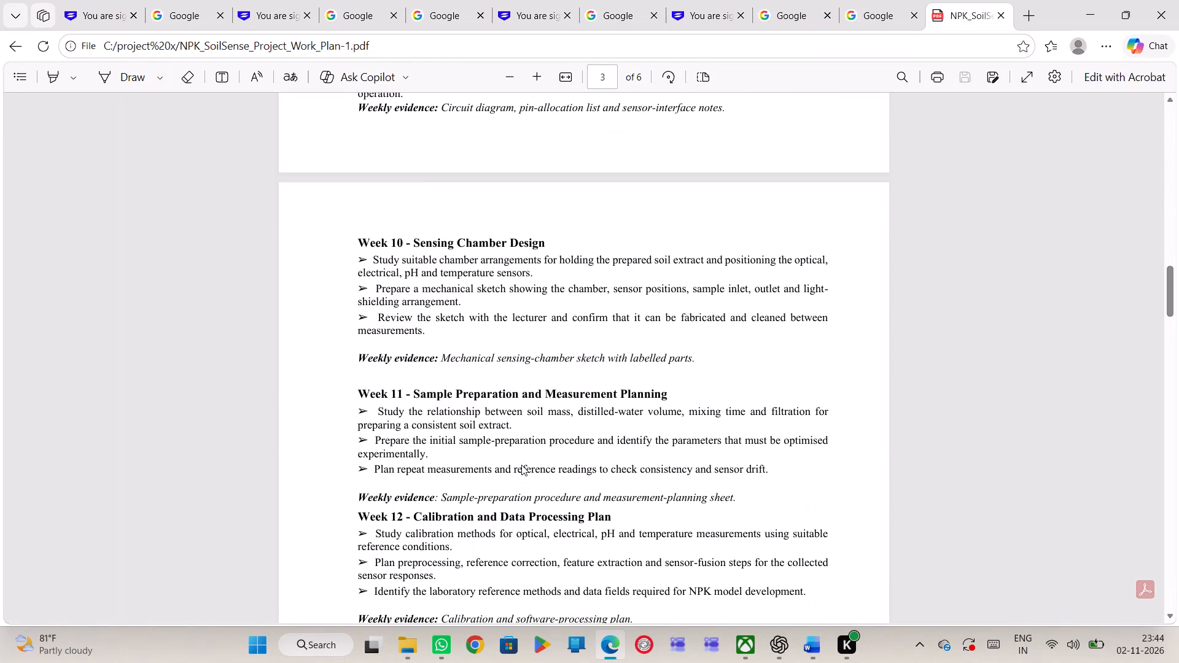
scroll(521, 465, down, 4)
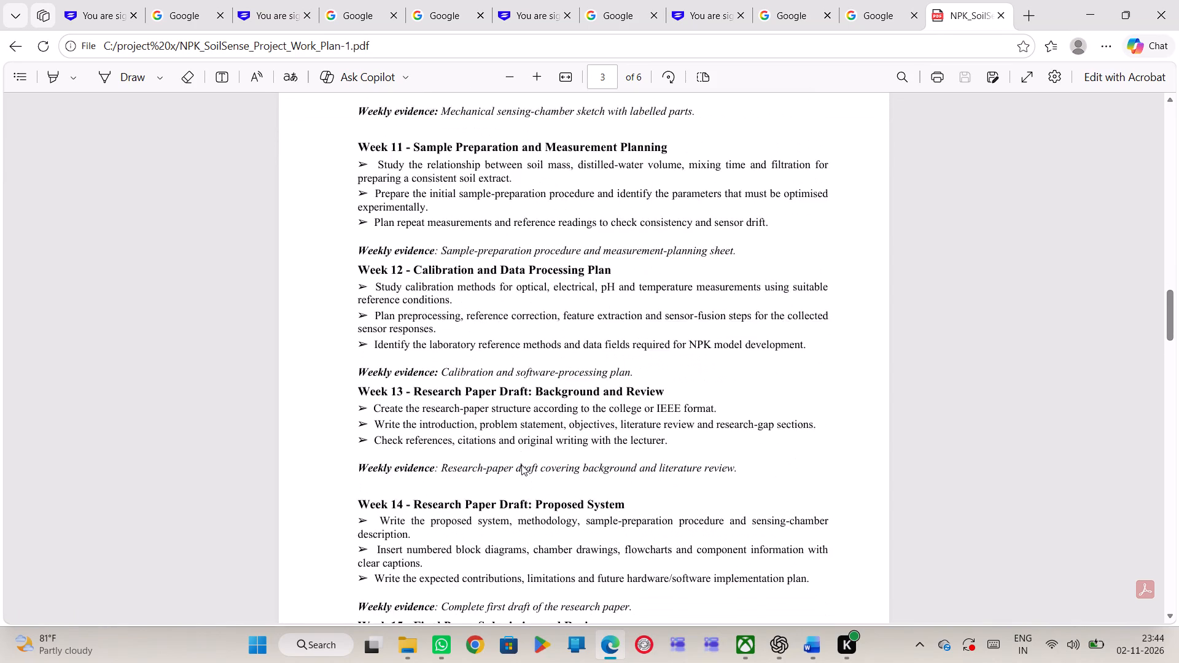
scroll(521, 465, down, 4)
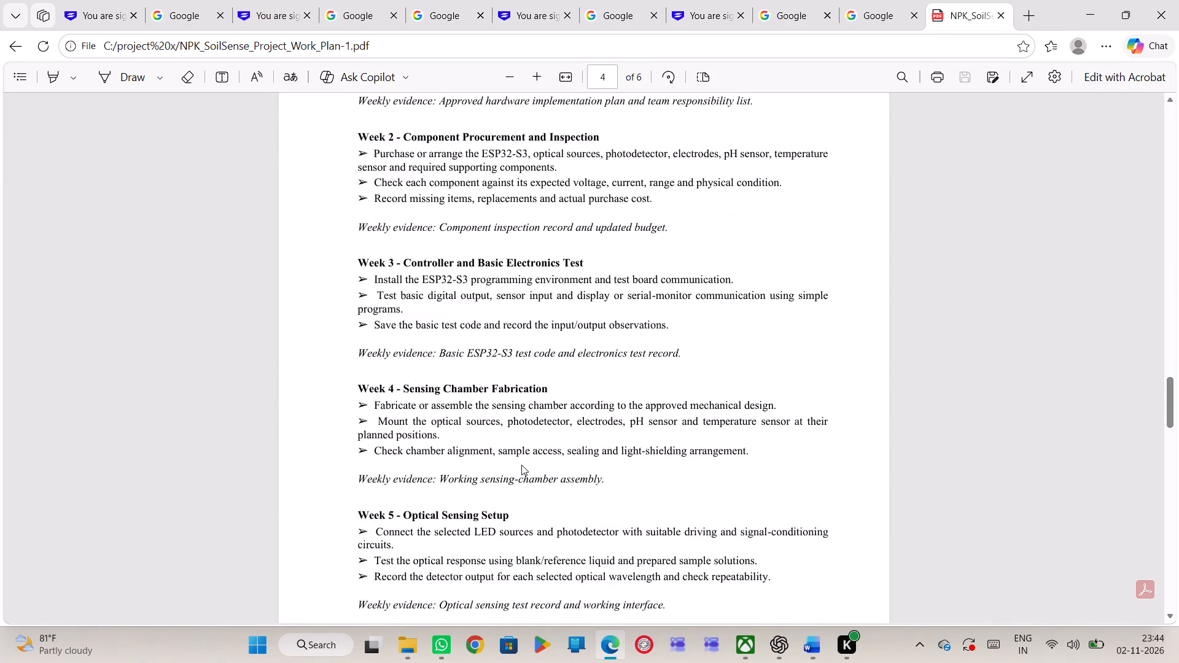
scroll(521, 465, down, 5)
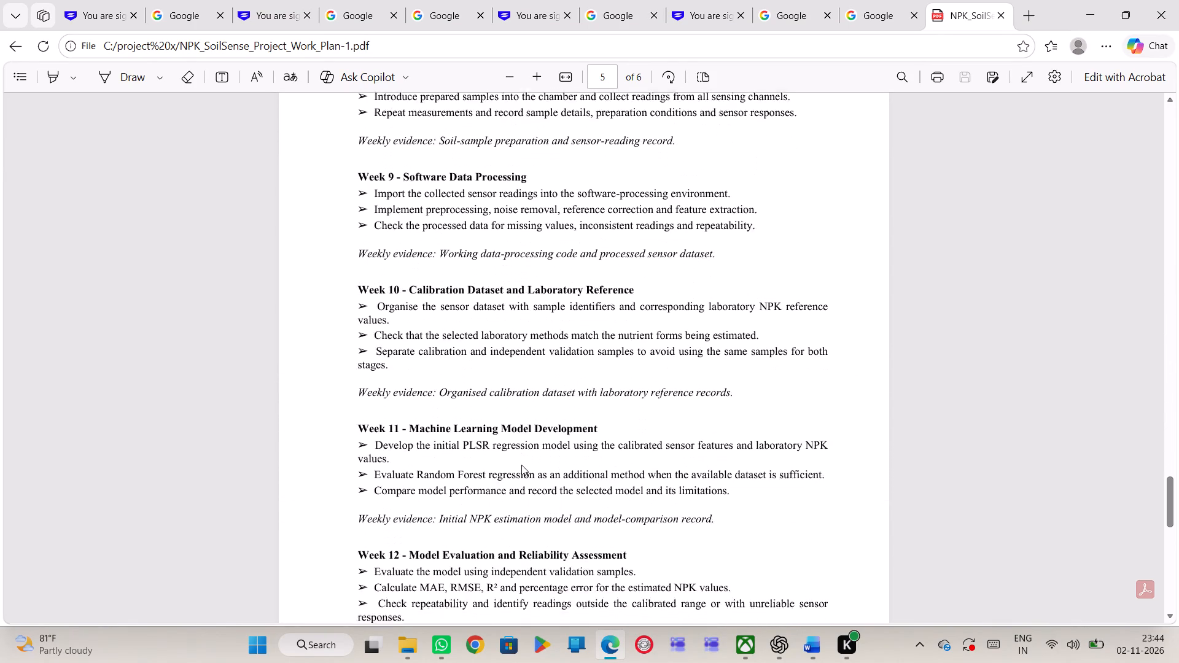
scroll(521, 465, down, 2)
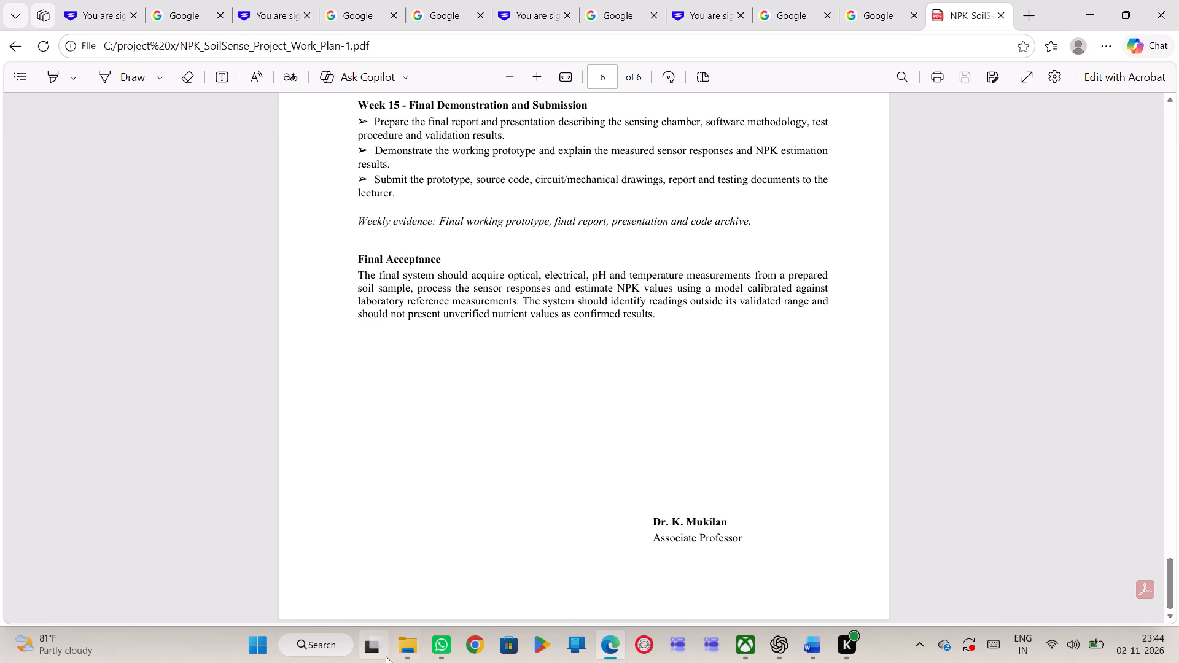
Switch to File Explorer and select the exported NPK_SoilSense_Project_Work_Plan-1 PDF in the project x folder to run a file command on it.
click(406, 648)
click(299, 558)
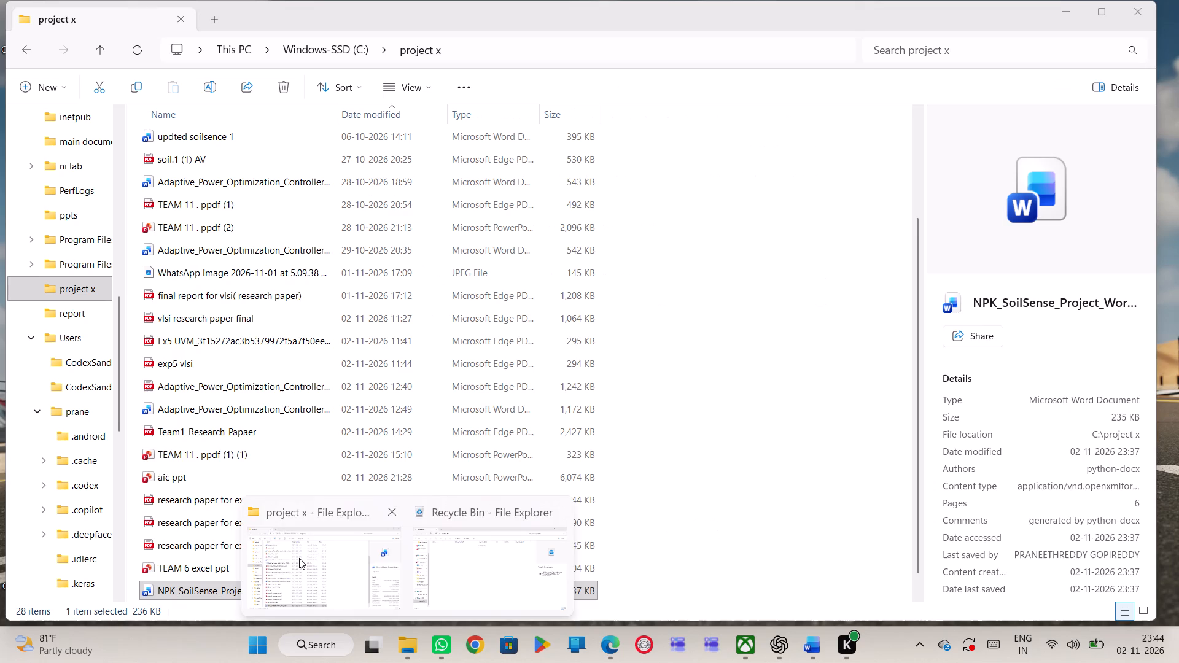
scroll(323, 513, down, 3)
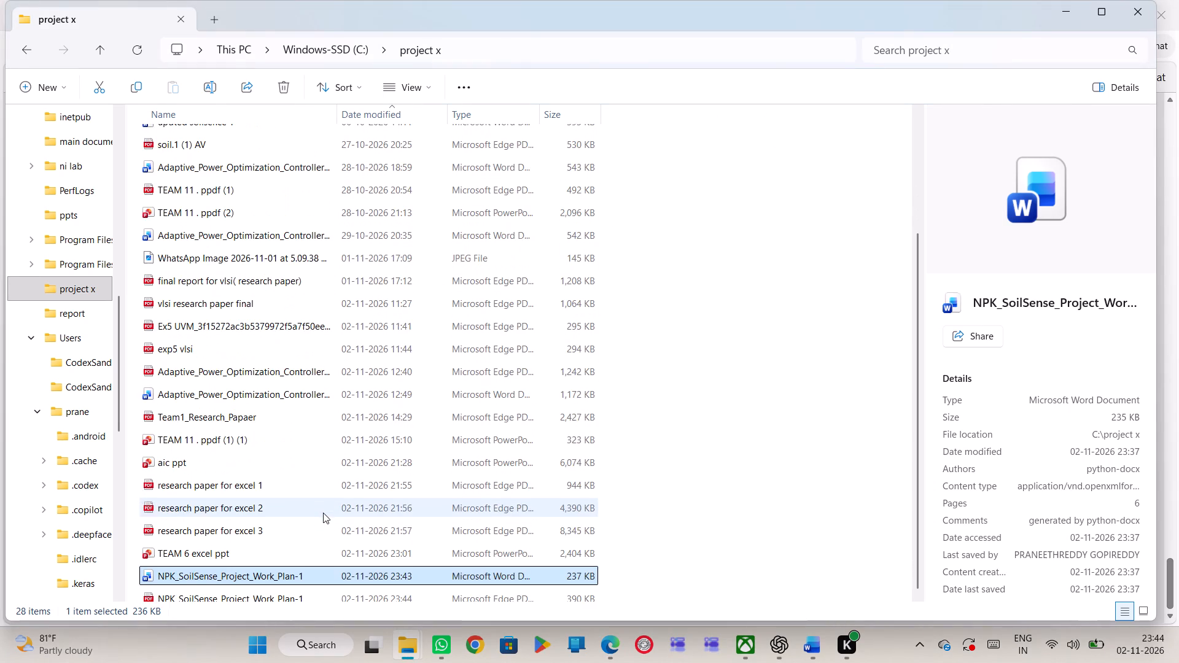
click(284, 588)
right_click(284, 588)
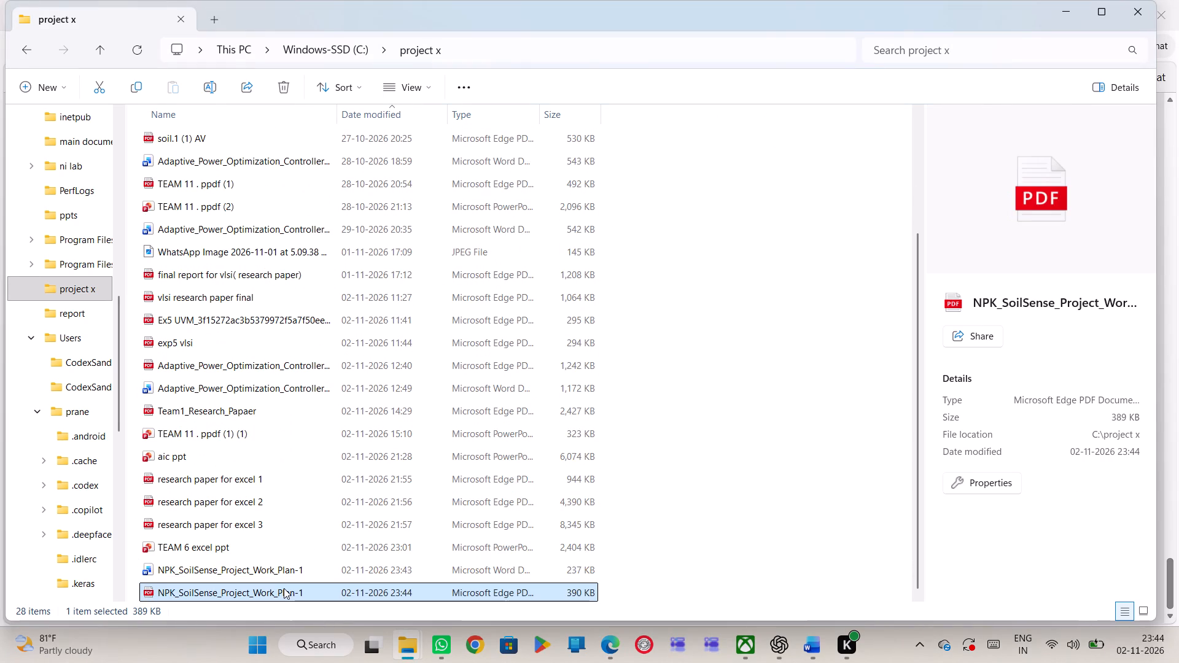
click(368, 563)
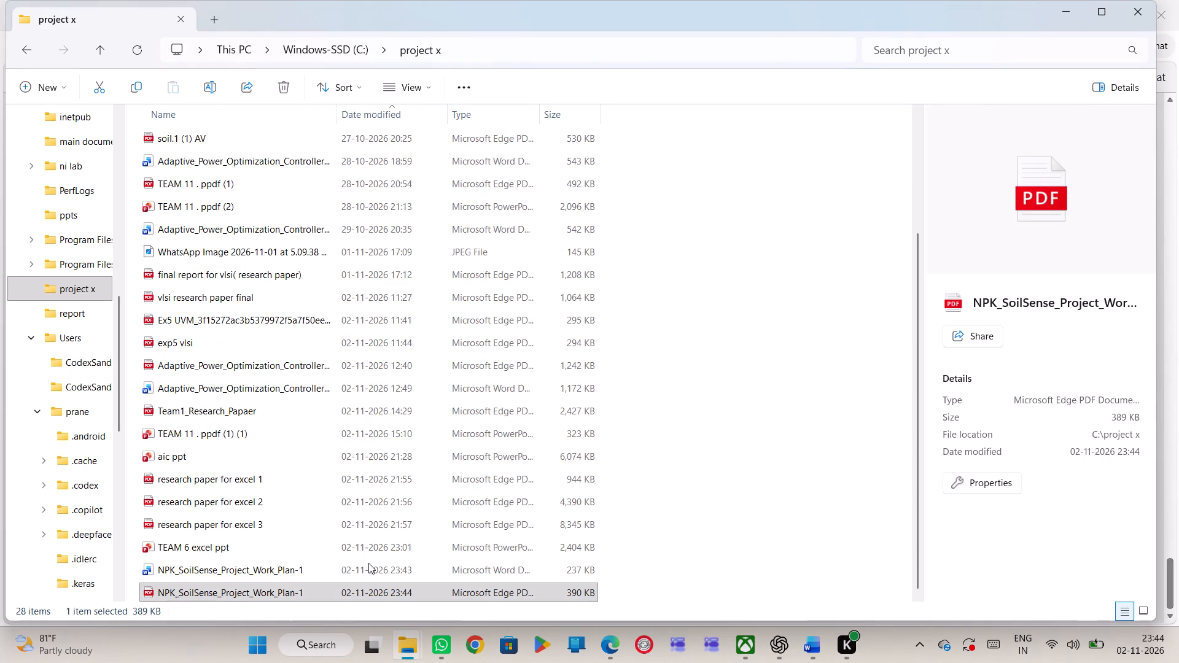
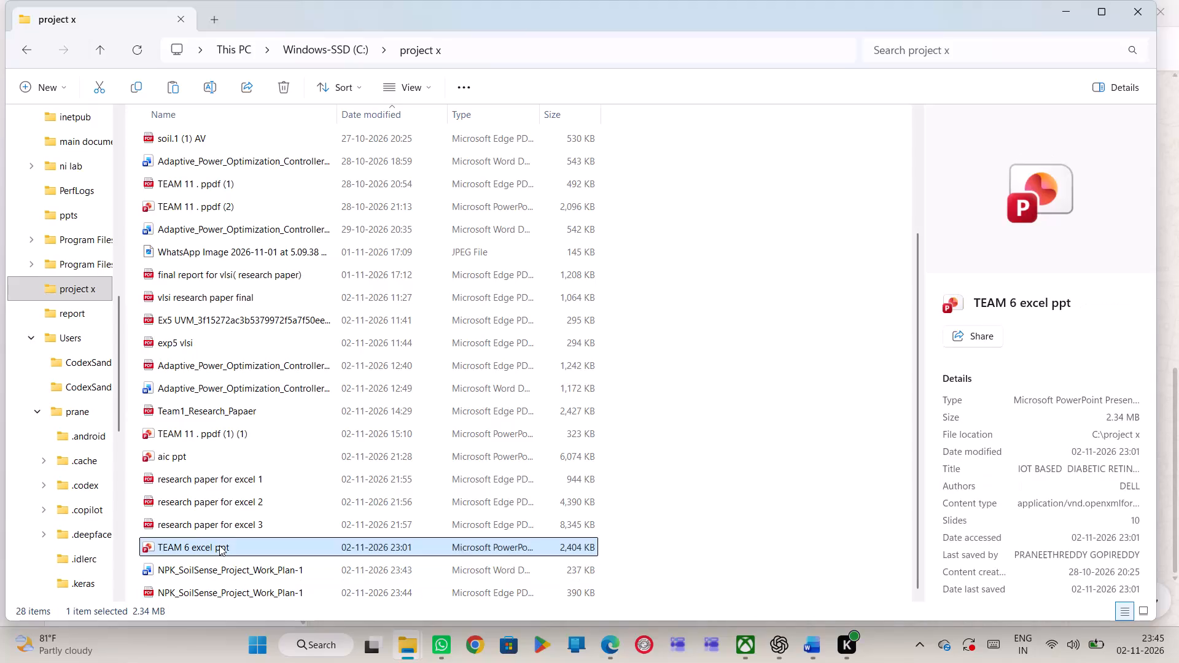
Select the NPK_SoilSense_Project_Work_Plan-1 Word document in the project x folder.
click(293, 567)
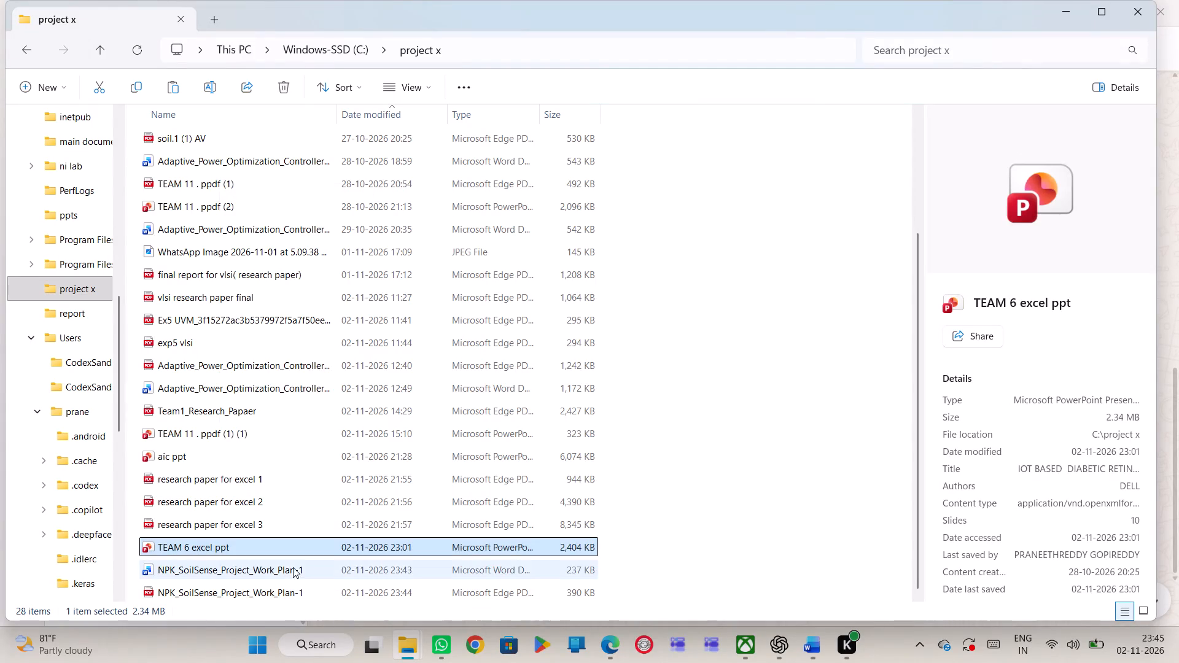
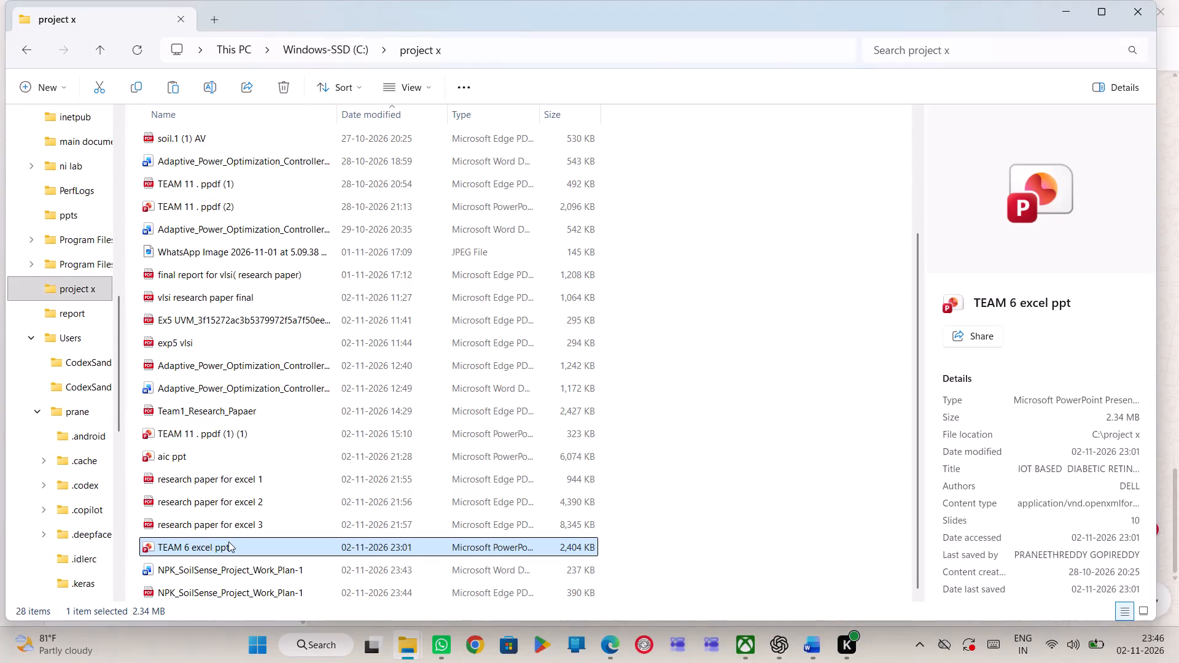
Select the NPK_SoilSense_Project_Work_Plan-1 Word document in the project x folder.
click(294, 560)
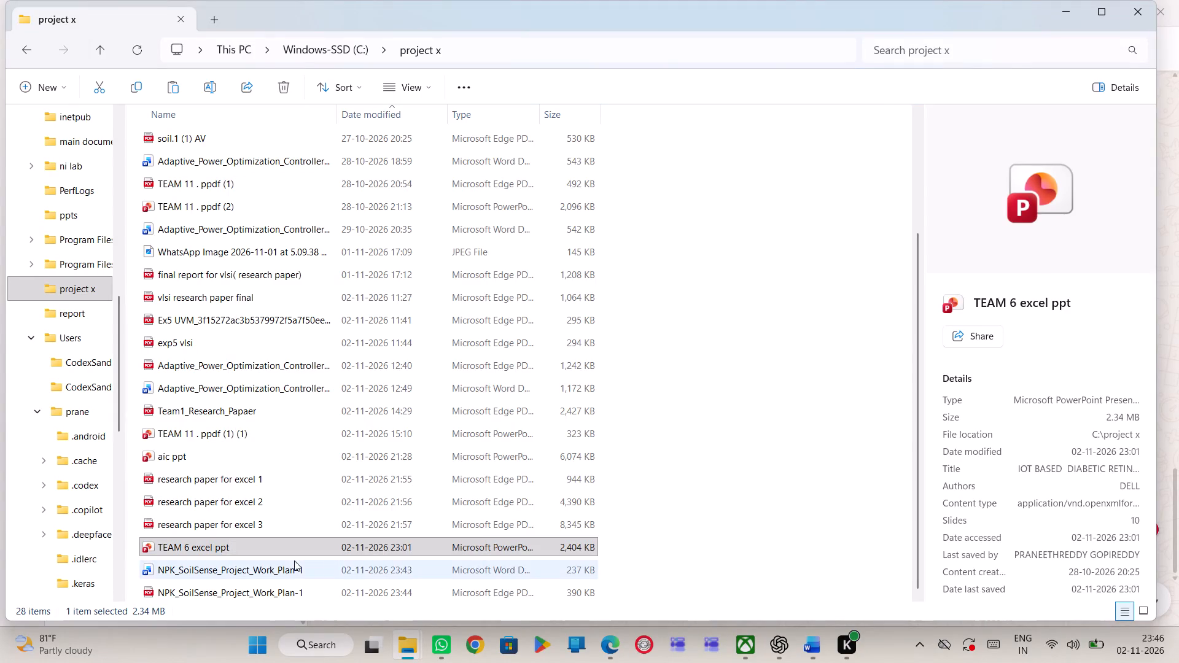